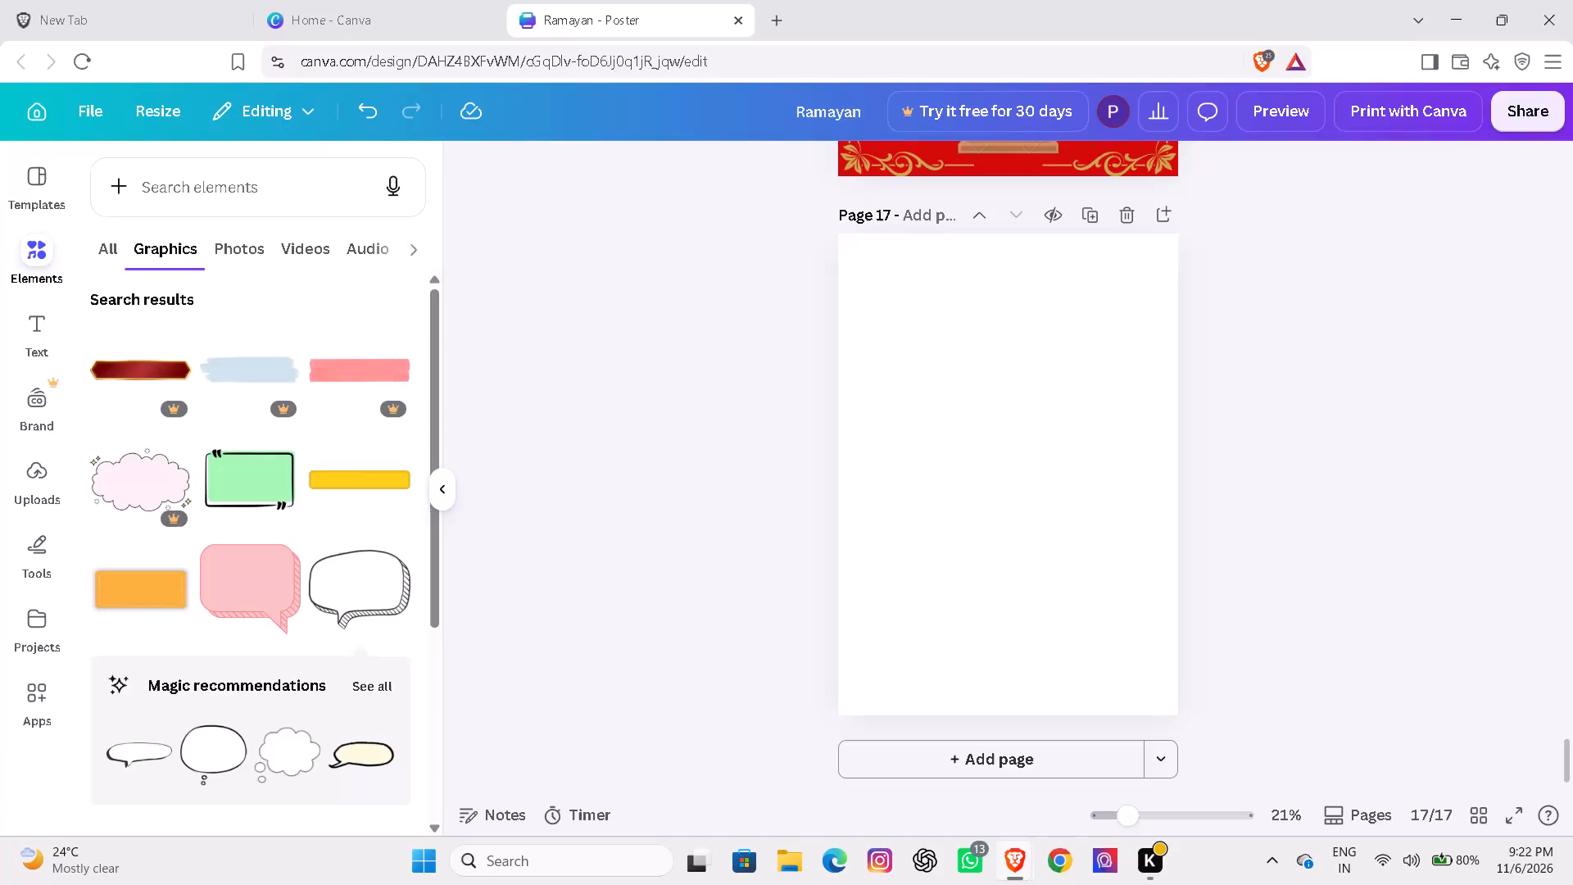
Search the graphics elements for "border".
{"action": "left_click", "coordinate": [41, 265]}
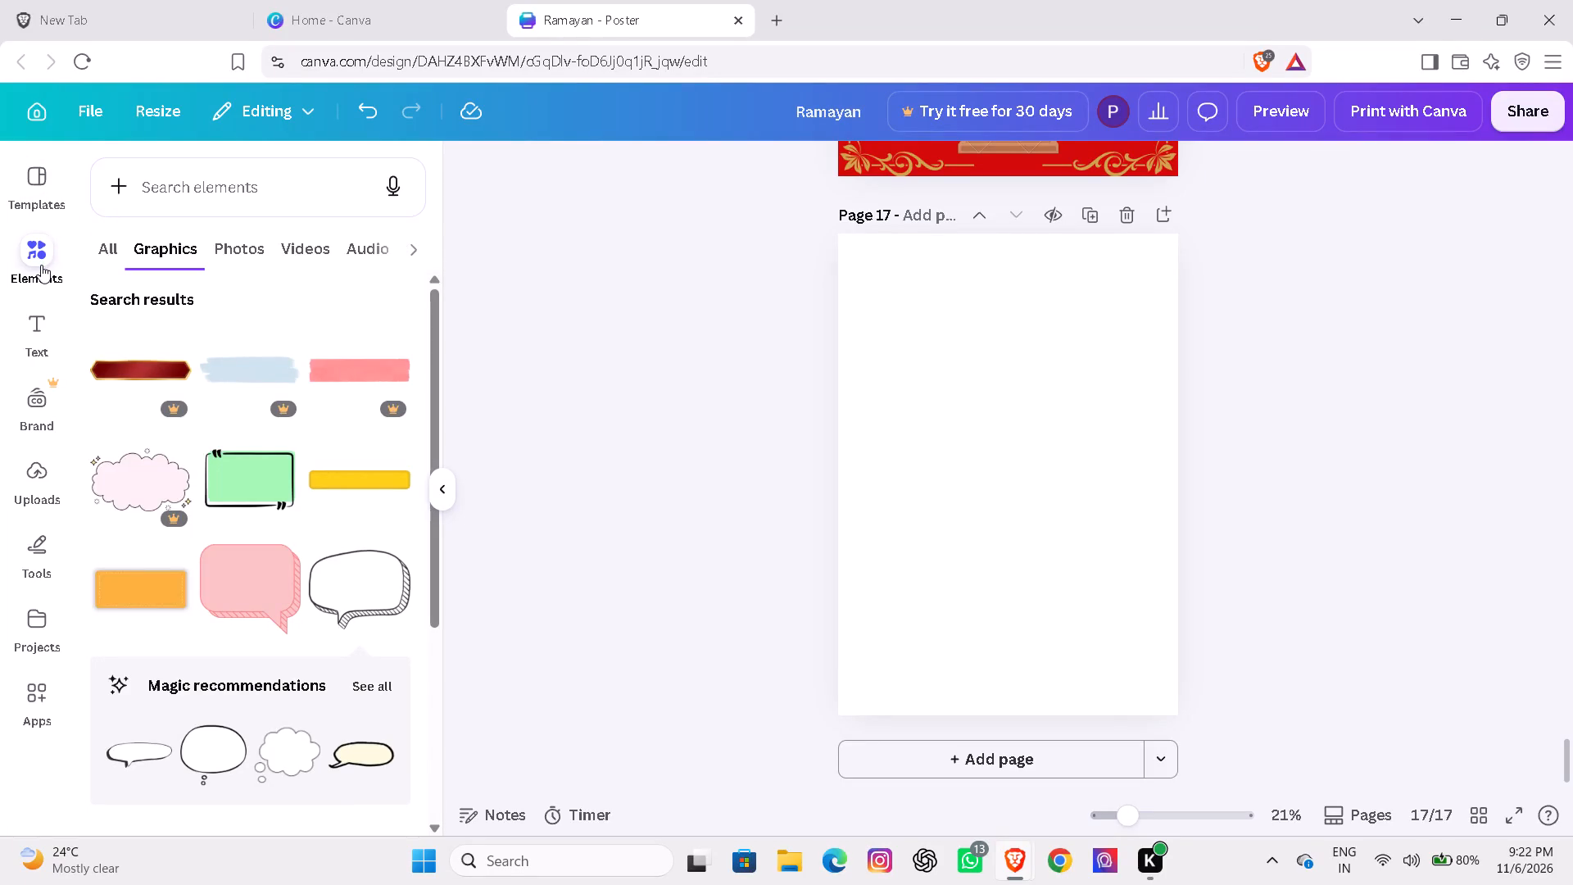
{"action": "left_click", "coordinate": [48, 265]}
{"action": "left_click", "coordinate": [188, 205]}
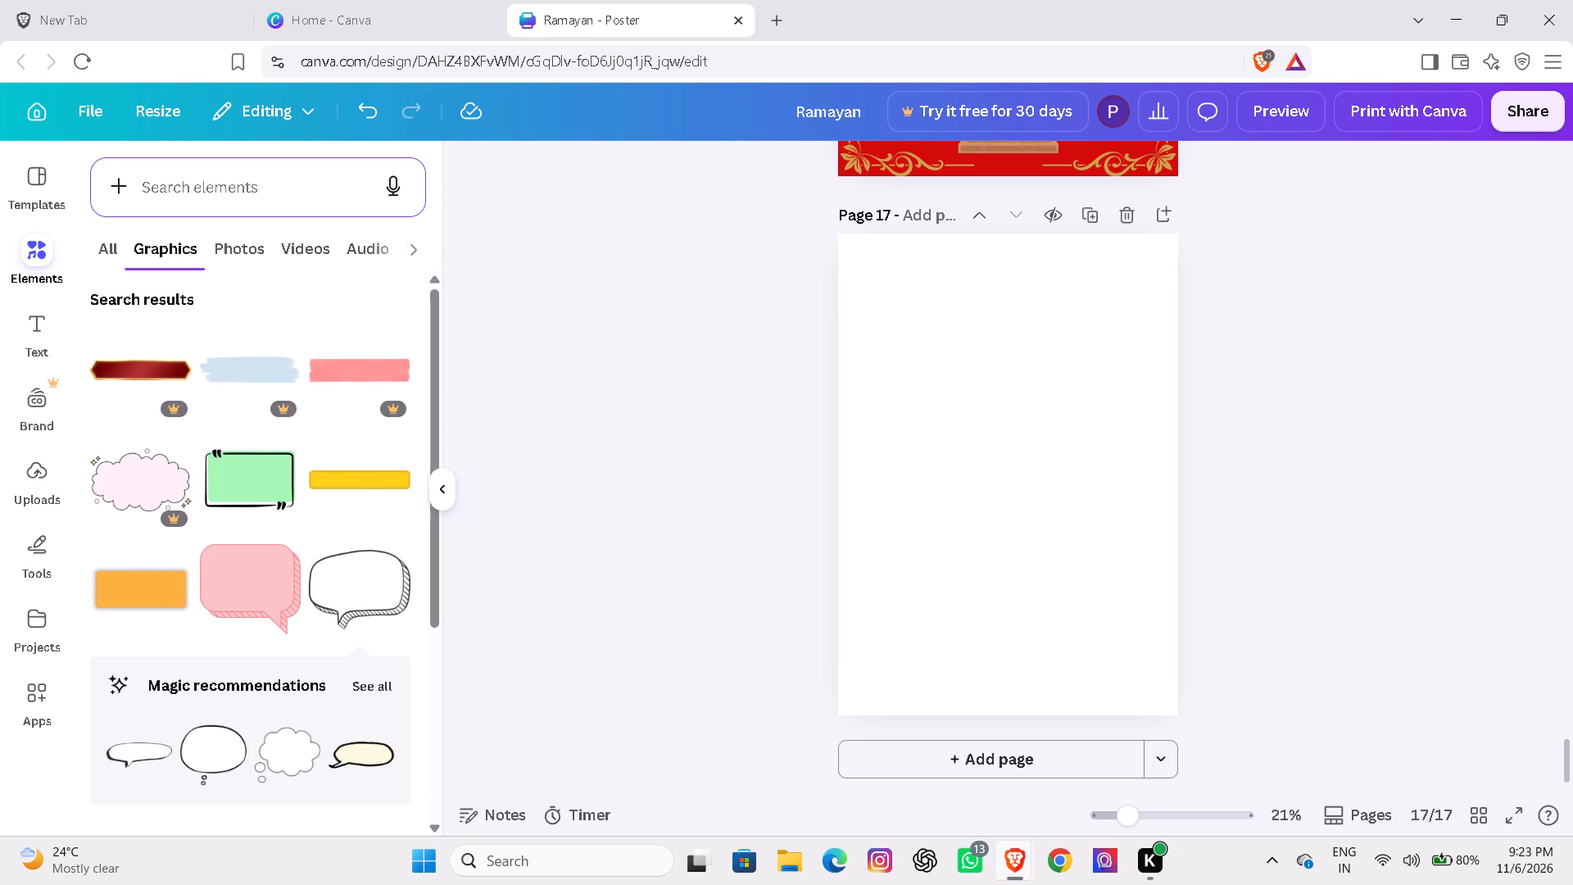
{"action": "left_click", "coordinate": [202, 195]}
{"action": "type", "text": "bi"}
{"action": "type", "text": "rt"}
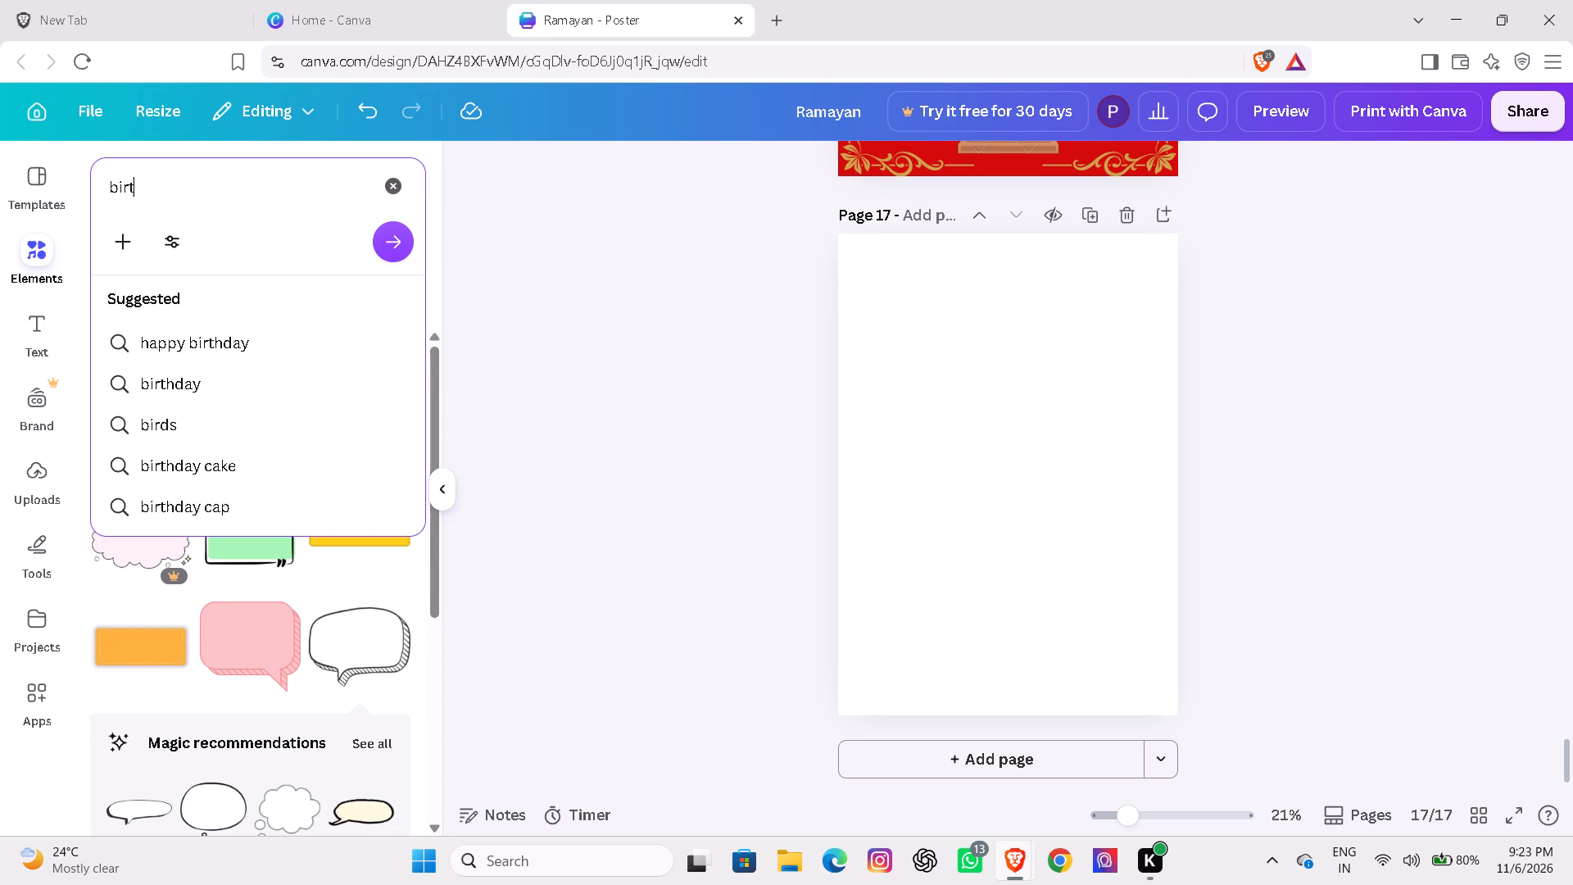
{"action": "key", "text": "BackSpace"}
{"action": "key", "text": "BackSpace"}
{"action": "key", "text": "BackSpace"}
{"action": "type", "text": "order"}
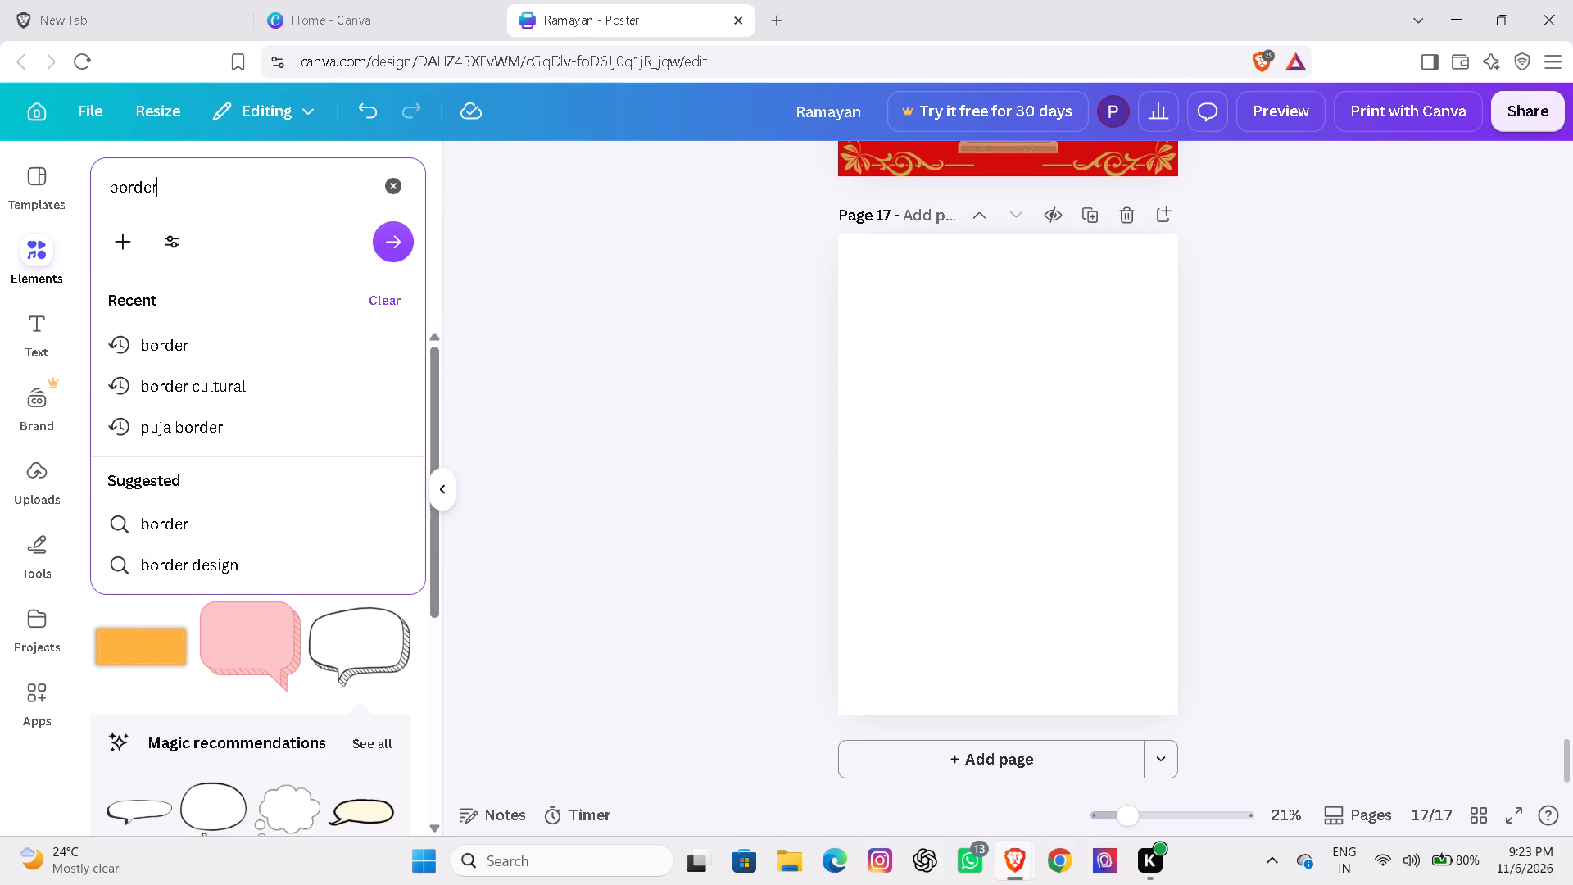
{"action": "key", "text": "Return"}
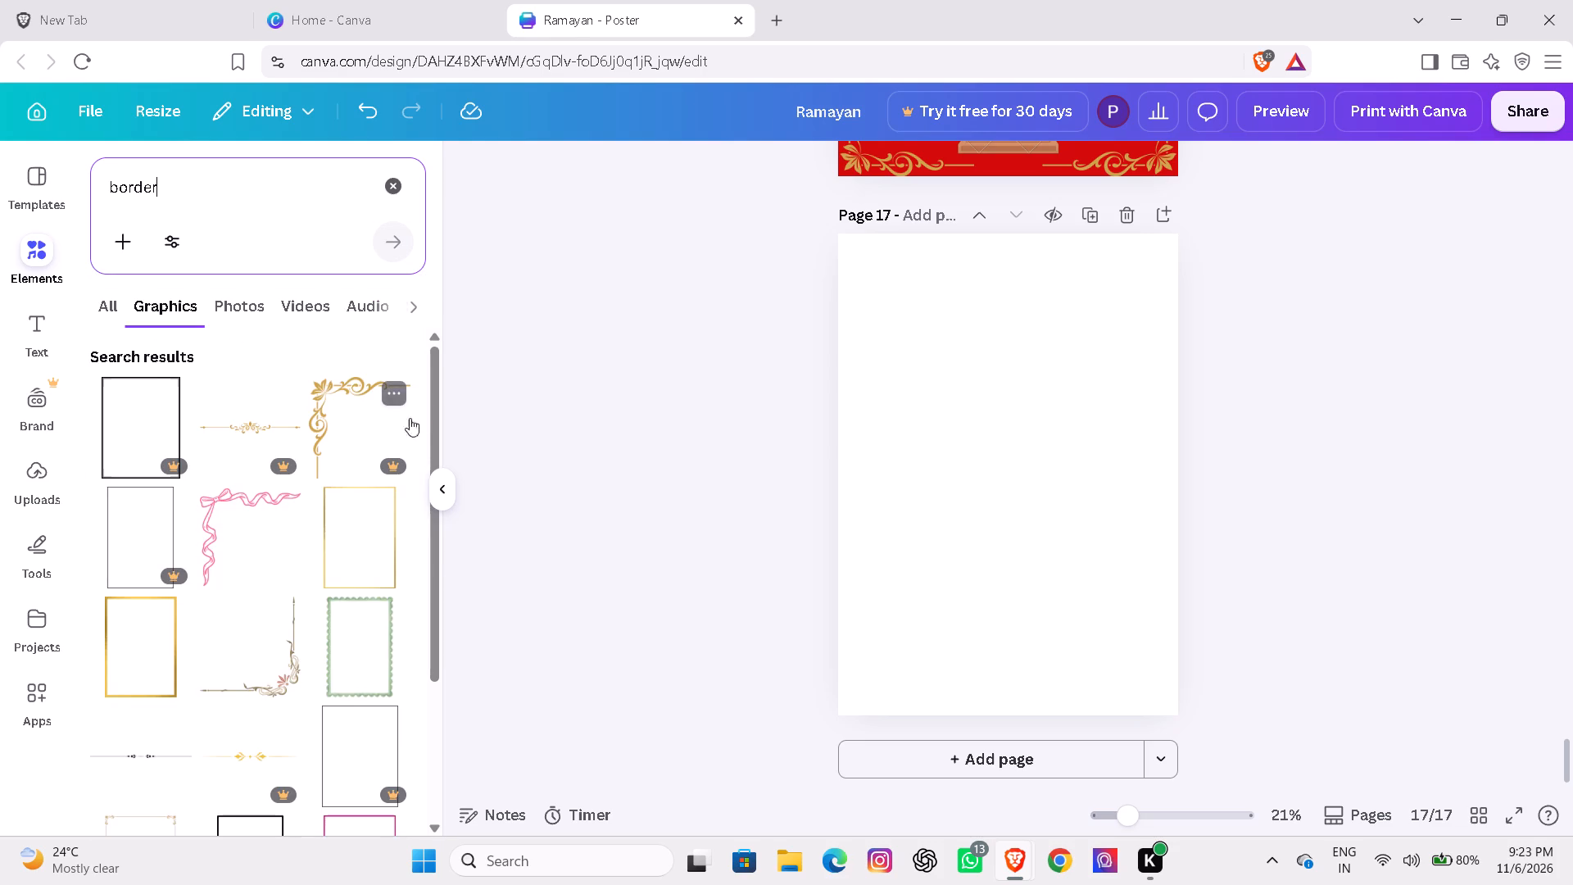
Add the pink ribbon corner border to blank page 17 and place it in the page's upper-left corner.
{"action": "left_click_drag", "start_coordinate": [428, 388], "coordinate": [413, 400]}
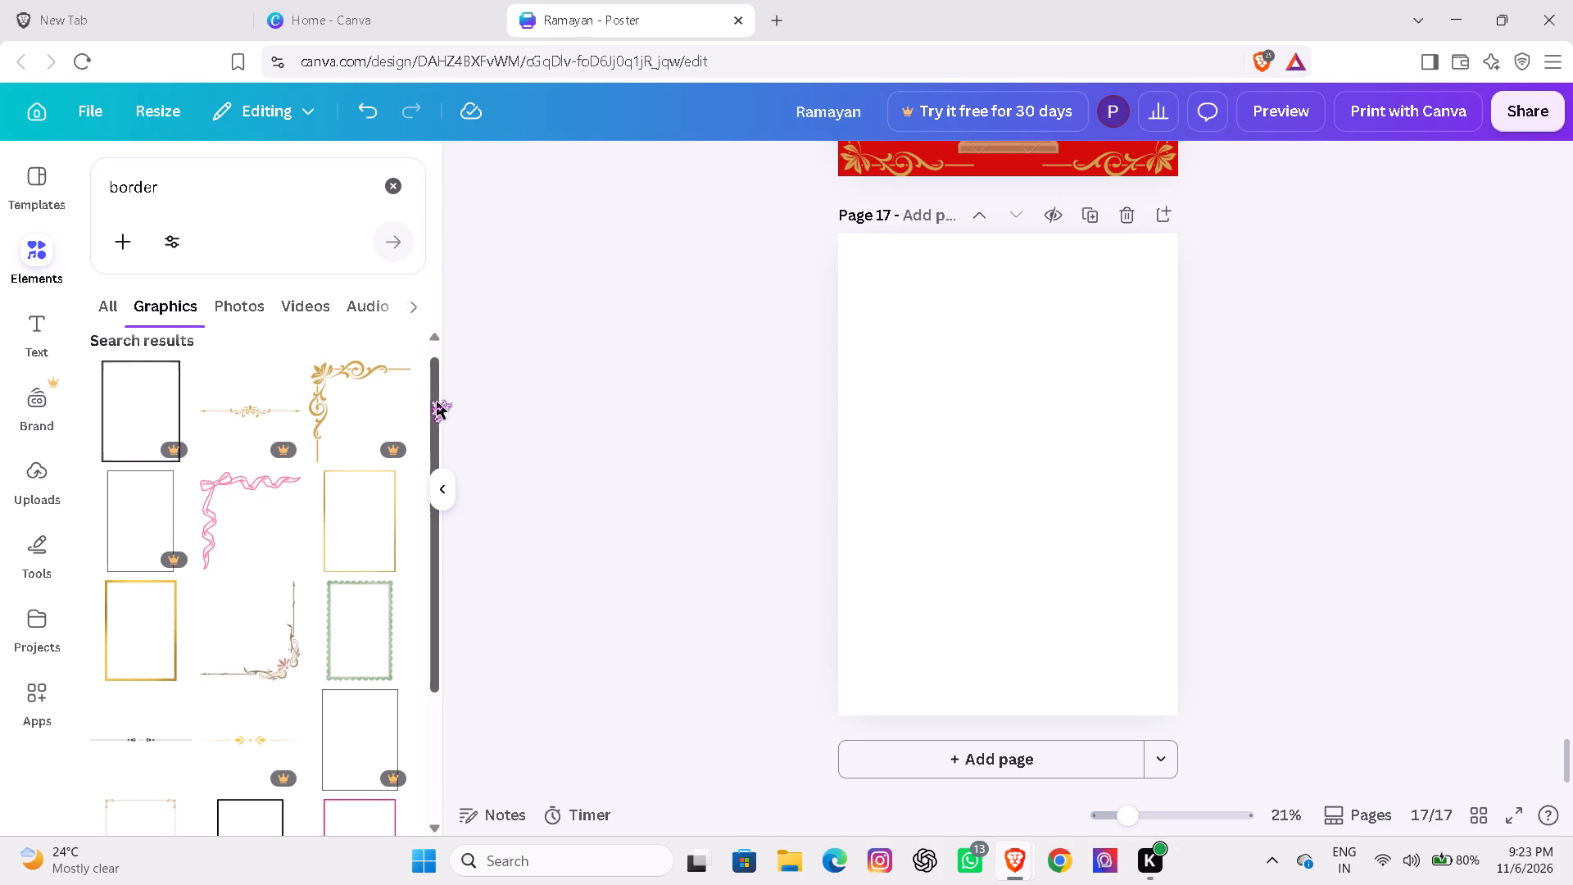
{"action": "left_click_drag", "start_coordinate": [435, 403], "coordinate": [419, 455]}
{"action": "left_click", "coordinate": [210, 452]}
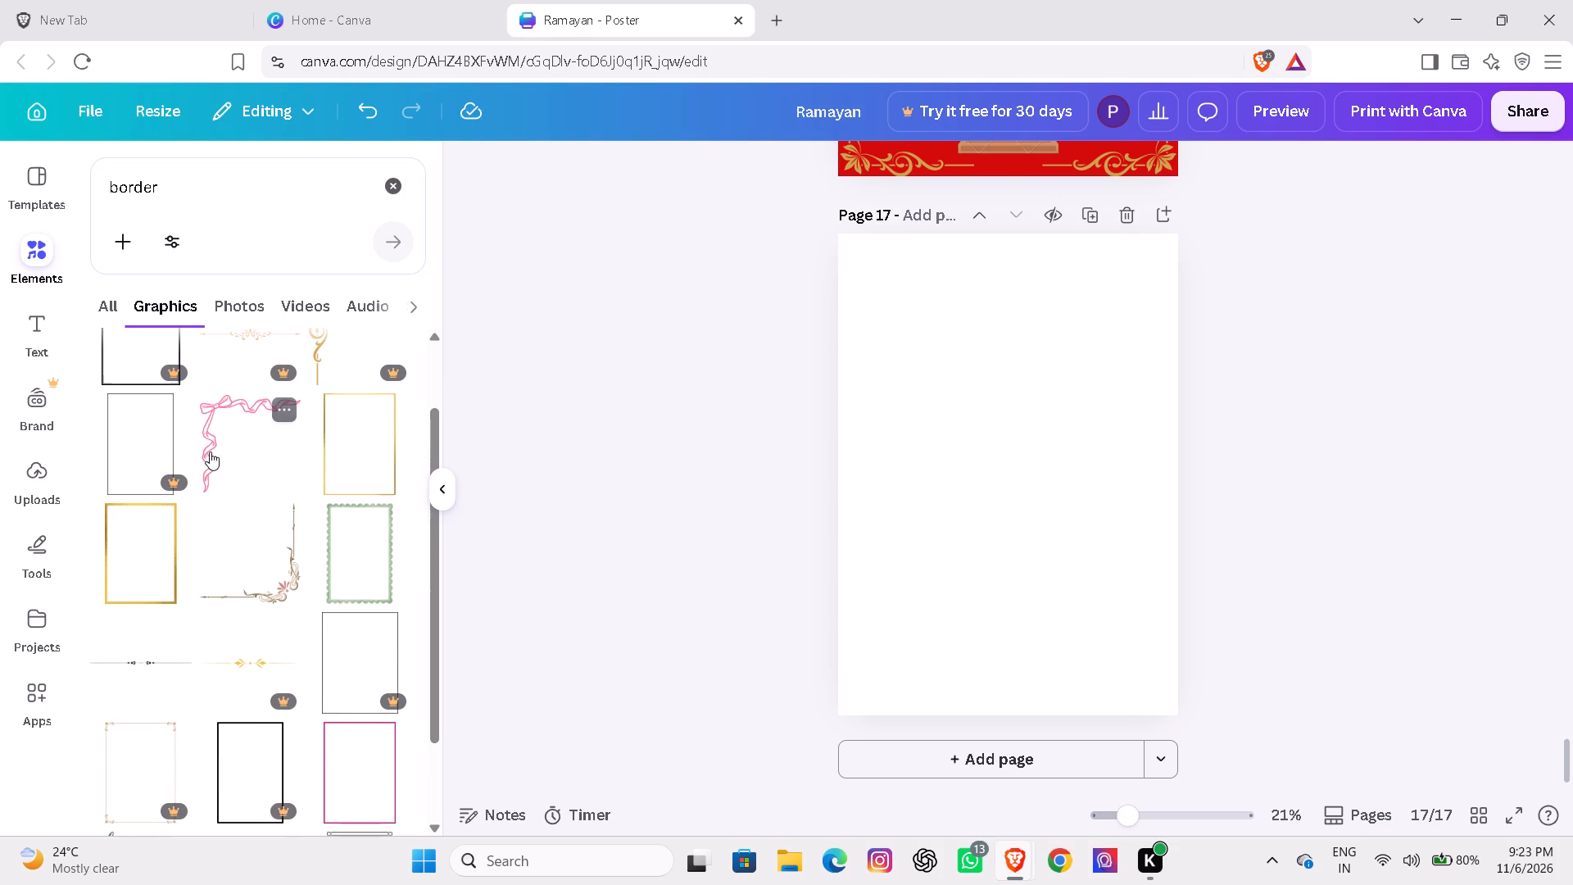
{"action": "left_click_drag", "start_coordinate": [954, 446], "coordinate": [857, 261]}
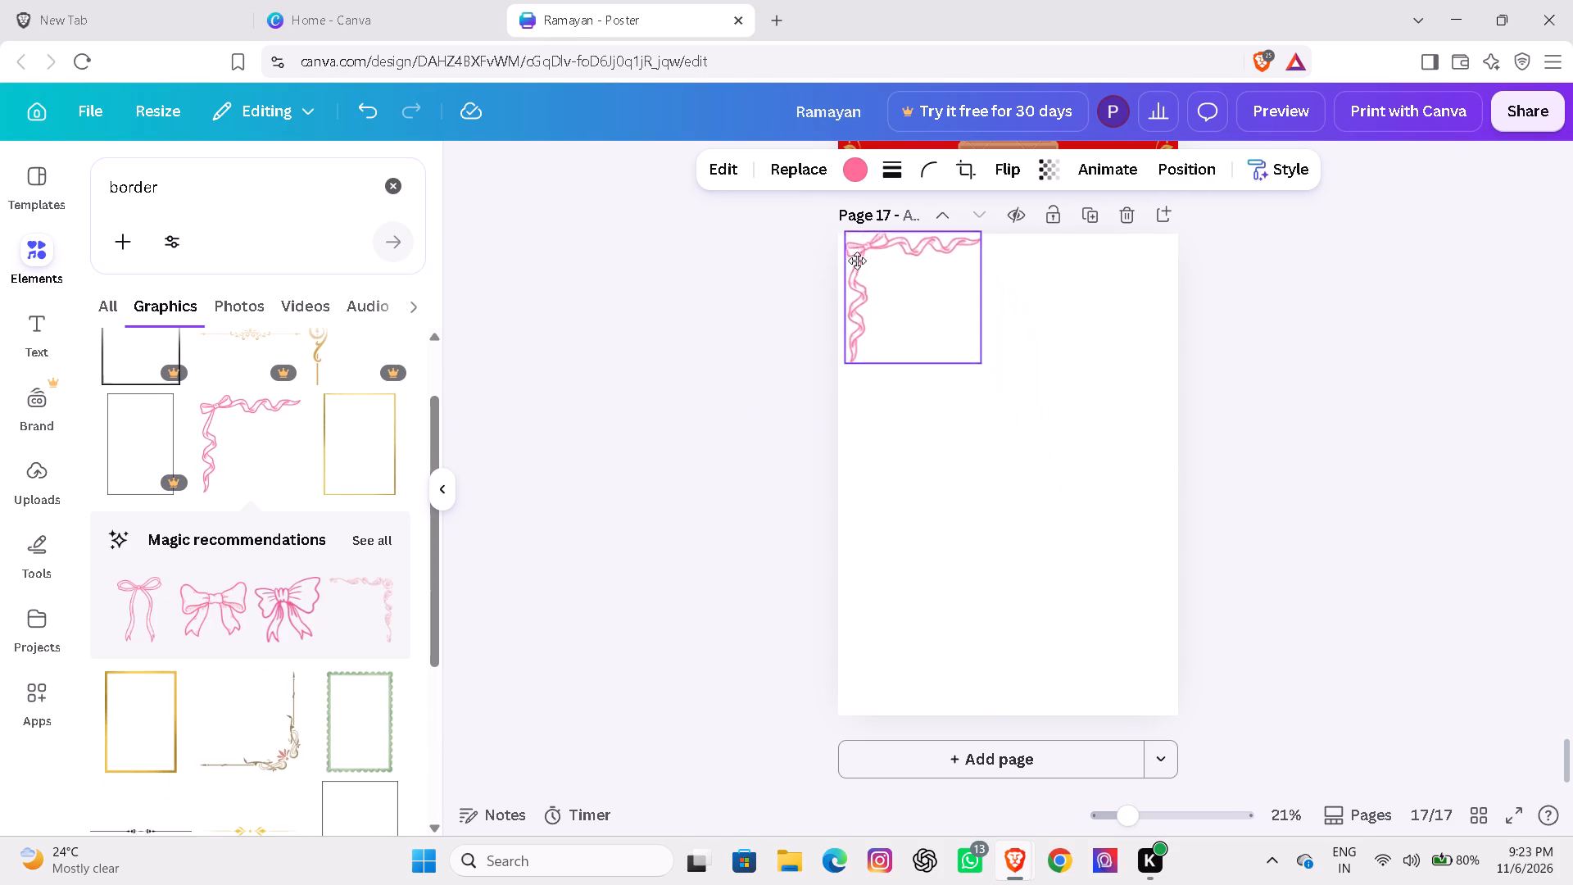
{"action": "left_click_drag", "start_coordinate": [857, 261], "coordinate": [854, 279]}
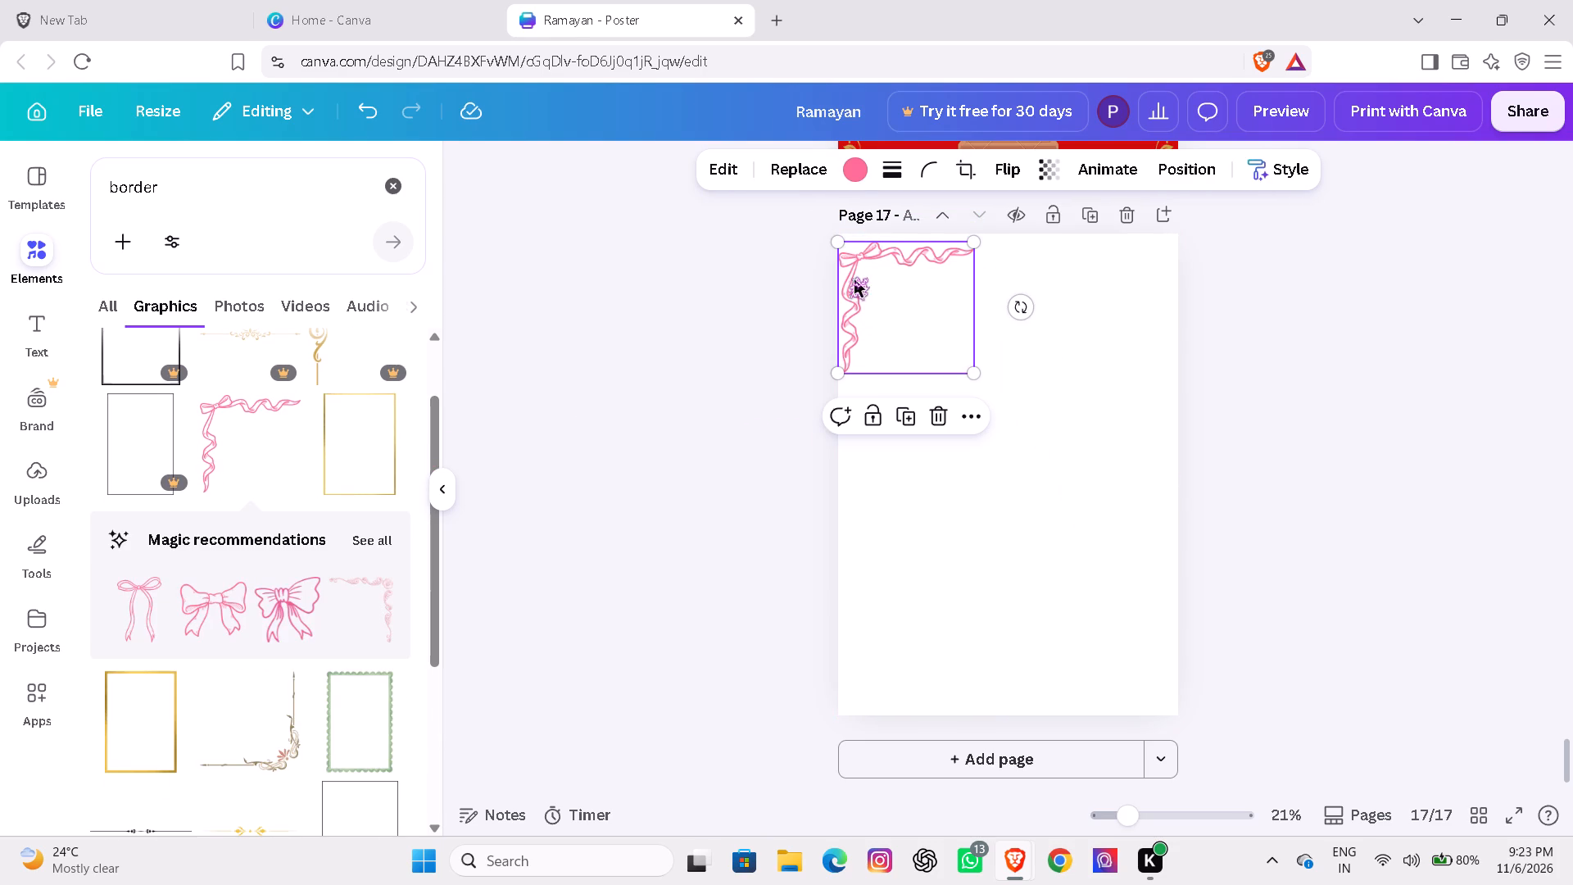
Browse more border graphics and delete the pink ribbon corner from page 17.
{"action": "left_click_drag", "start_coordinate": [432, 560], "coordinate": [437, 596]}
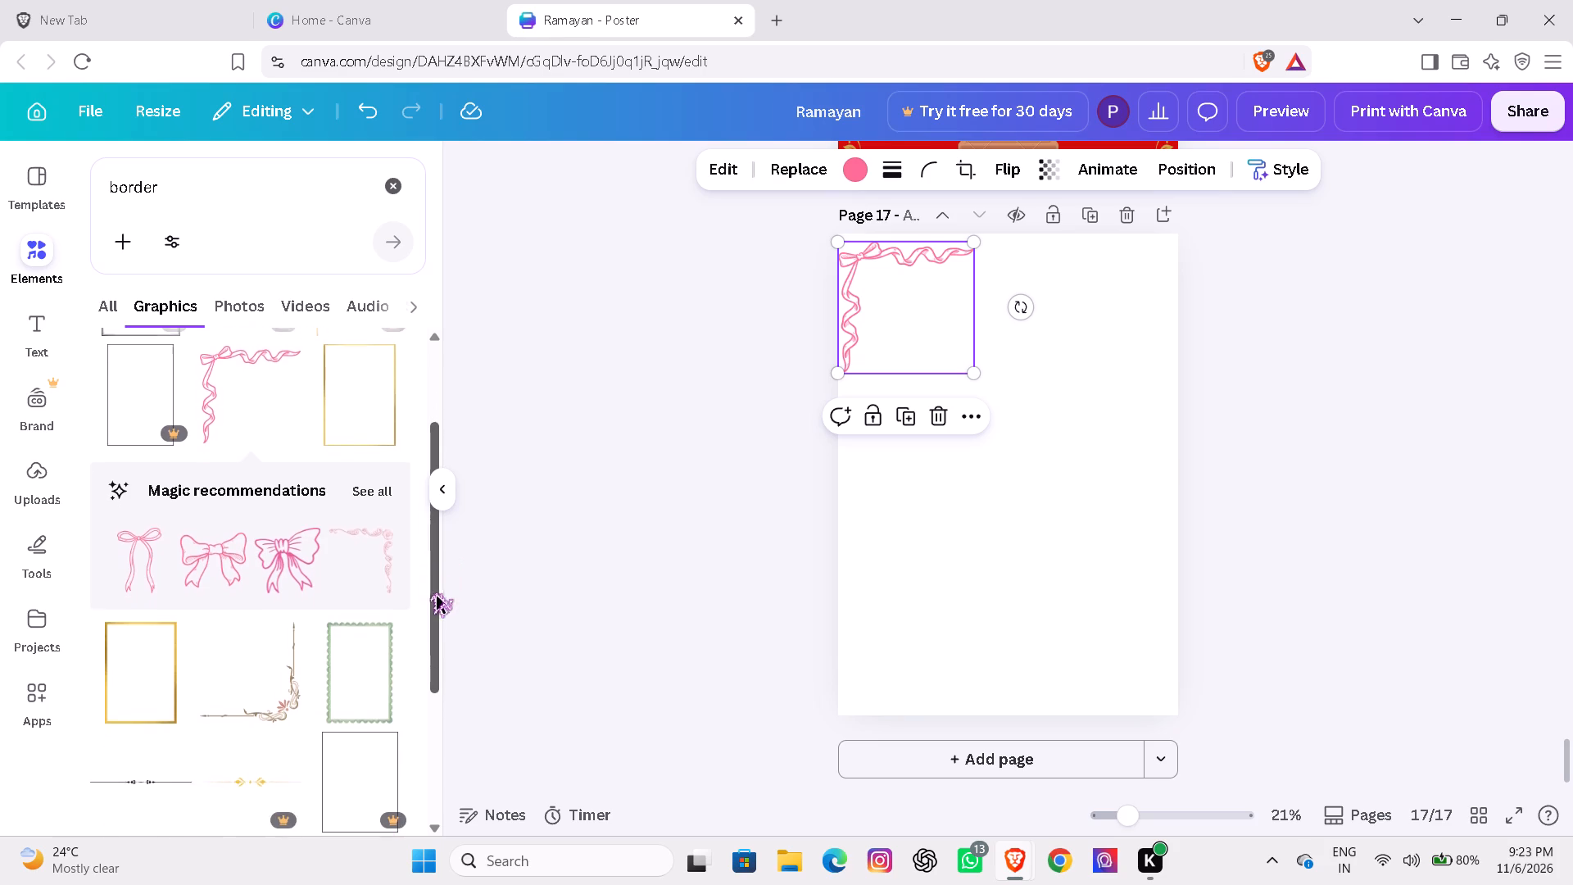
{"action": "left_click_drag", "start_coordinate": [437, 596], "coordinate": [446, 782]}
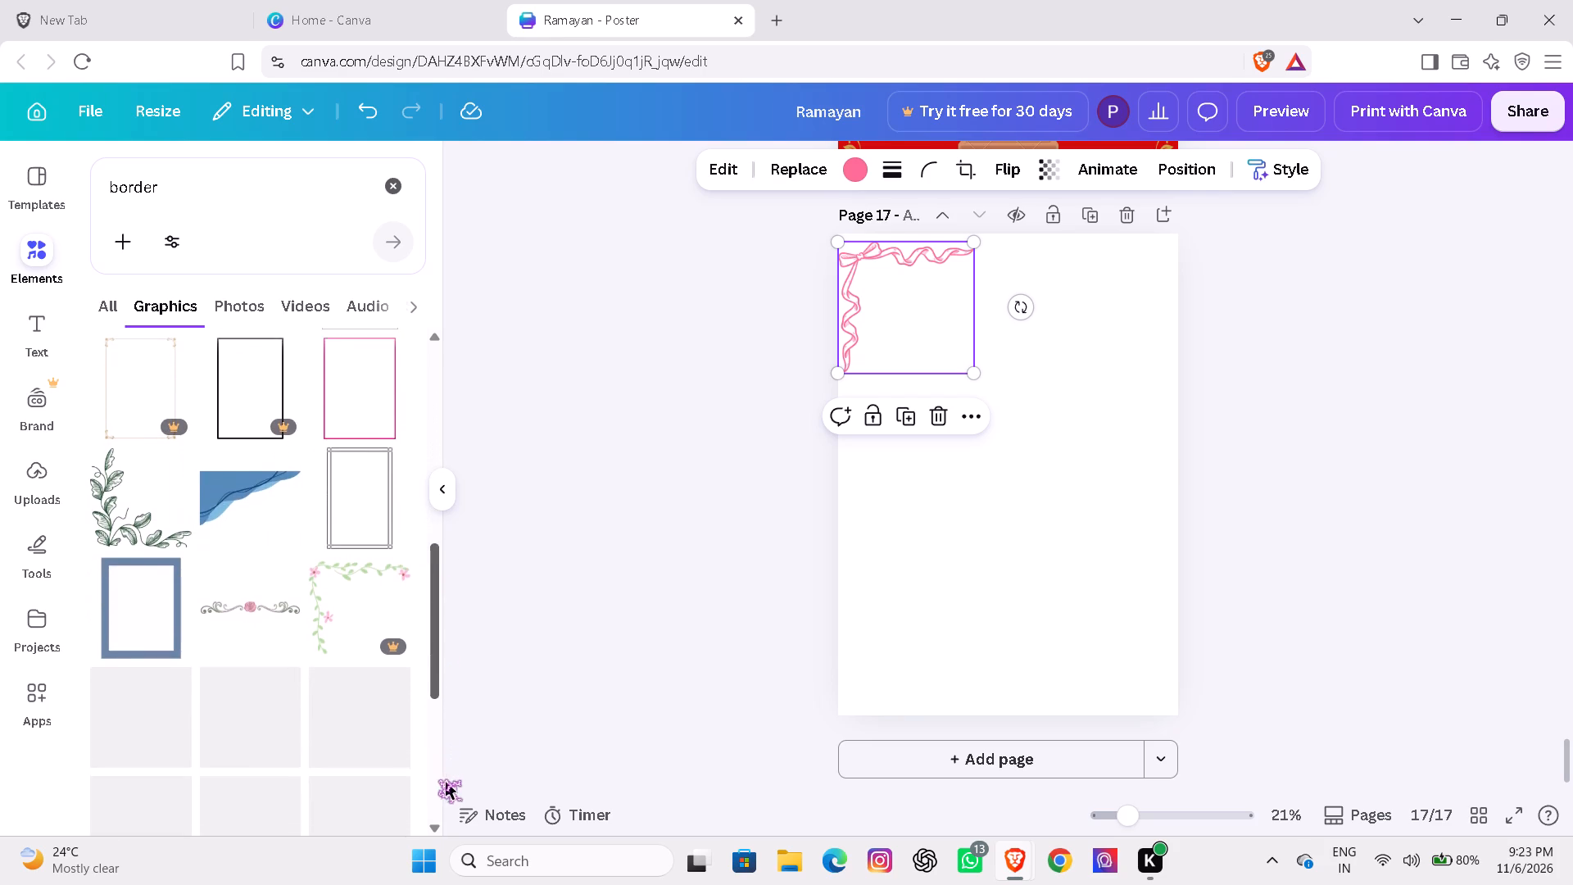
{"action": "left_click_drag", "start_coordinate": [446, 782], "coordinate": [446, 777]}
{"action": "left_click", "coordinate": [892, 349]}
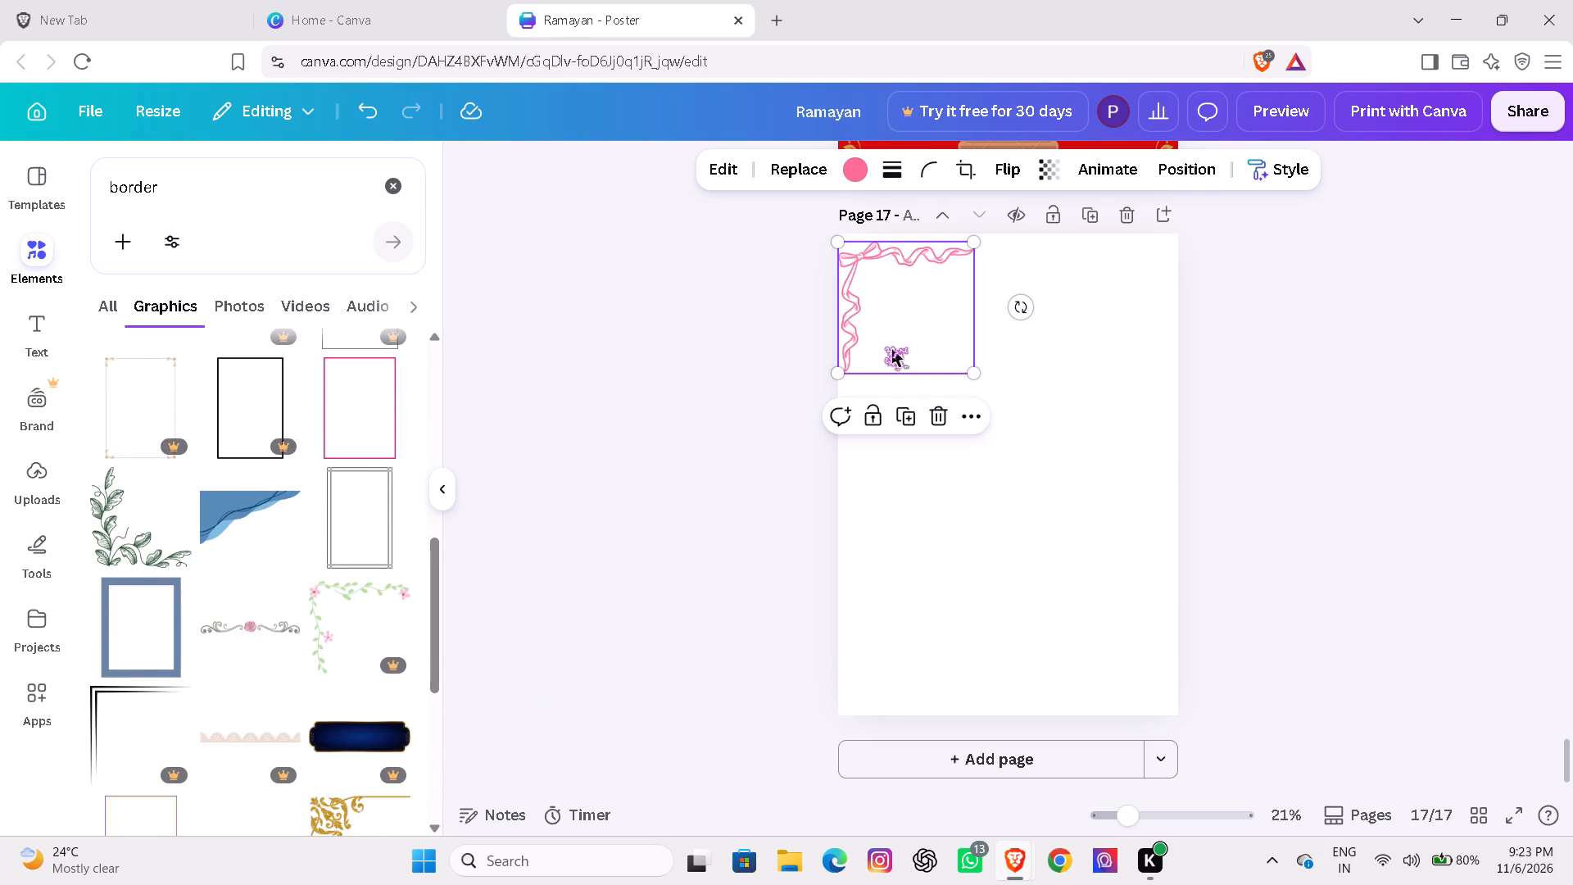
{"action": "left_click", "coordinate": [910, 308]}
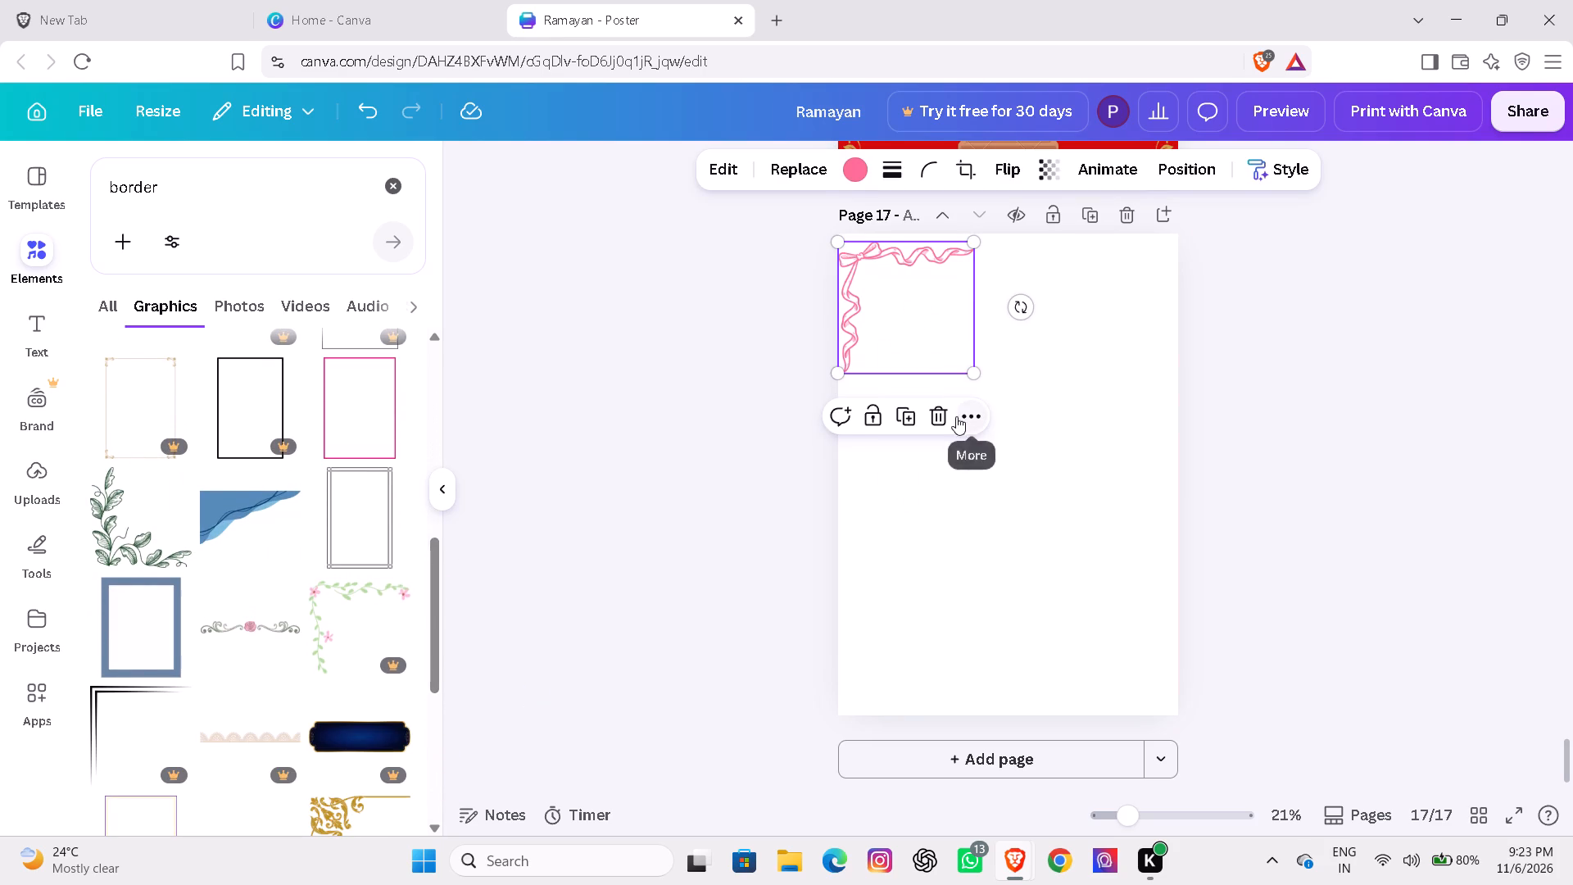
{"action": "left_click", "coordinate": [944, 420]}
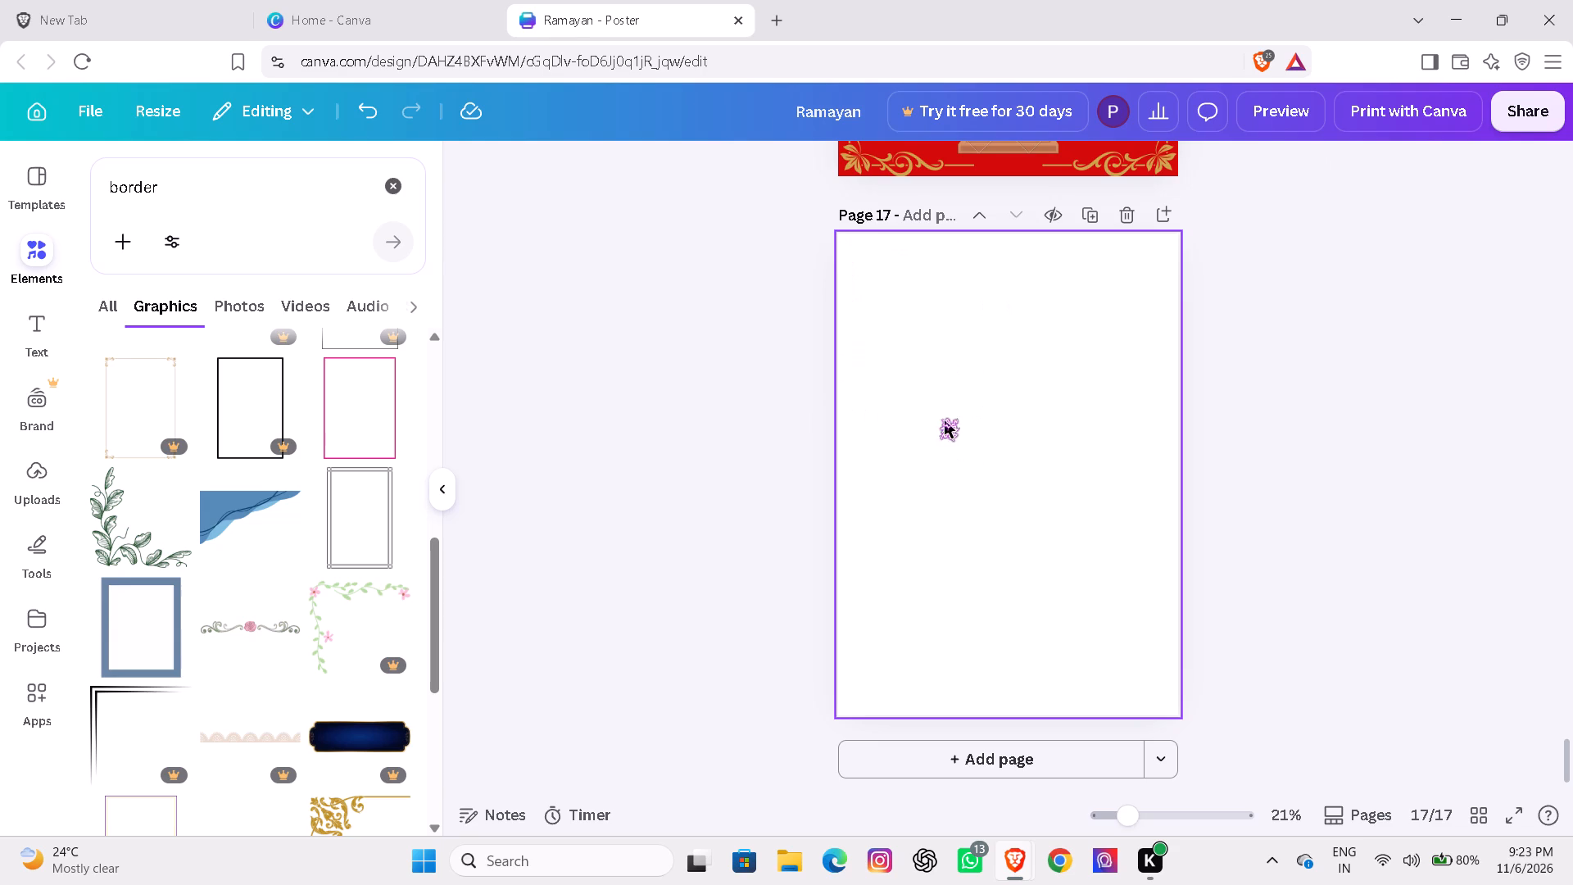
Add the pink-flower vine corner border to page 17, fit it into the page's upper-left corner and shrink it to about 26 by 24.
{"action": "left_click", "coordinate": [344, 644]}
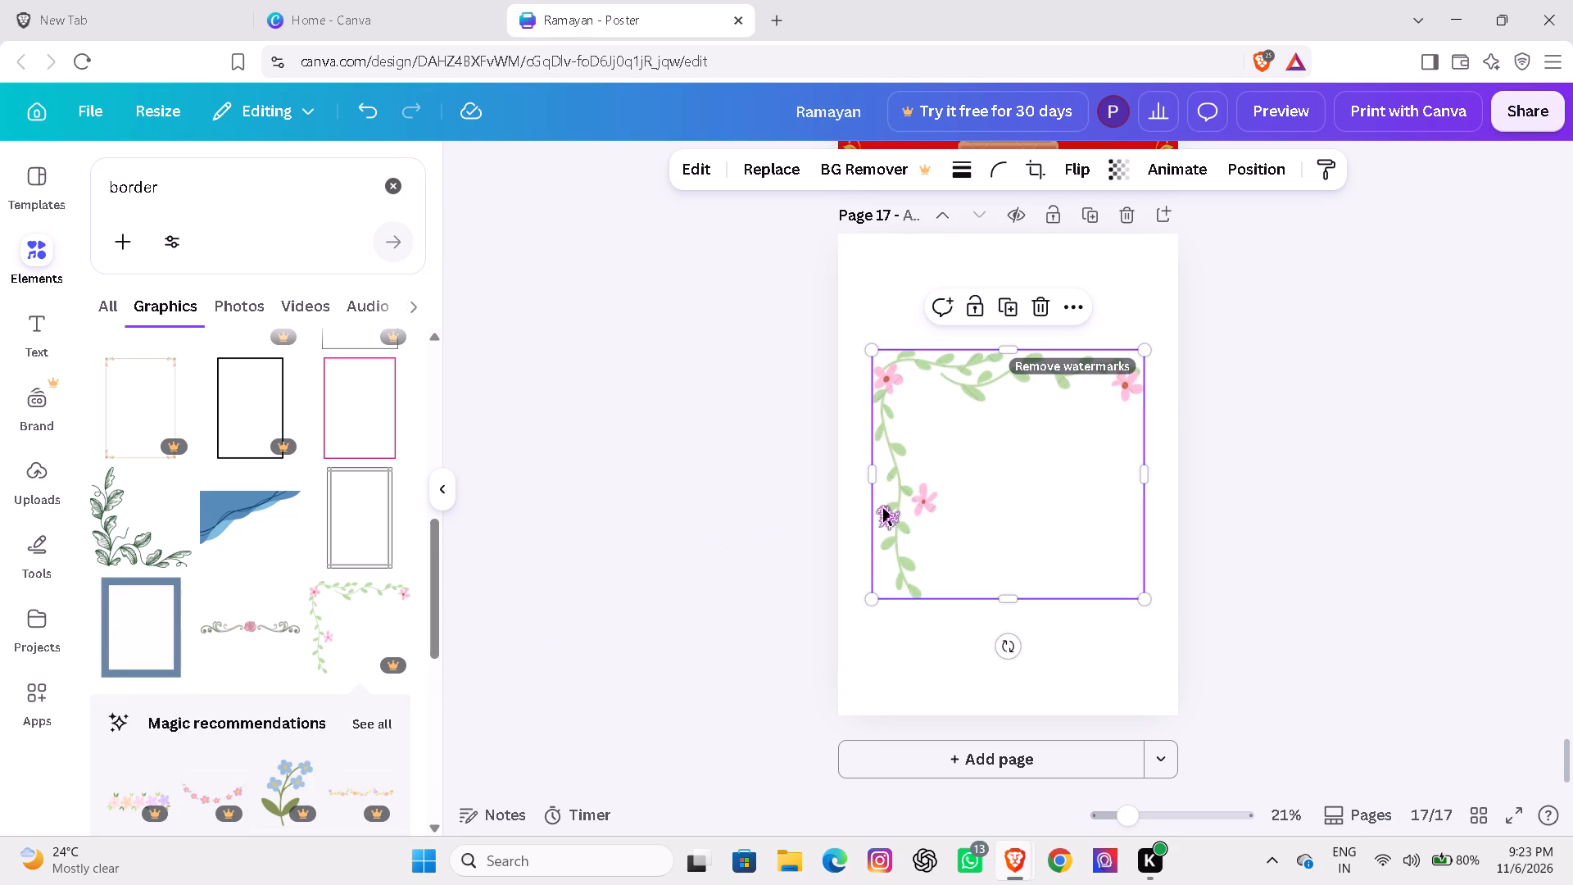
{"action": "left_click_drag", "start_coordinate": [897, 514], "coordinate": [843, 402]}
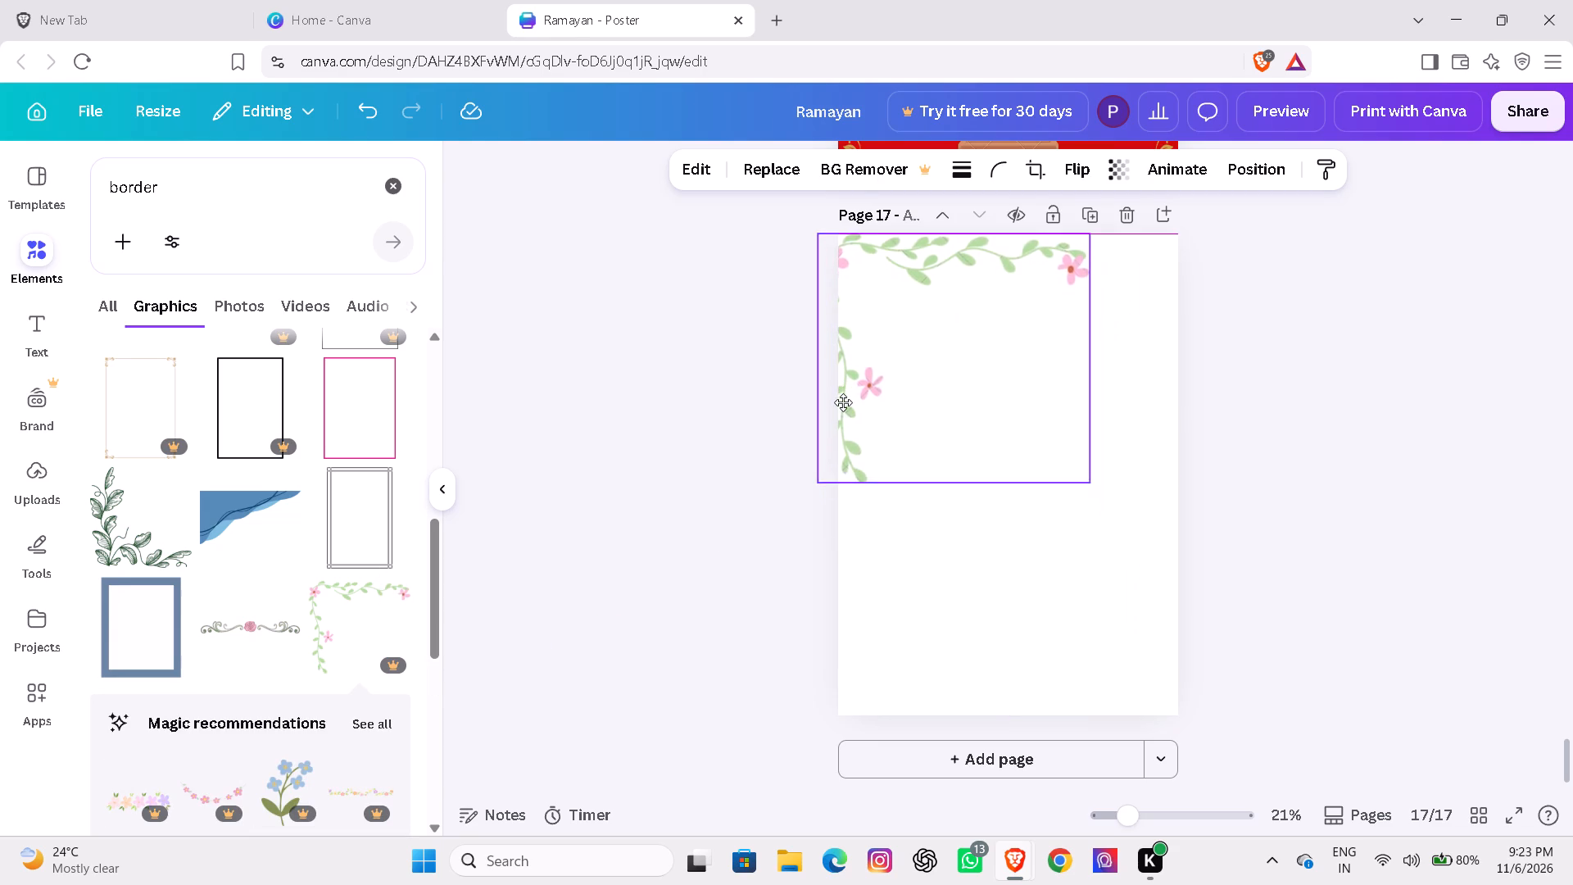
{"action": "left_click_drag", "start_coordinate": [843, 402], "coordinate": [855, 401]}
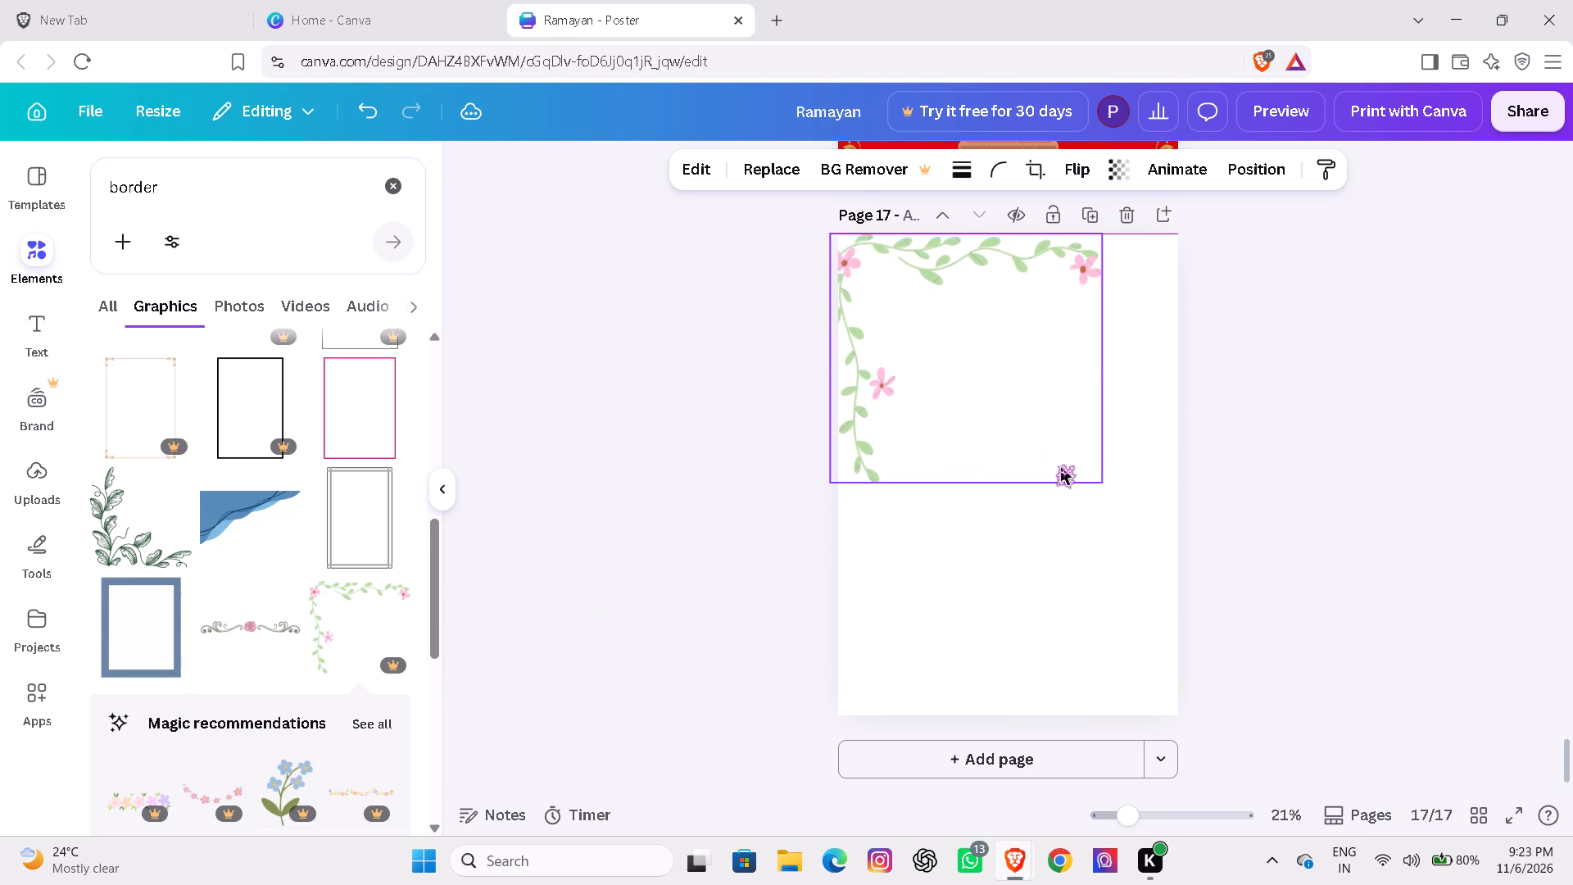
{"action": "left_click_drag", "start_coordinate": [1105, 486], "coordinate": [1037, 433]}
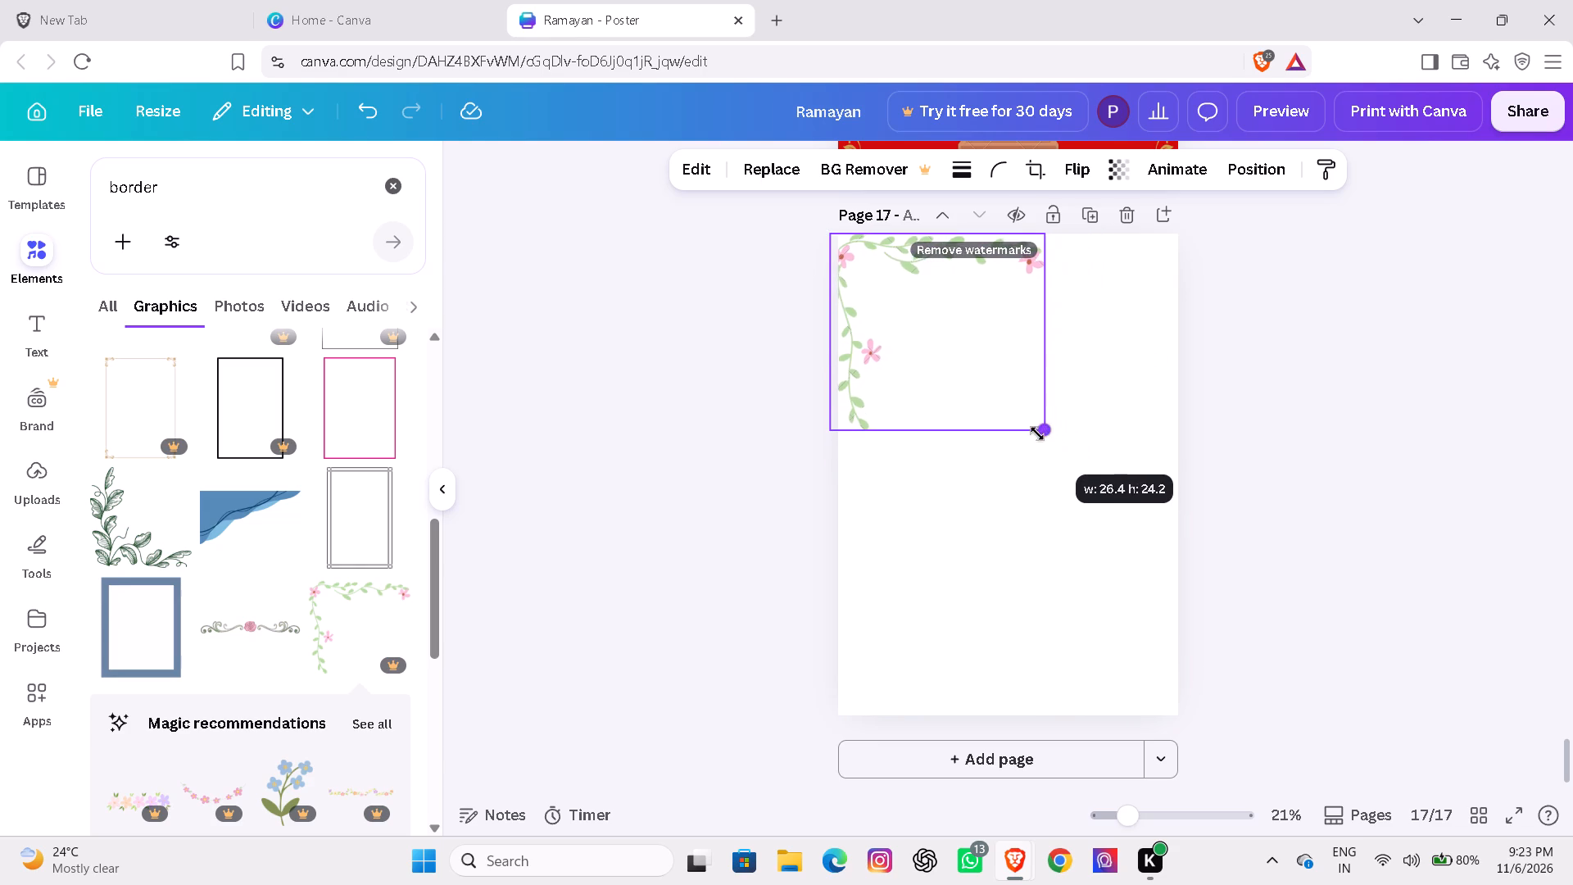
{"action": "left_click_drag", "start_coordinate": [1037, 433], "coordinate": [1036, 438]}
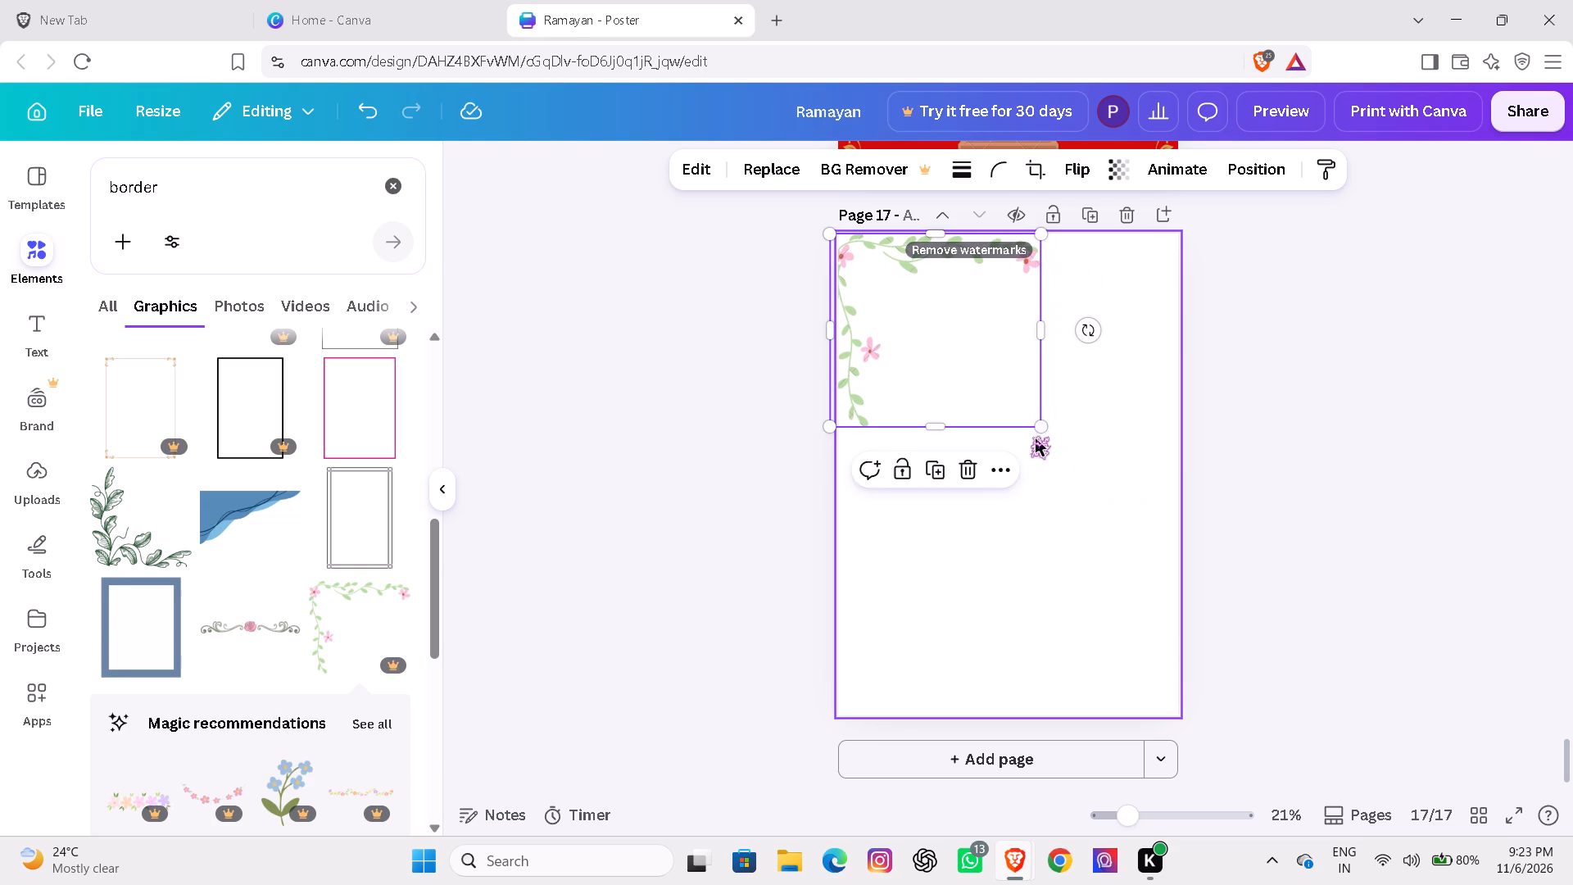
{"action": "left_click", "coordinate": [1103, 518]}
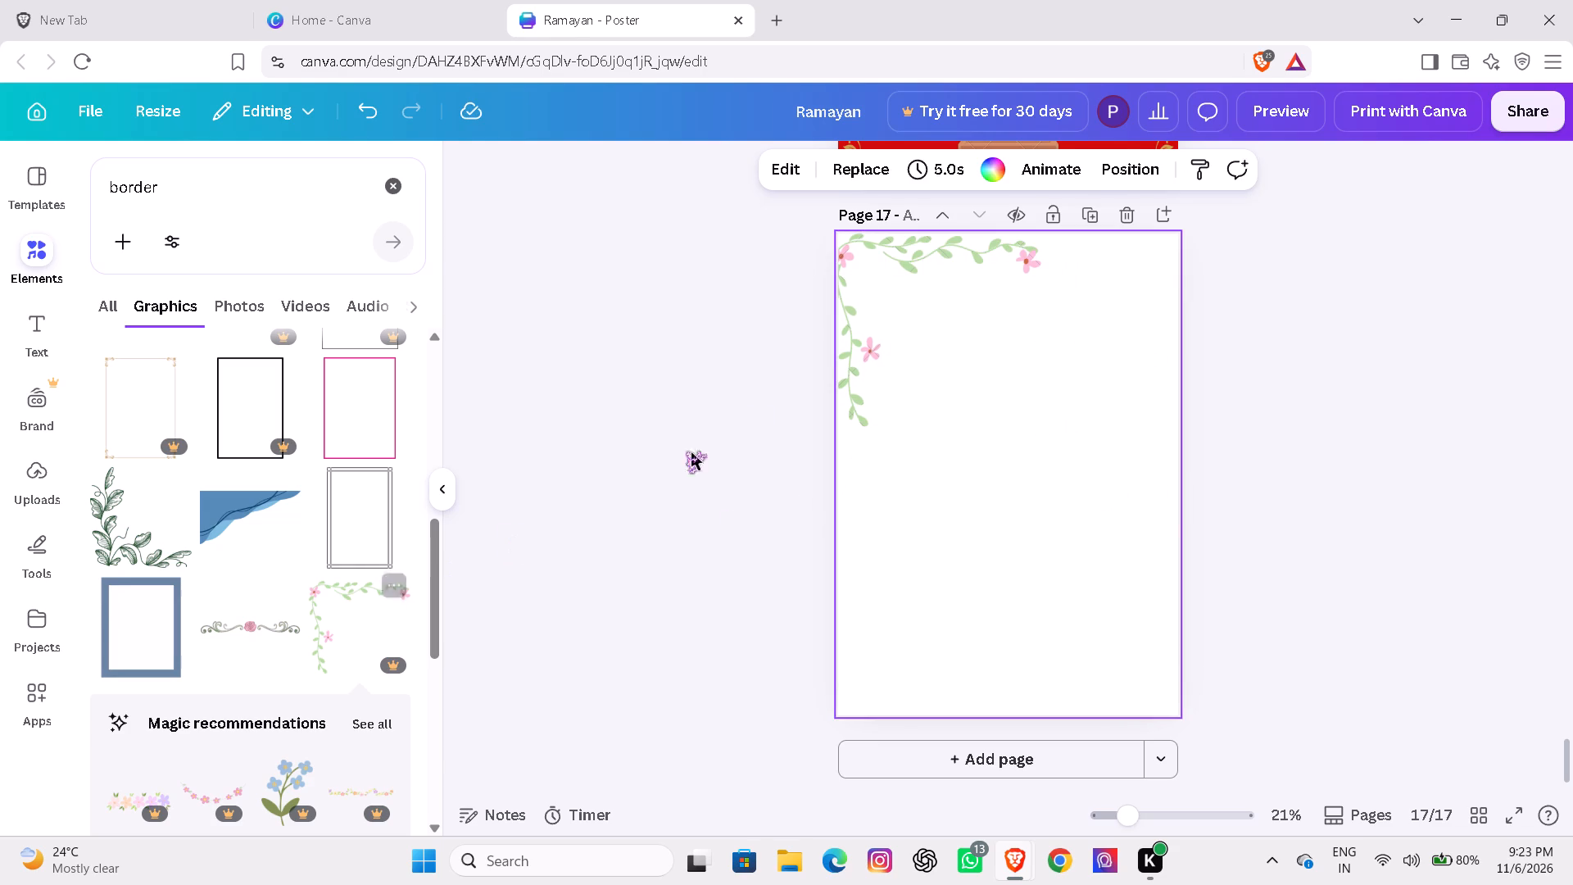
Copy and paste the floral vine corner, flip the copy horizontally and align it with page 17's upper-right corner.
{"action": "left_click", "coordinate": [869, 353]}
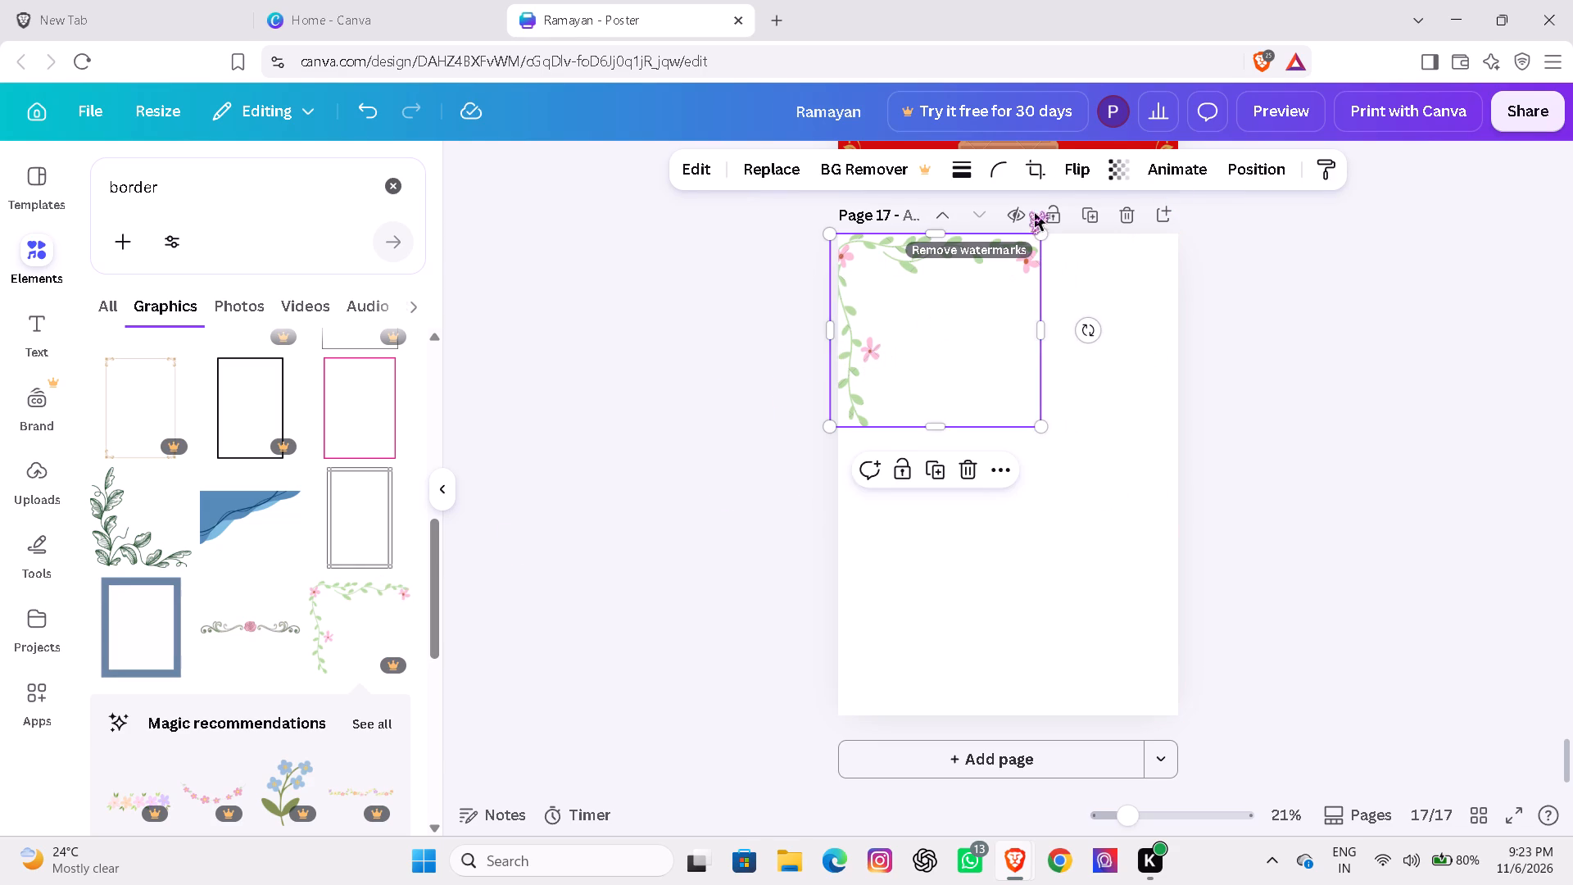
{"action": "left_click", "coordinate": [999, 462]}
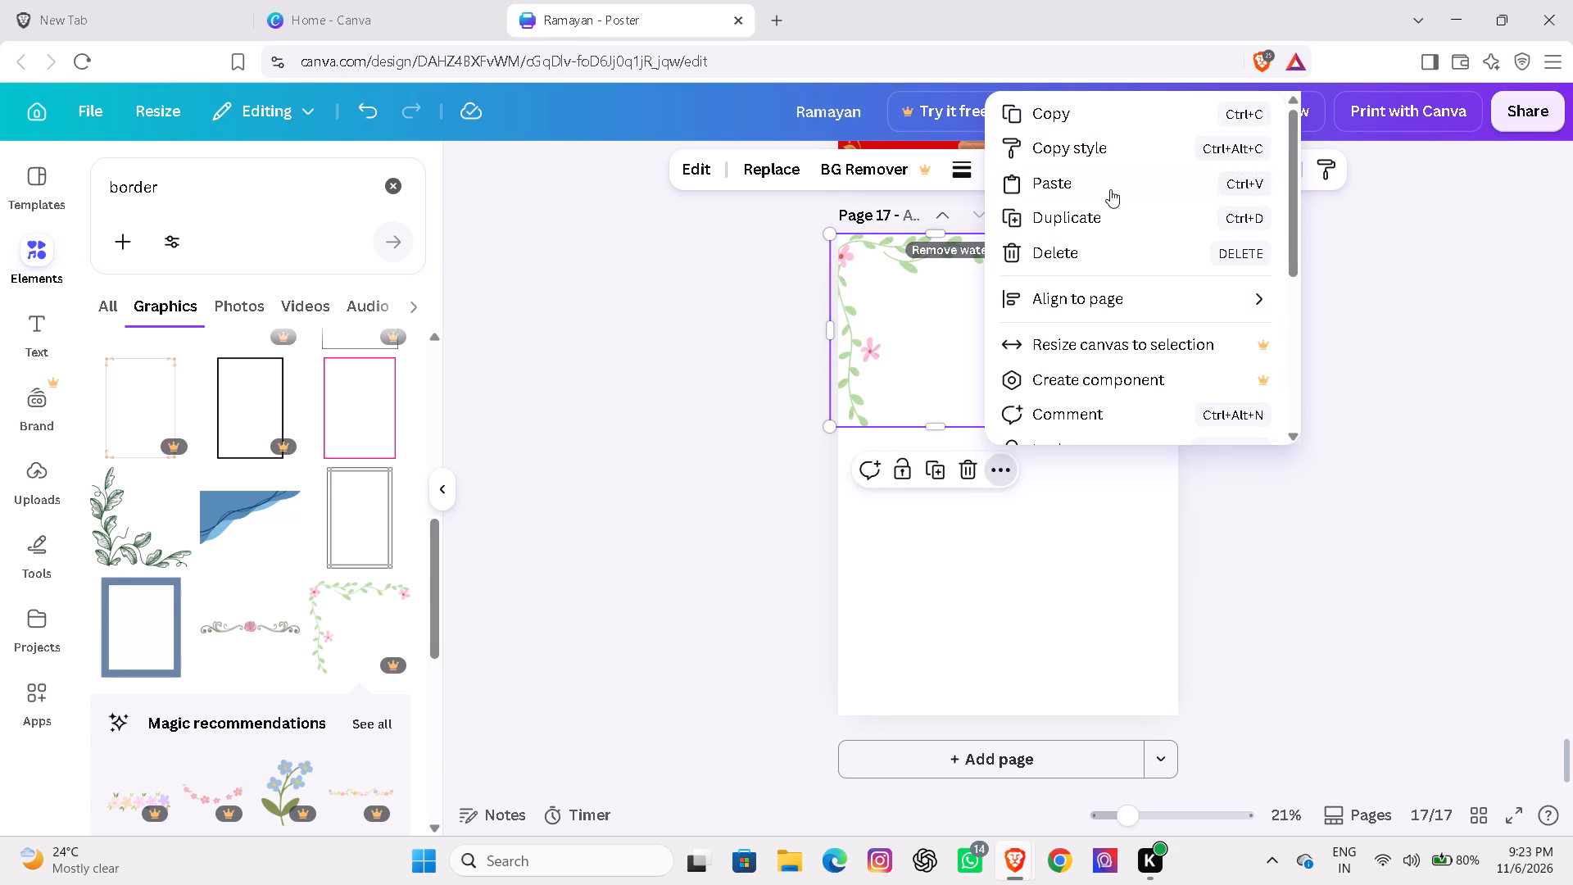
{"action": "left_click", "coordinate": [1059, 117]}
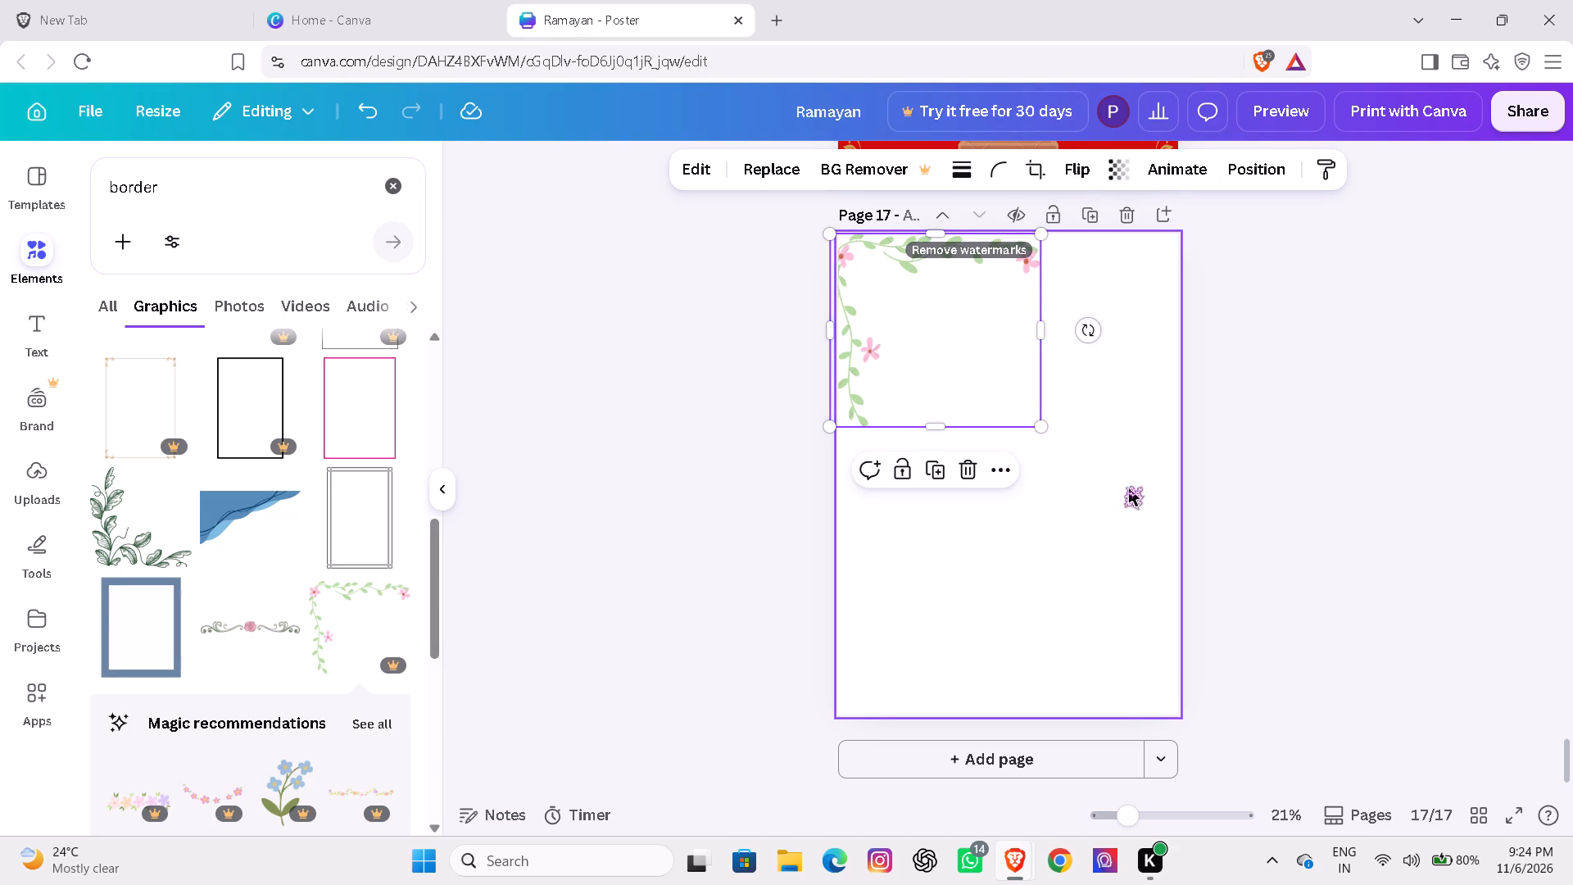
{"action": "key", "text": "ctrl+v"}
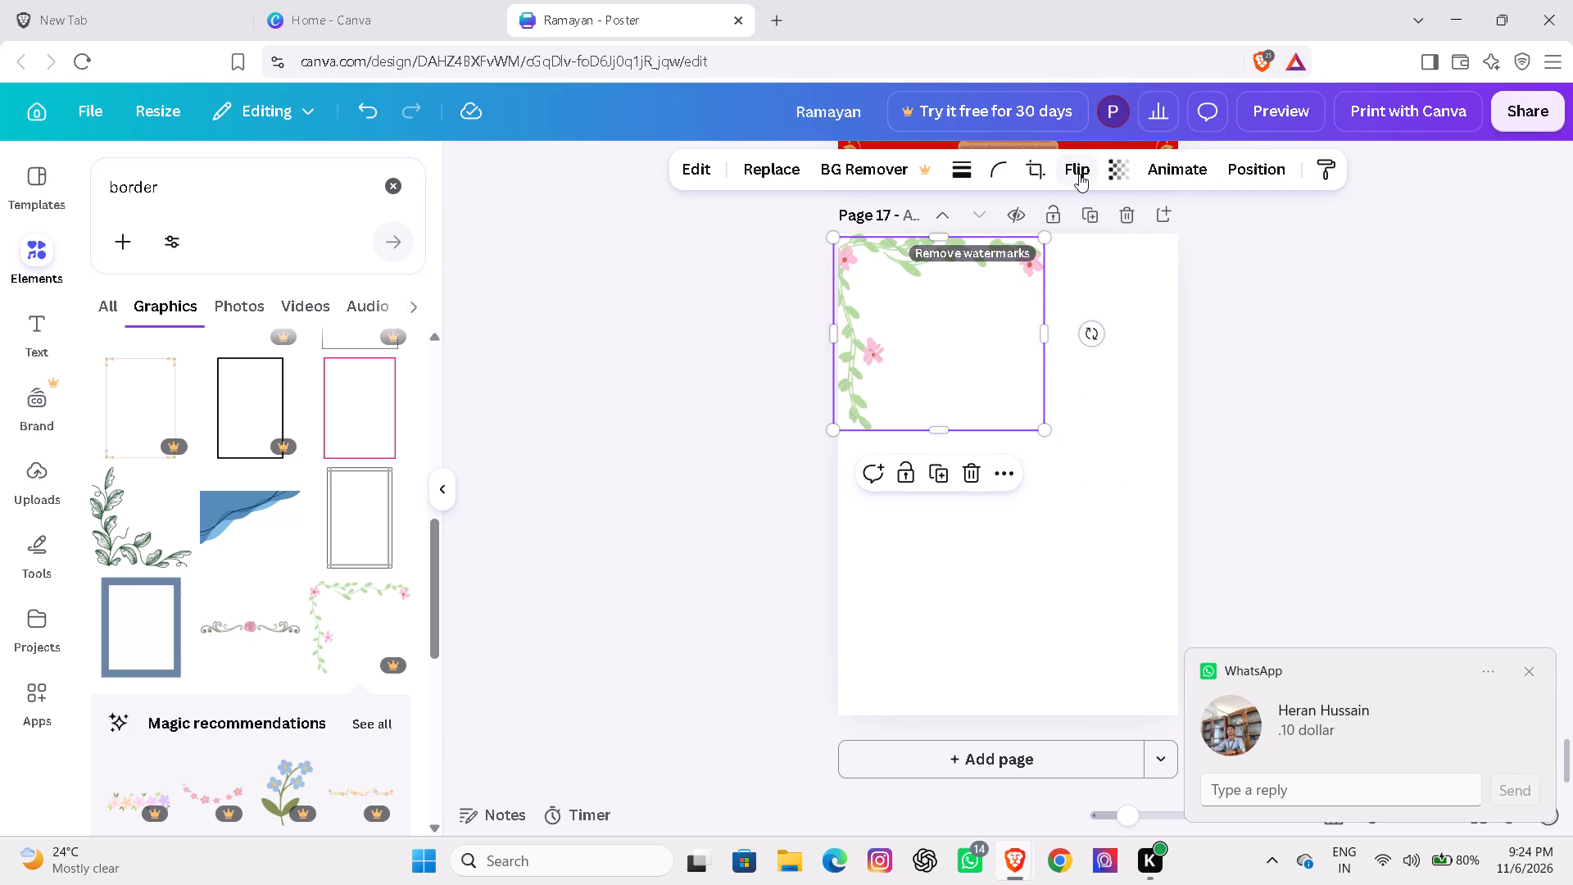
{"action": "left_click", "coordinate": [1079, 174]}
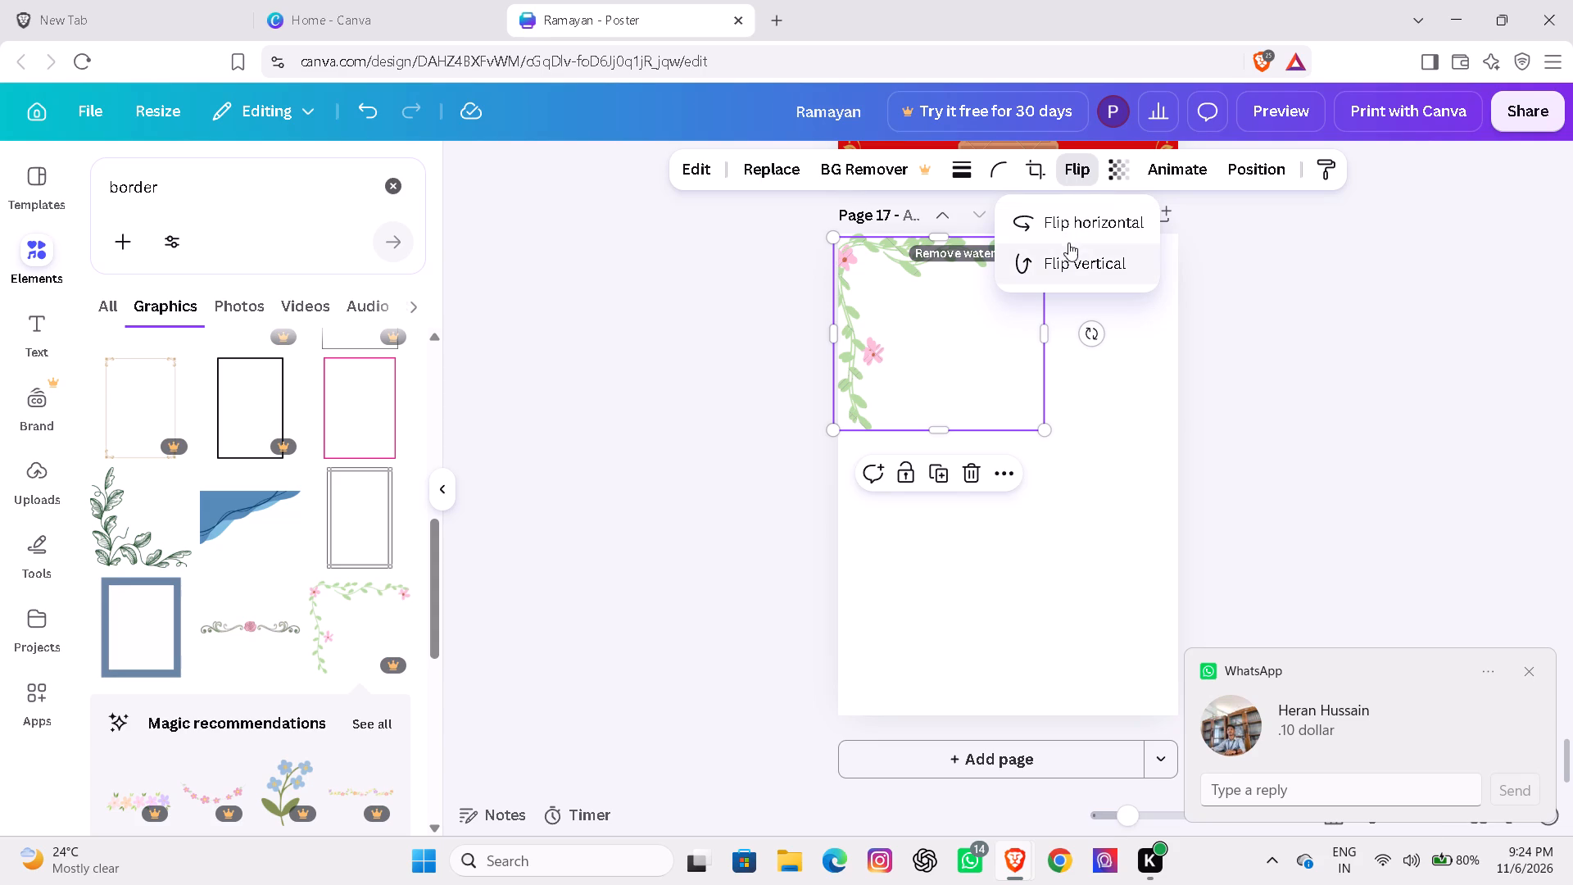
{"action": "left_click", "coordinate": [1068, 224]}
{"action": "left_click_drag", "start_coordinate": [933, 381], "coordinate": [984, 384]}
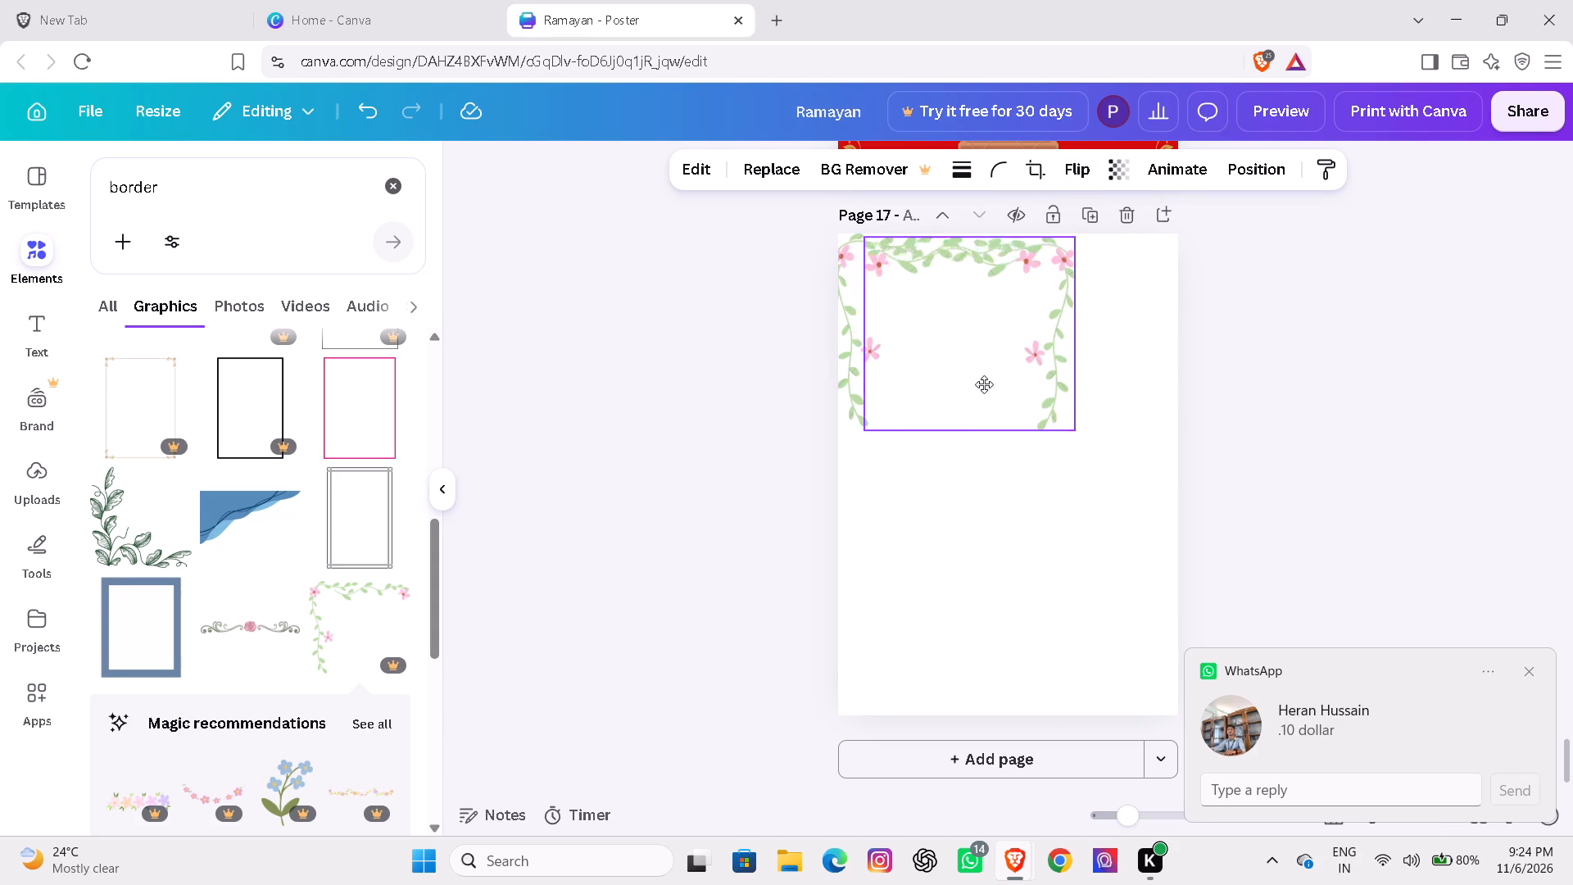
{"action": "left_click_drag", "start_coordinate": [984, 384], "coordinate": [1058, 370]}
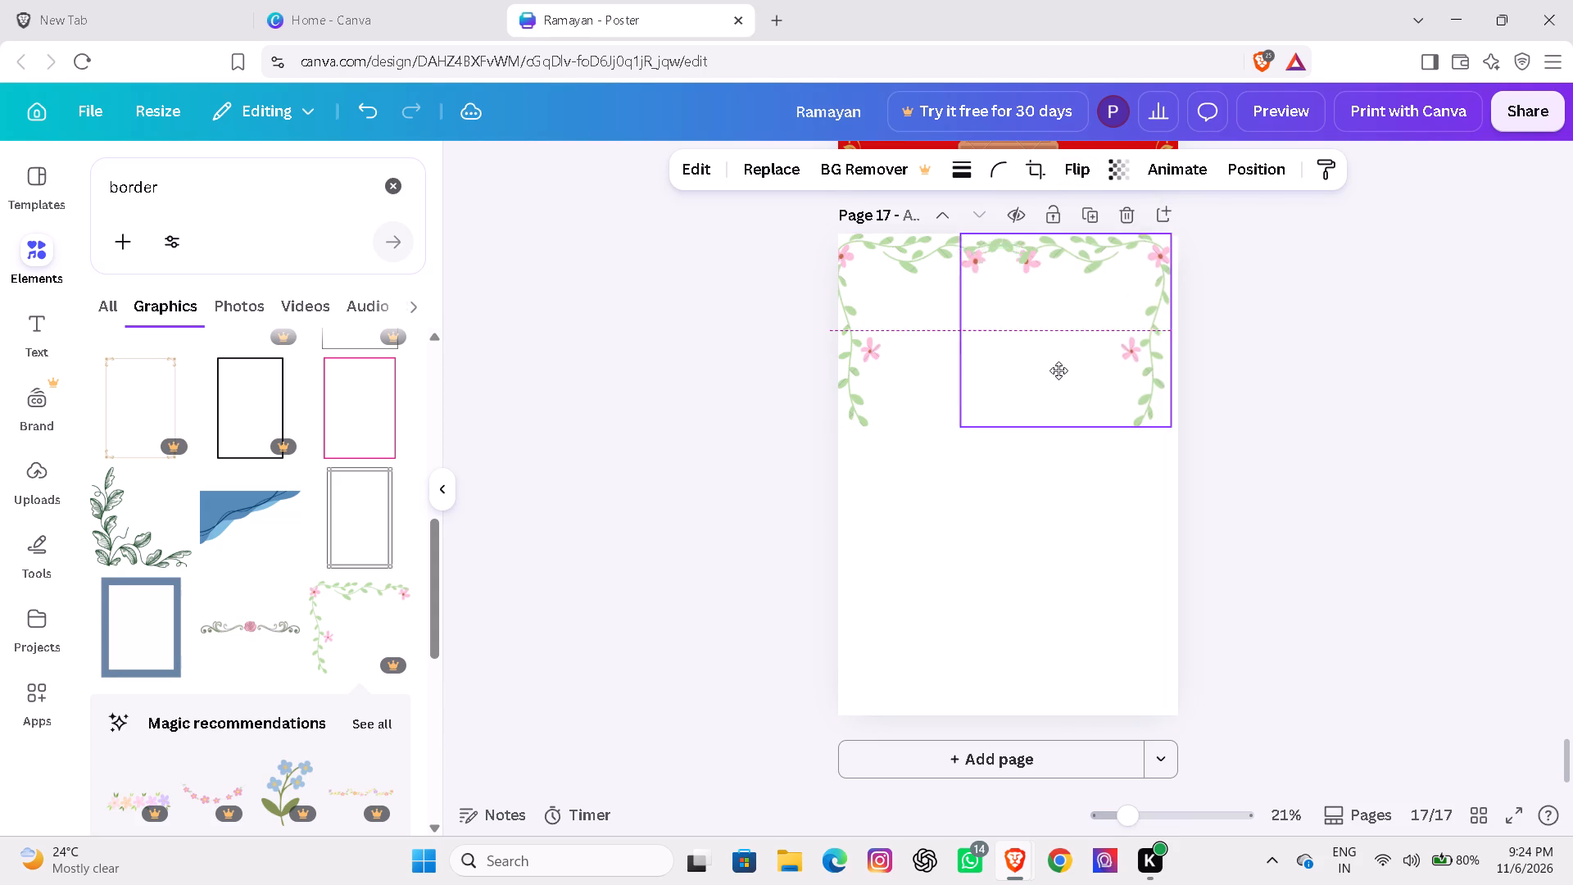
{"action": "left_click_drag", "start_coordinate": [1058, 370], "coordinate": [1072, 374]}
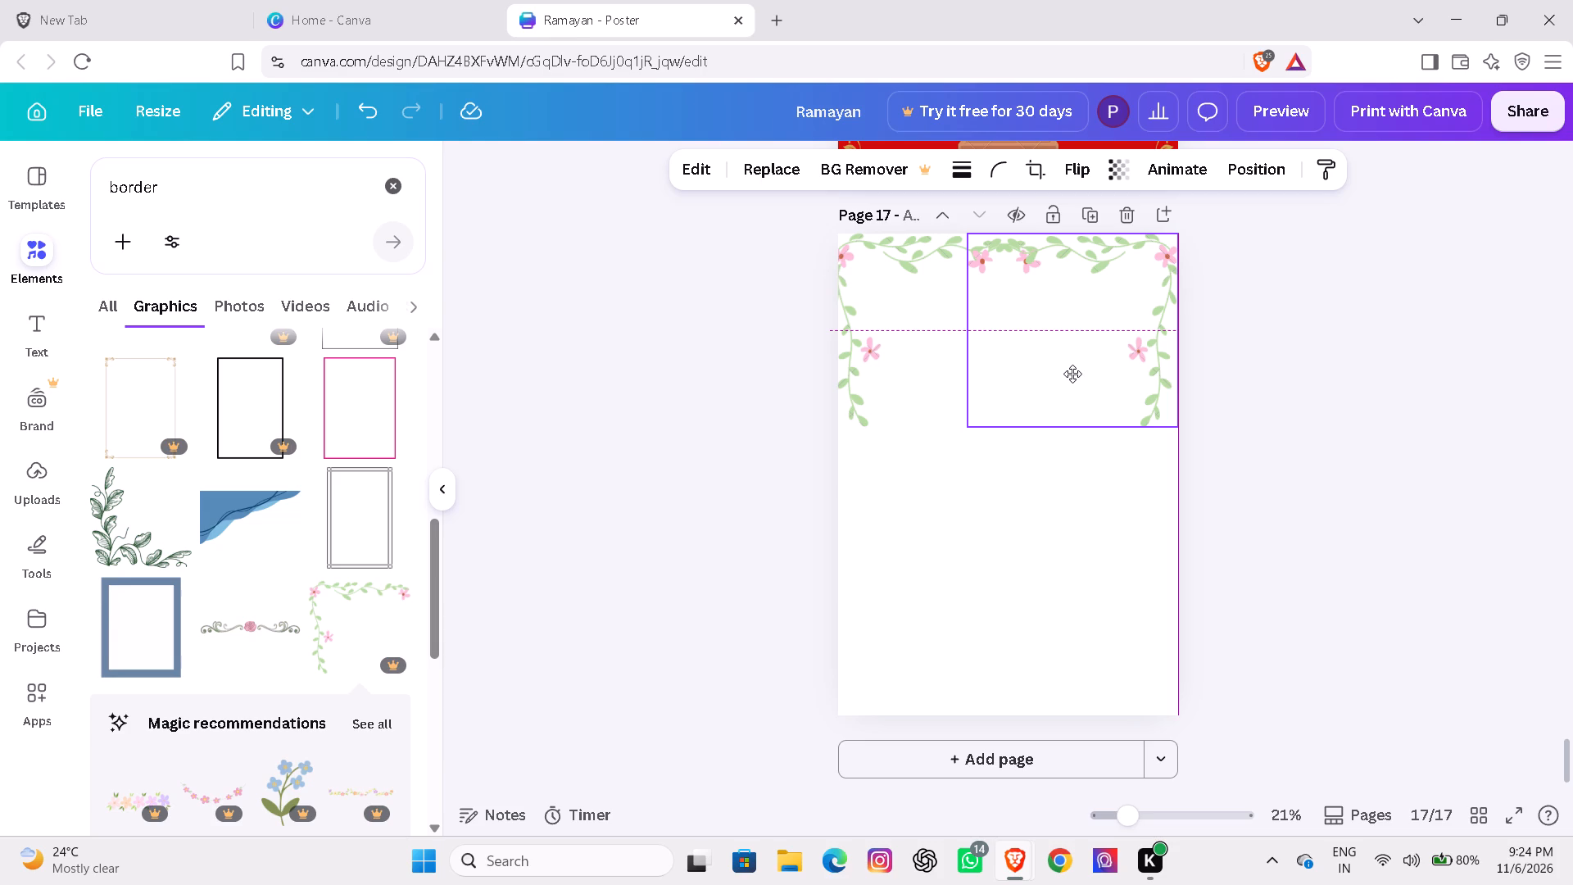
{"action": "left_click_drag", "start_coordinate": [1072, 374], "coordinate": [1072, 373]}
{"action": "left_click_drag", "start_coordinate": [1072, 373], "coordinate": [1071, 373]}
{"action": "left_click", "coordinate": [959, 600]}
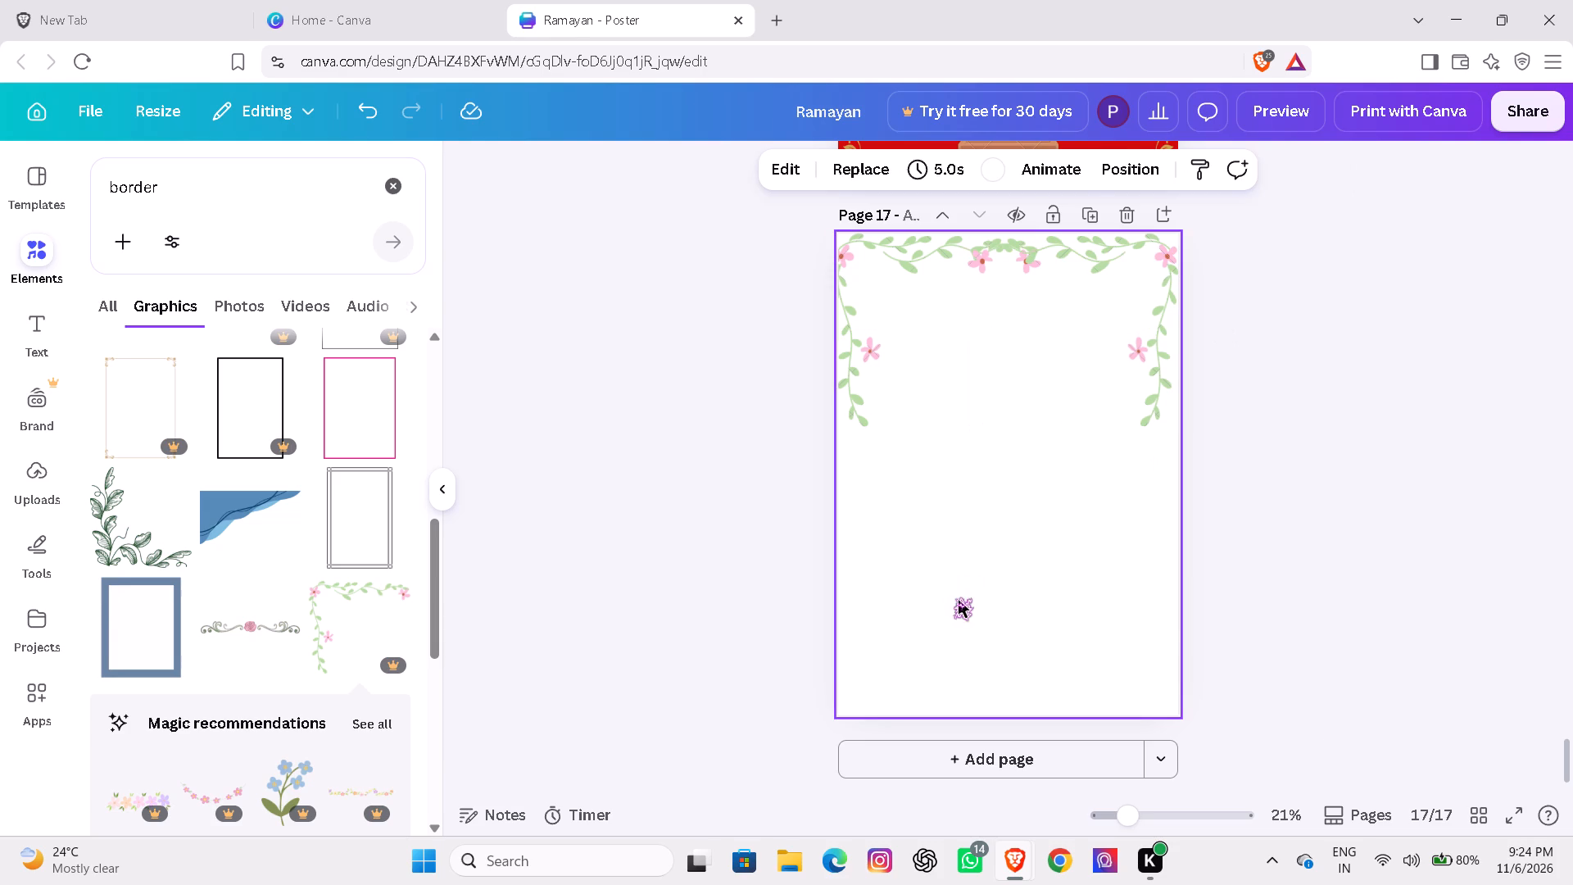
Paste another floral vine corner, move it to page 17's lower-left corner and flip it vertically.
{"action": "key", "text": "ctrl+v"}
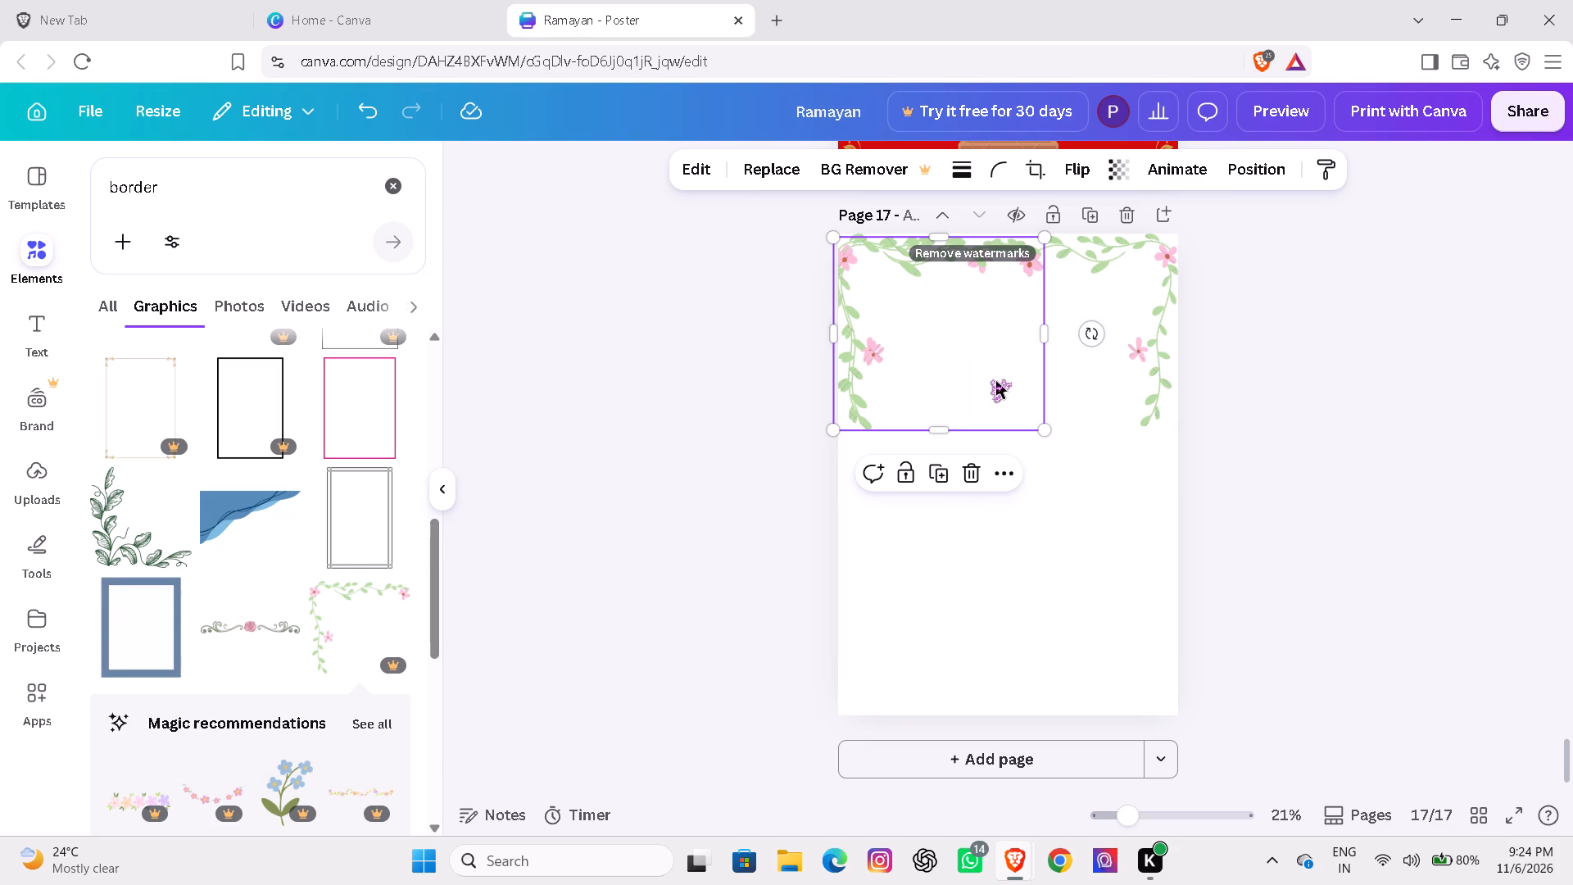
{"action": "left_click_drag", "start_coordinate": [976, 363], "coordinate": [968, 639]}
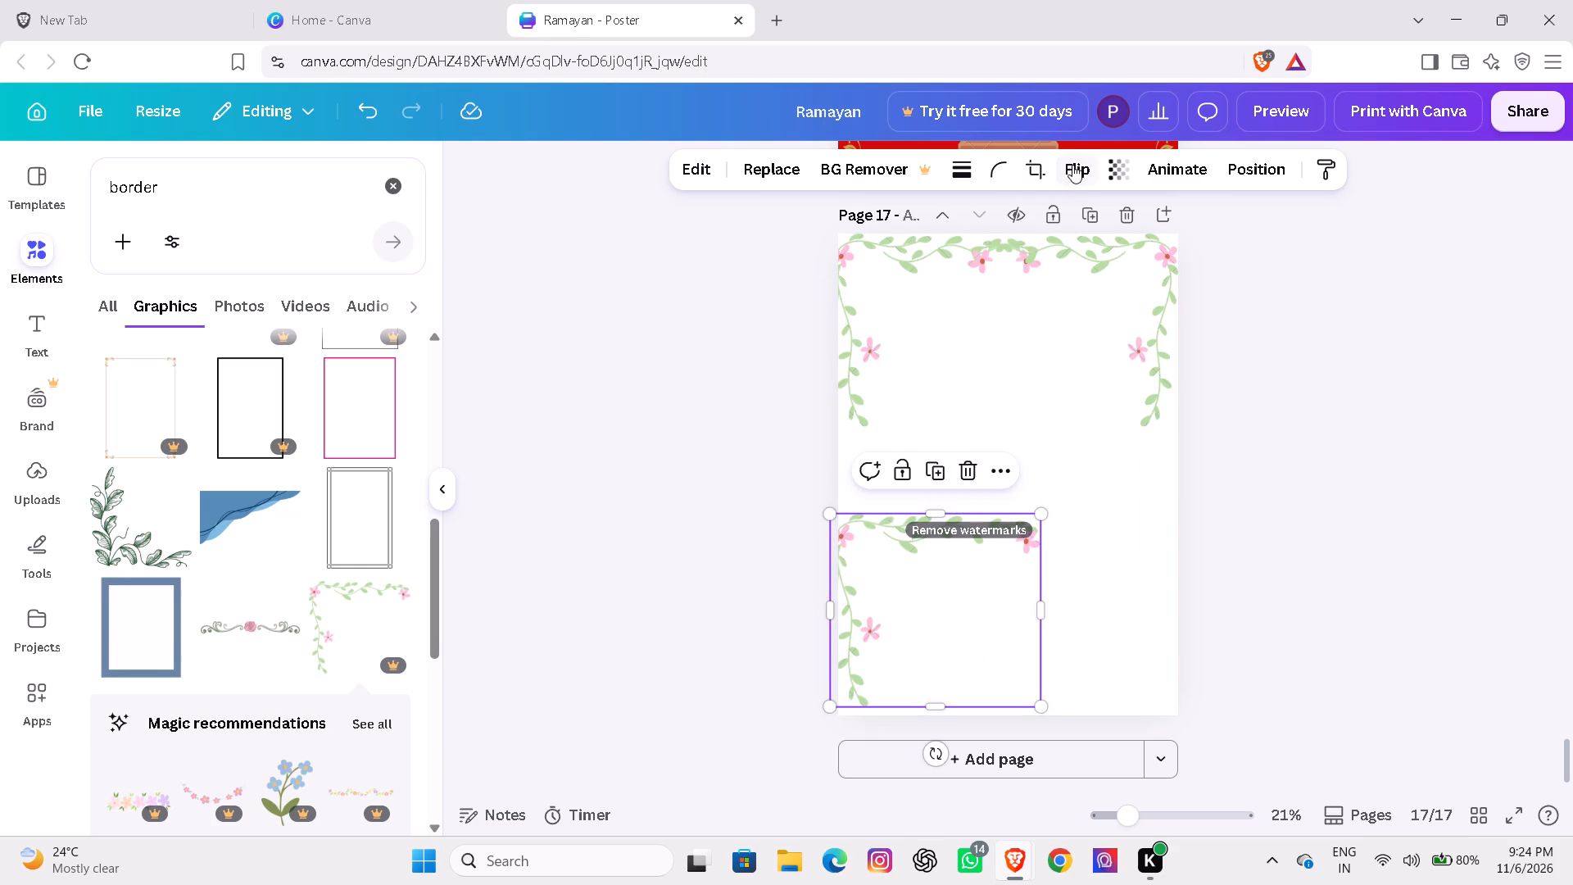
{"action": "left_click", "coordinate": [1073, 165]}
{"action": "left_click", "coordinate": [1044, 272]}
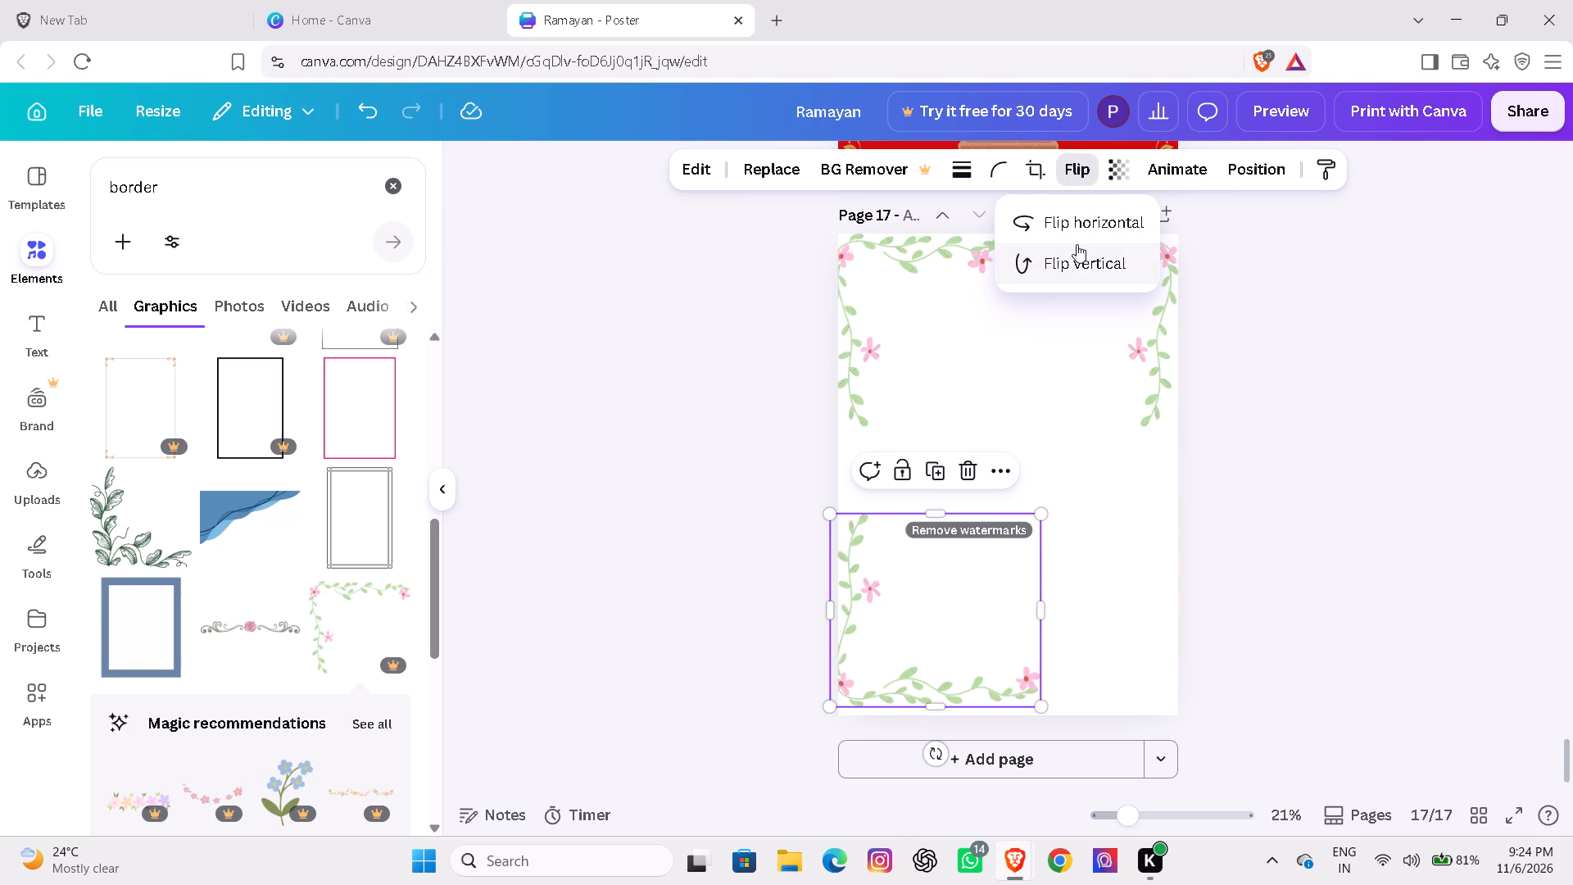
{"action": "left_click", "coordinate": [669, 424]}
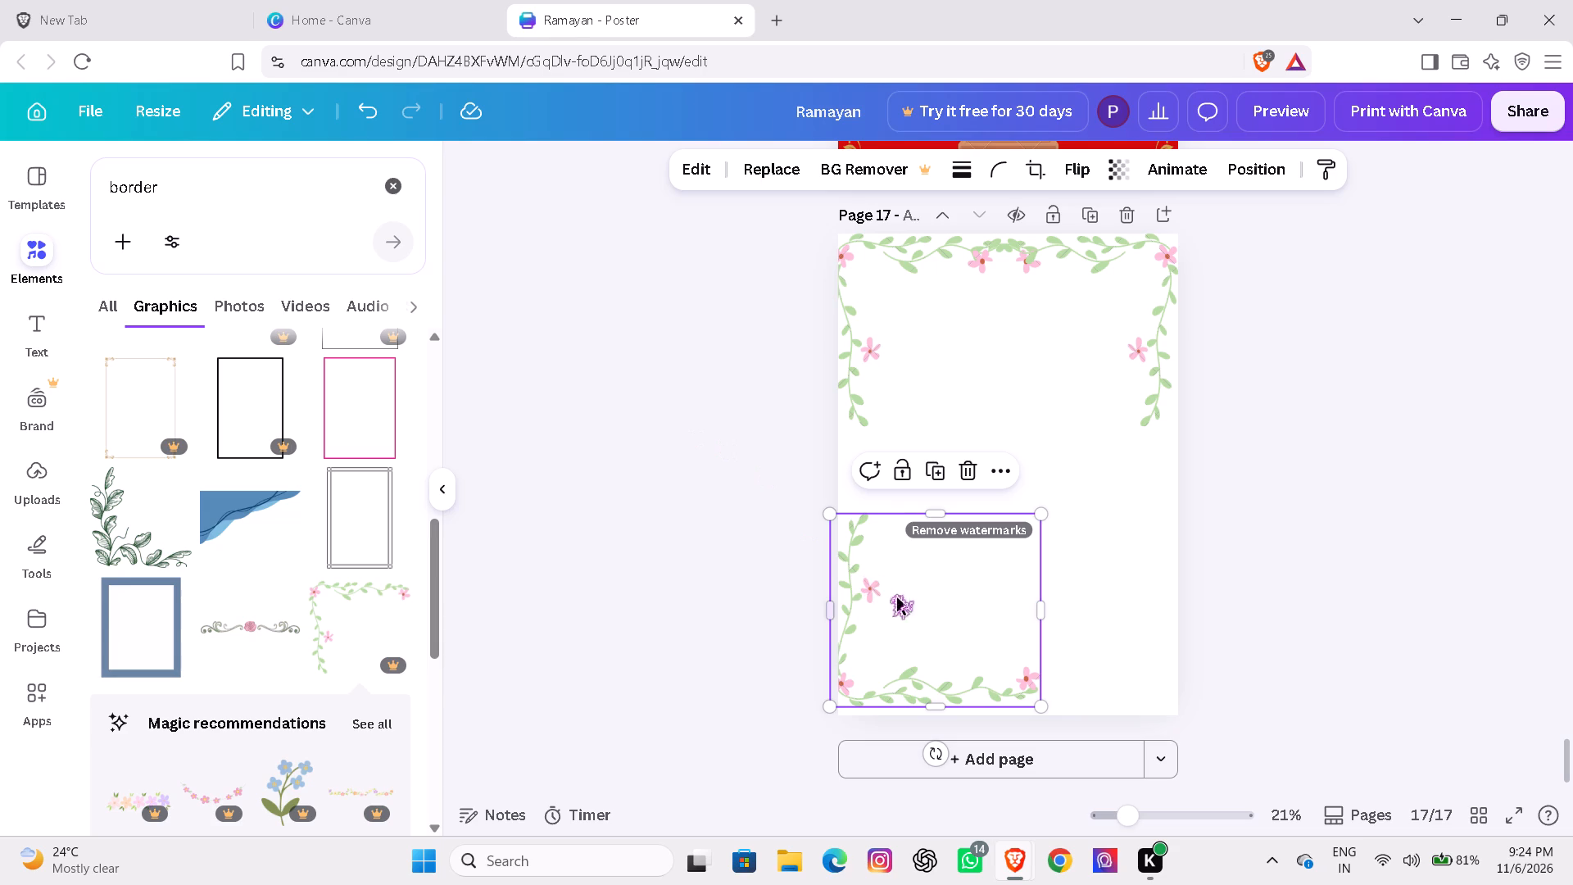
Delete all three pink-flower vine corners from page 17.
{"action": "left_click_drag", "start_coordinate": [922, 619], "coordinate": [931, 629]}
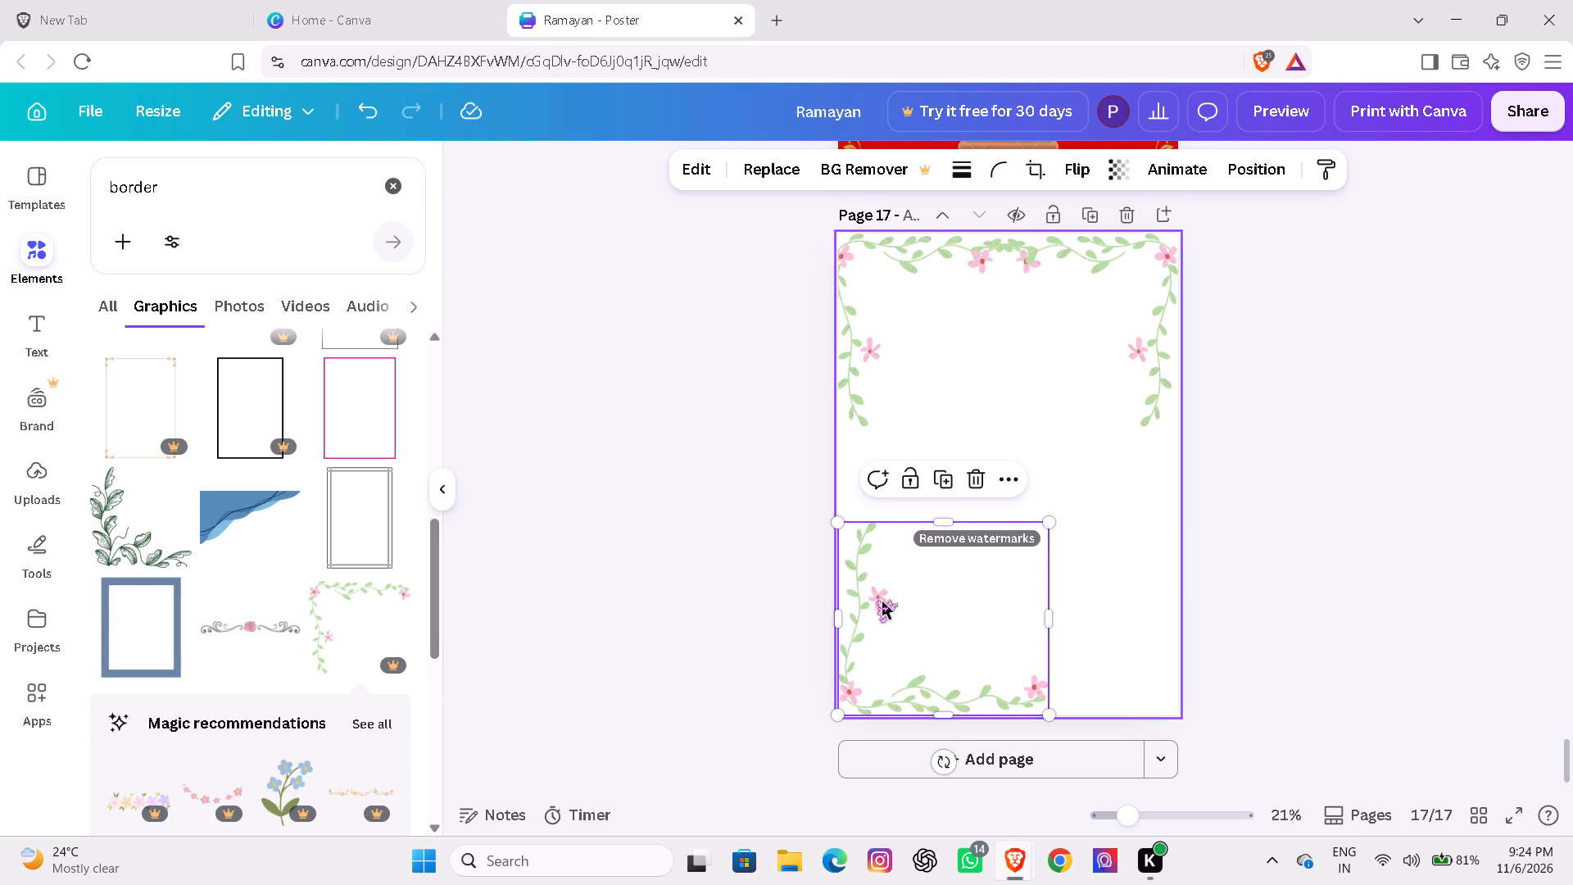
{"action": "left_click", "coordinate": [980, 469]}
{"action": "left_click", "coordinate": [894, 372]}
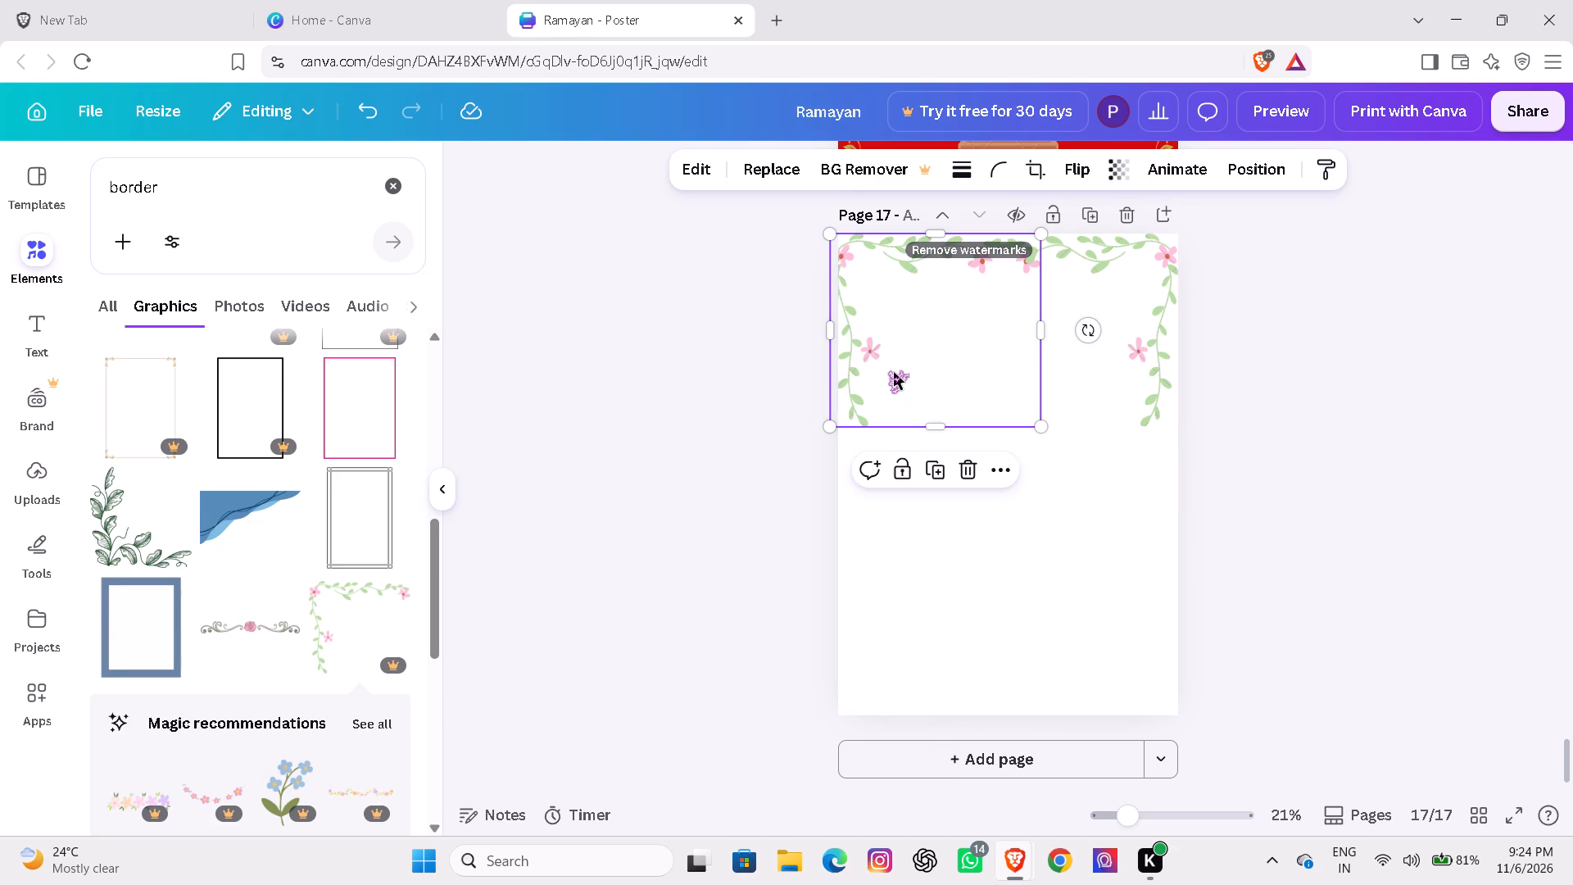
{"action": "left_click", "coordinate": [972, 475]}
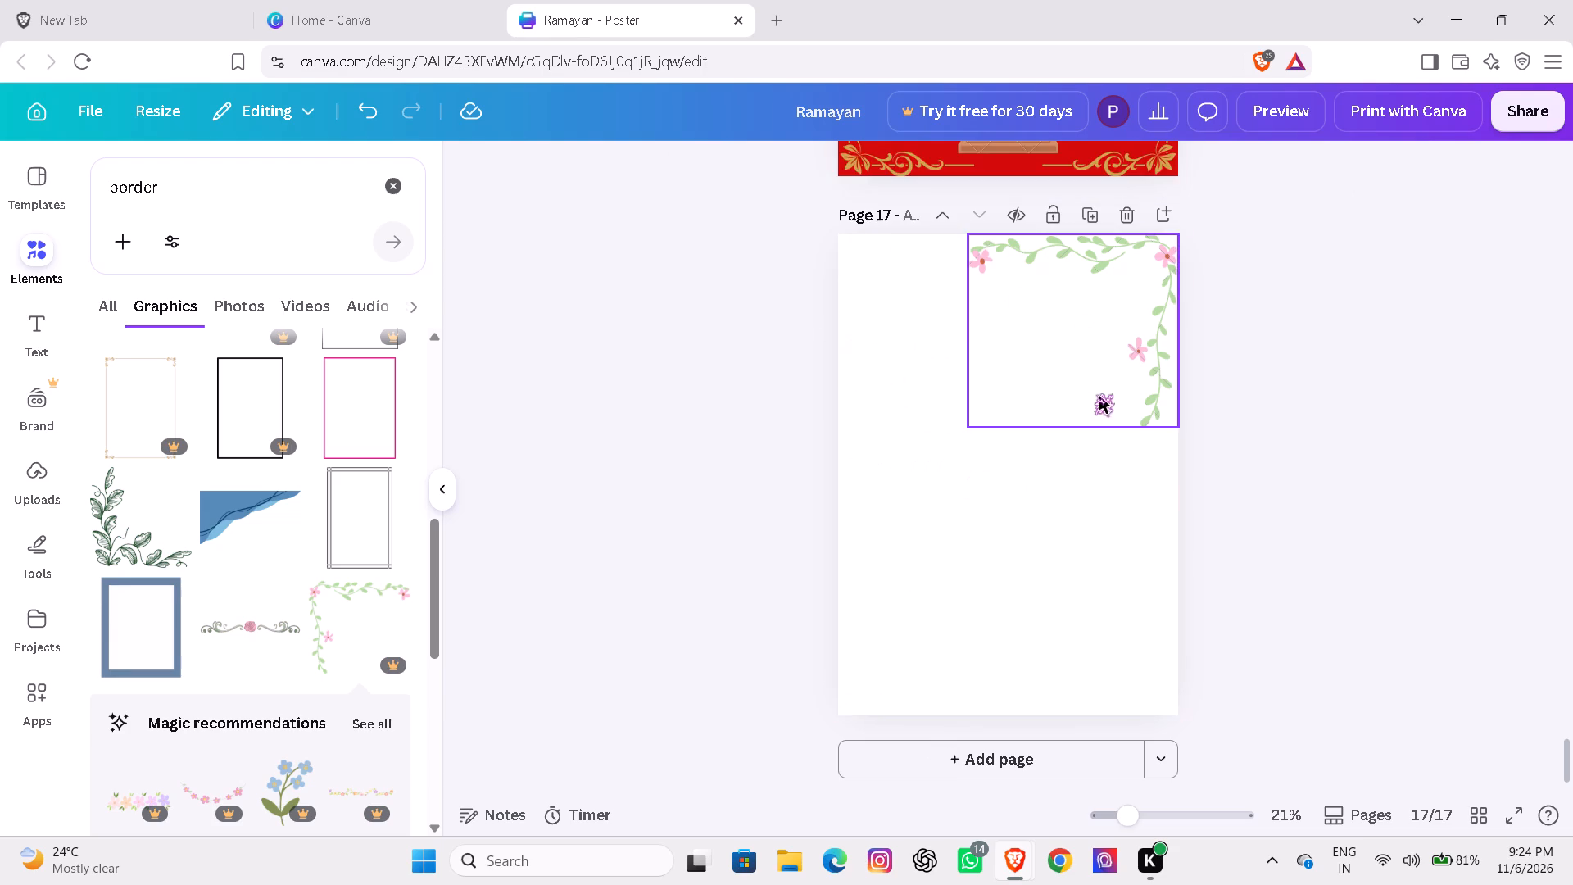
{"action": "right_click", "coordinate": [1101, 396]}
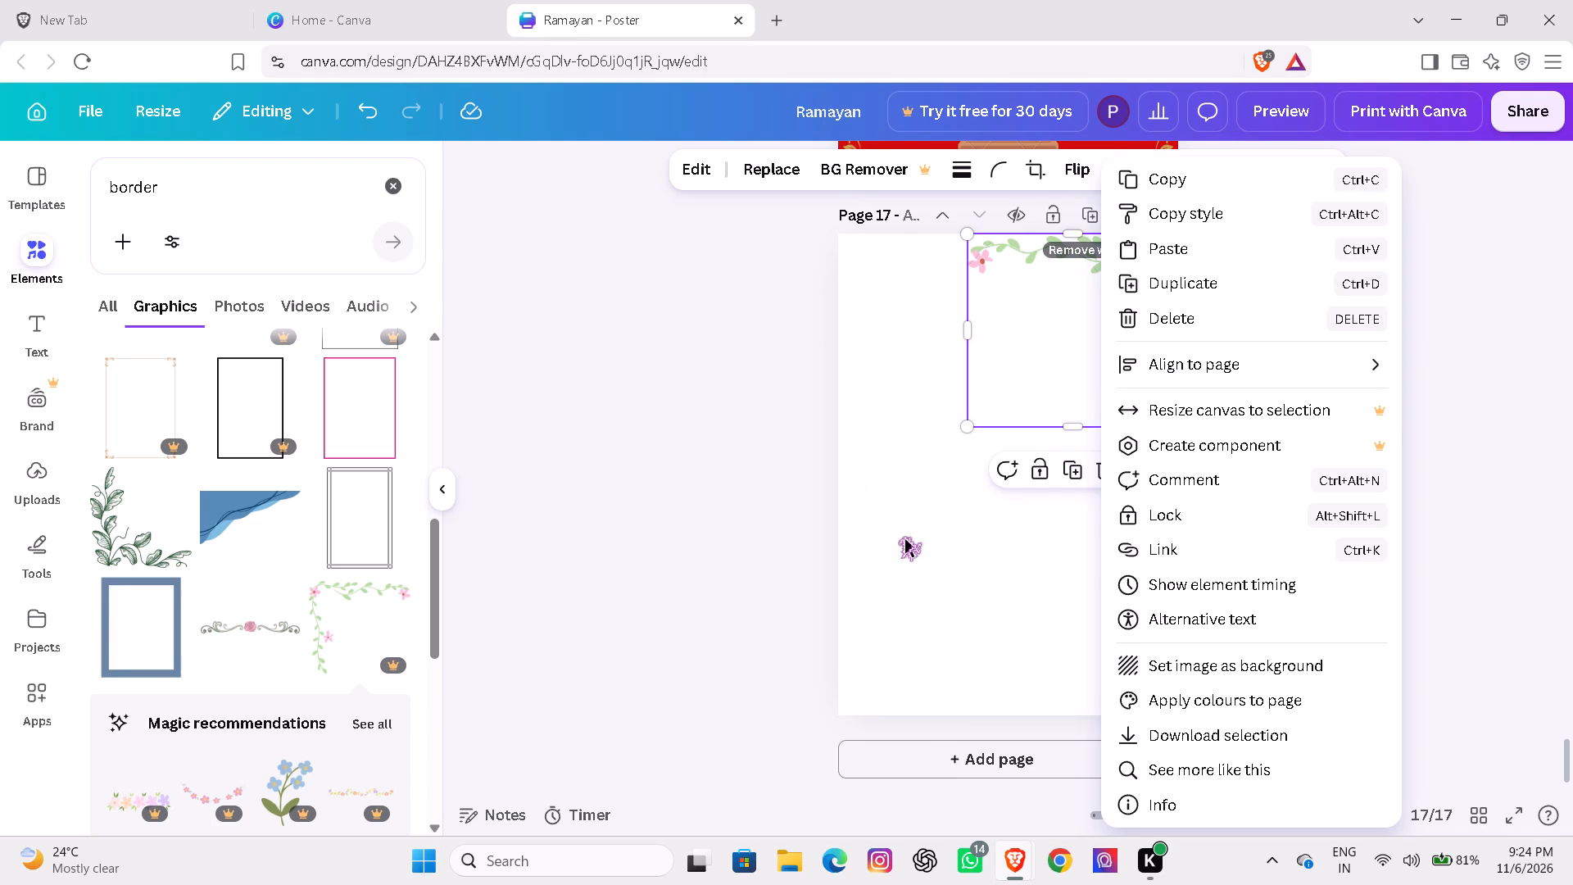
{"action": "left_click", "coordinate": [909, 538]}
{"action": "left_click", "coordinate": [1106, 469]}
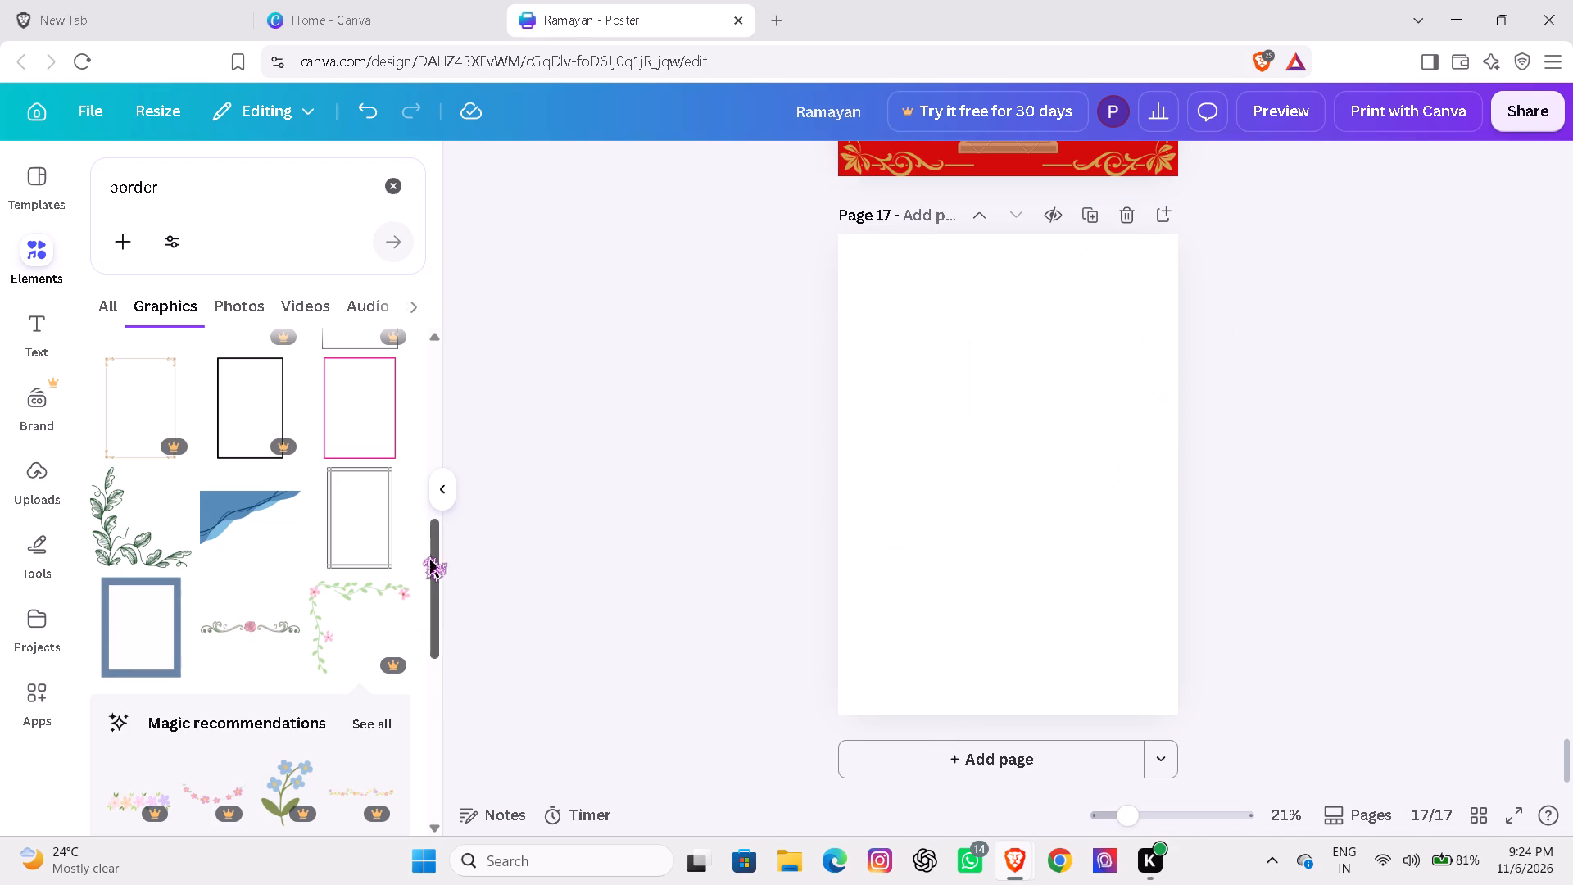
Add the dark green leafy corner graphic to page 17's lower-left corner and shrink it to about 12.5 by 12.4.
{"action": "left_click", "coordinate": [150, 525]}
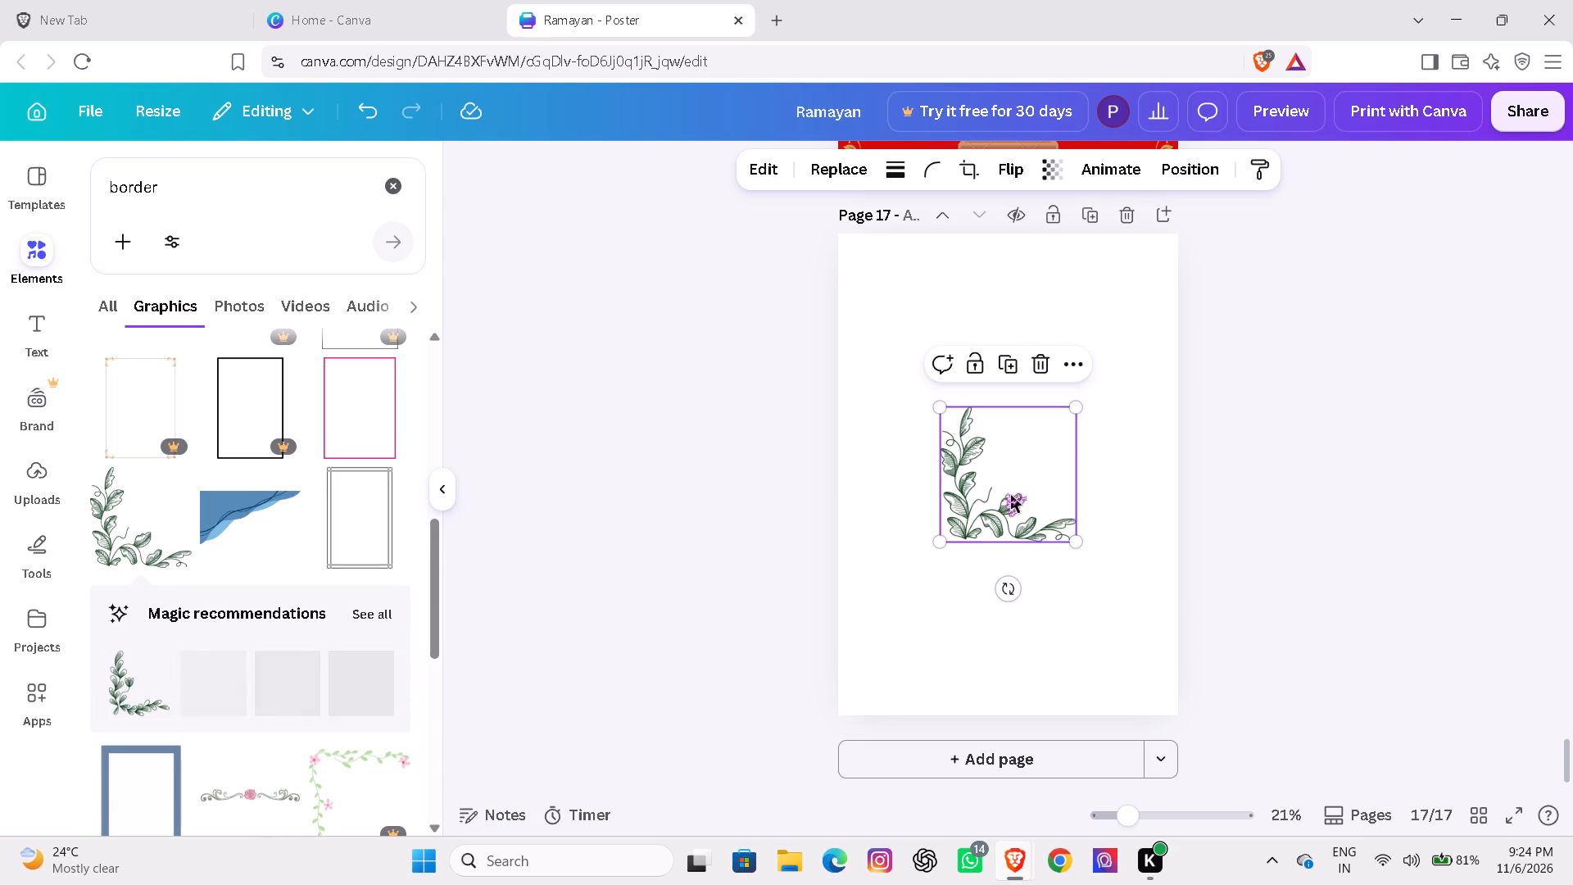
{"action": "left_click_drag", "start_coordinate": [1010, 496], "coordinate": [912, 658]}
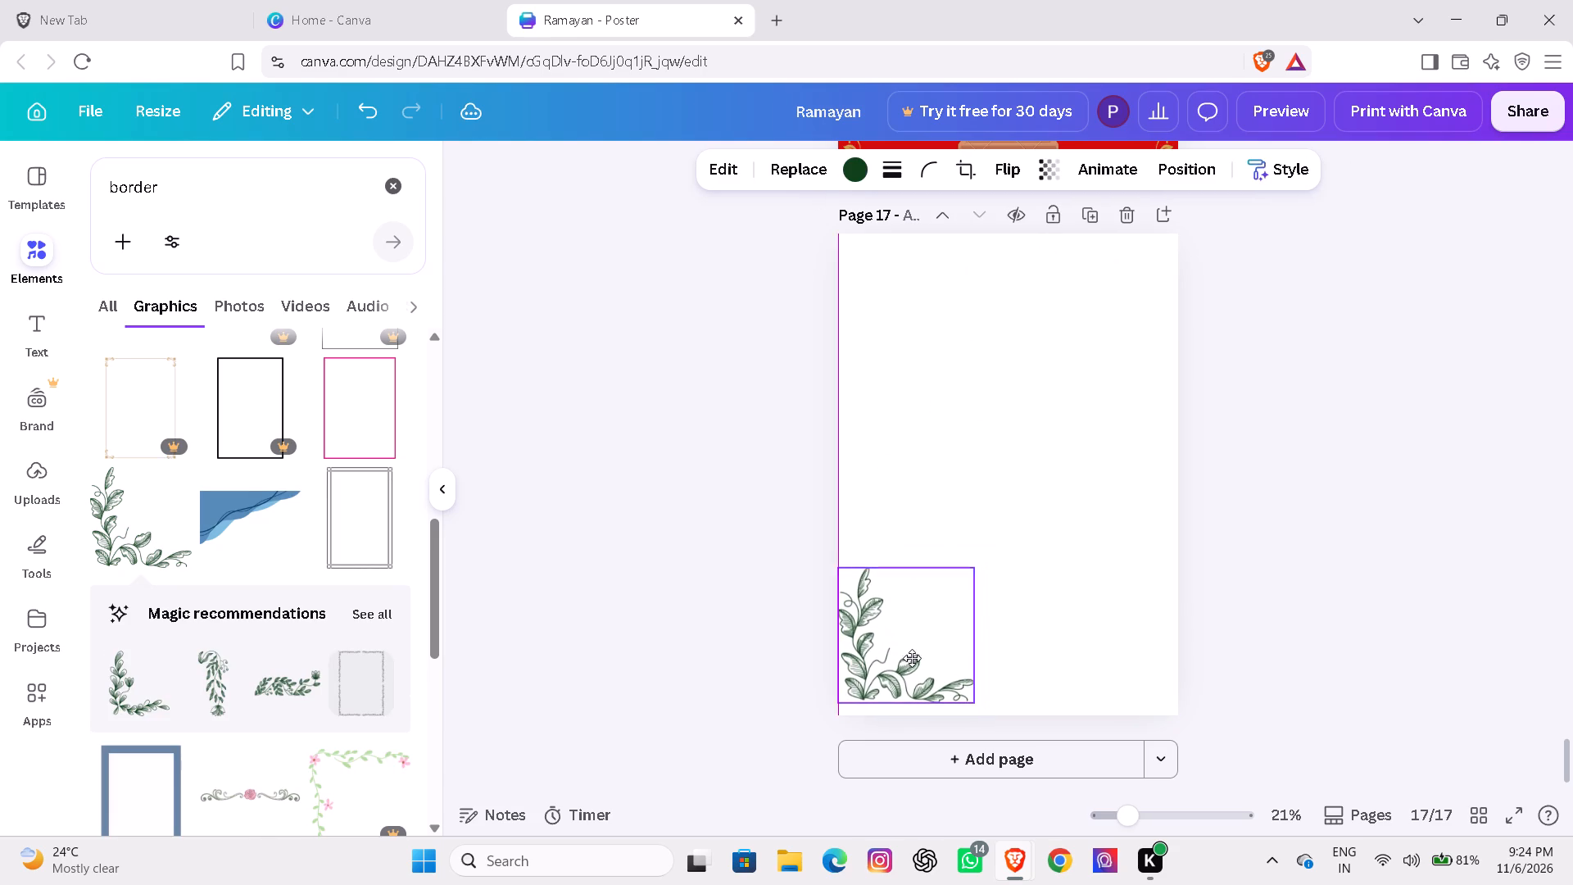
{"action": "left_click_drag", "start_coordinate": [912, 658], "coordinate": [912, 663]}
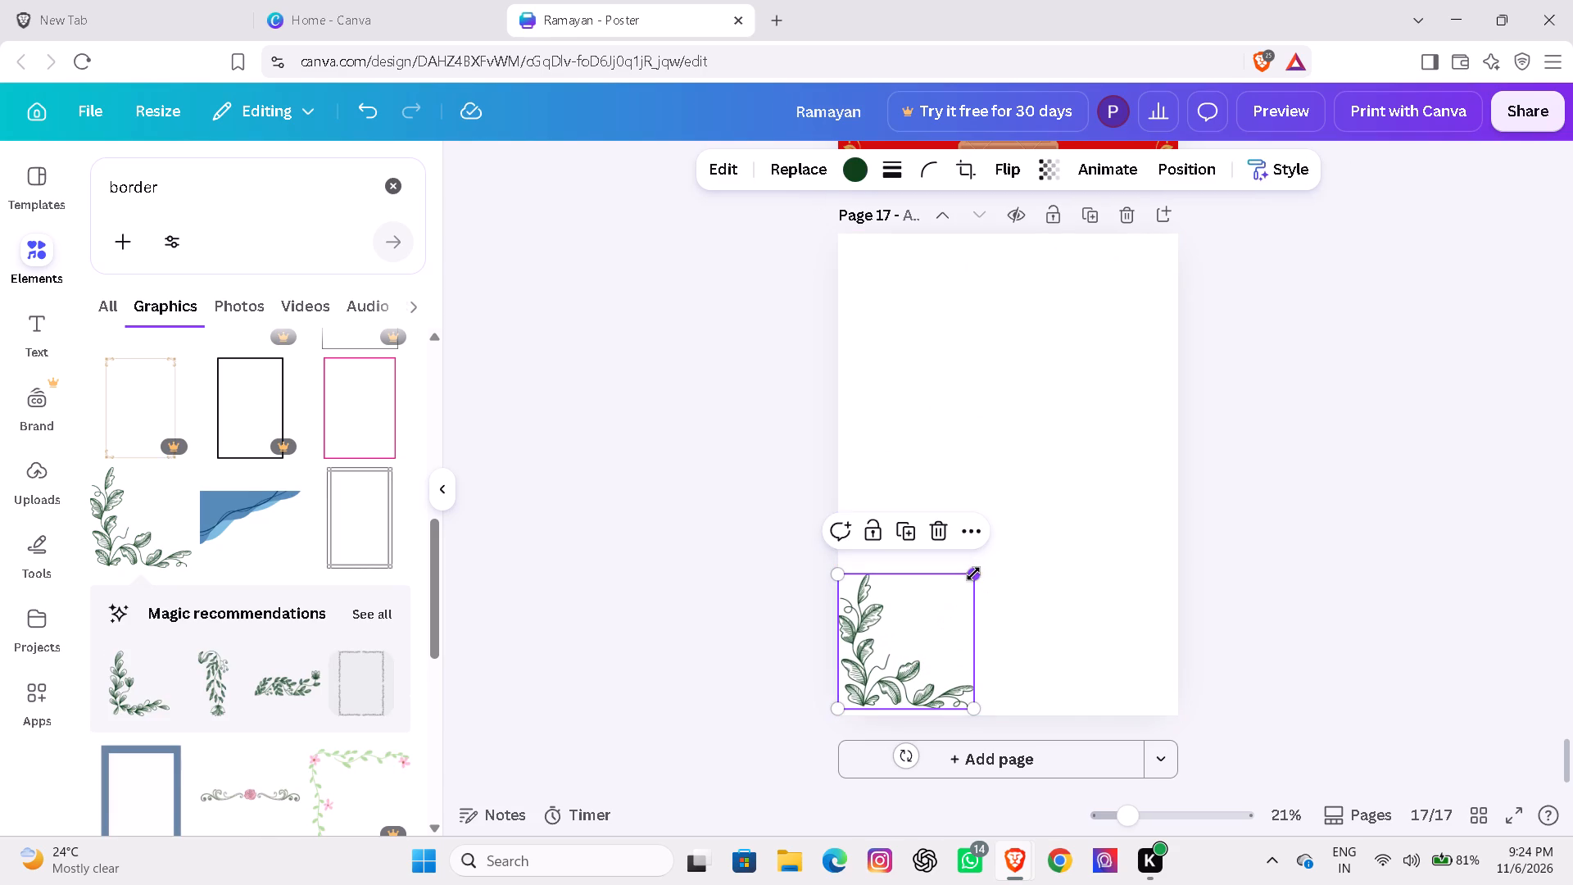
{"action": "left_click_drag", "start_coordinate": [973, 574], "coordinate": [936, 605]}
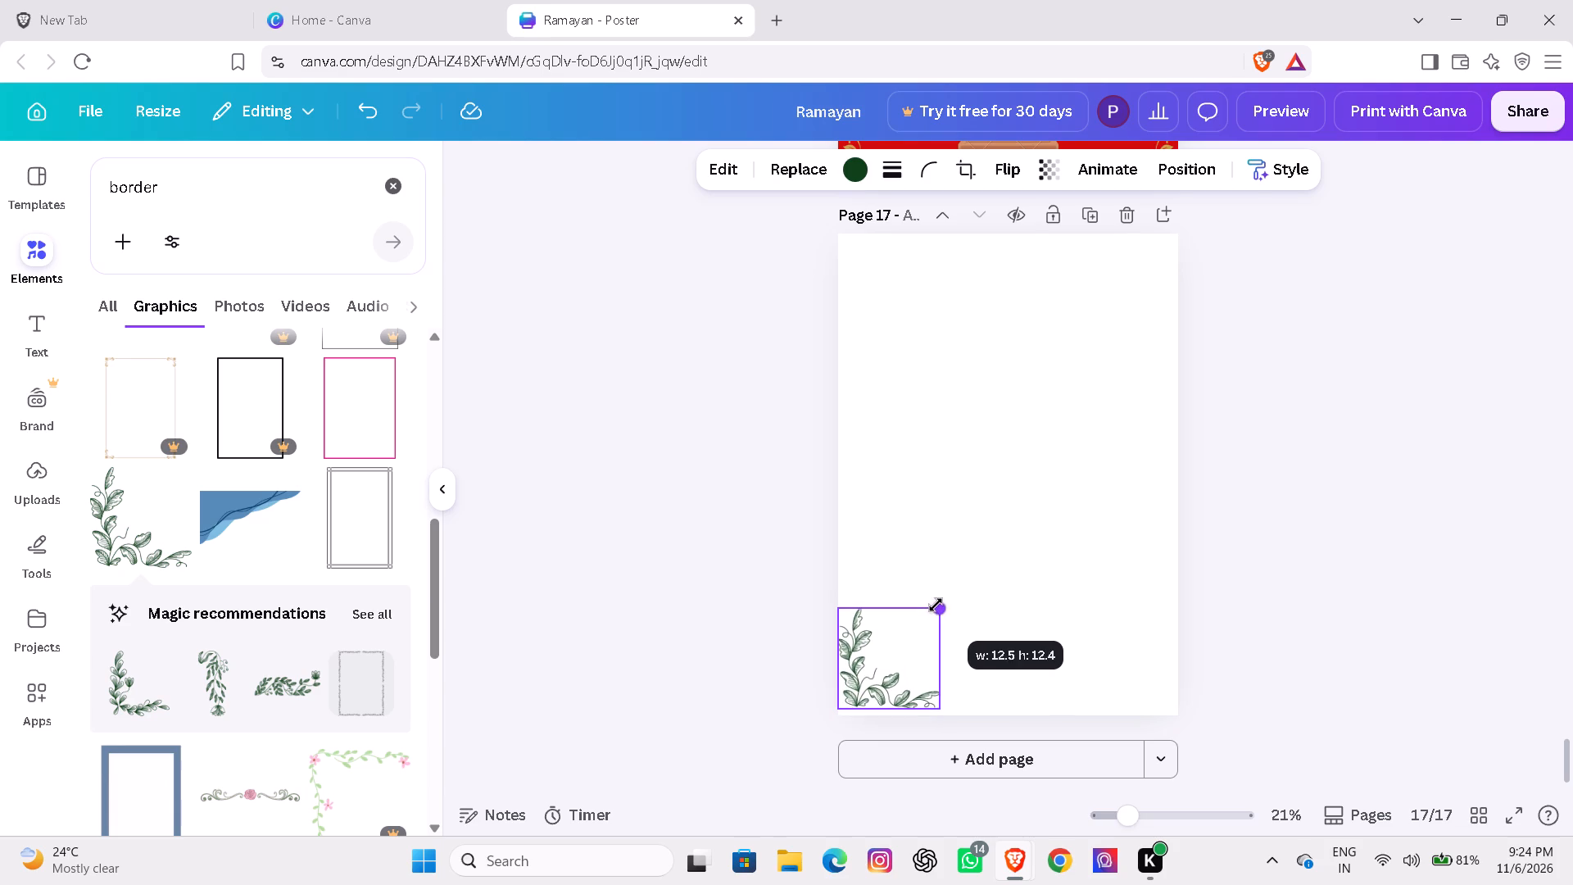
{"action": "left_click_drag", "start_coordinate": [936, 605], "coordinate": [936, 603]}
{"action": "left_click", "coordinate": [1065, 547]}
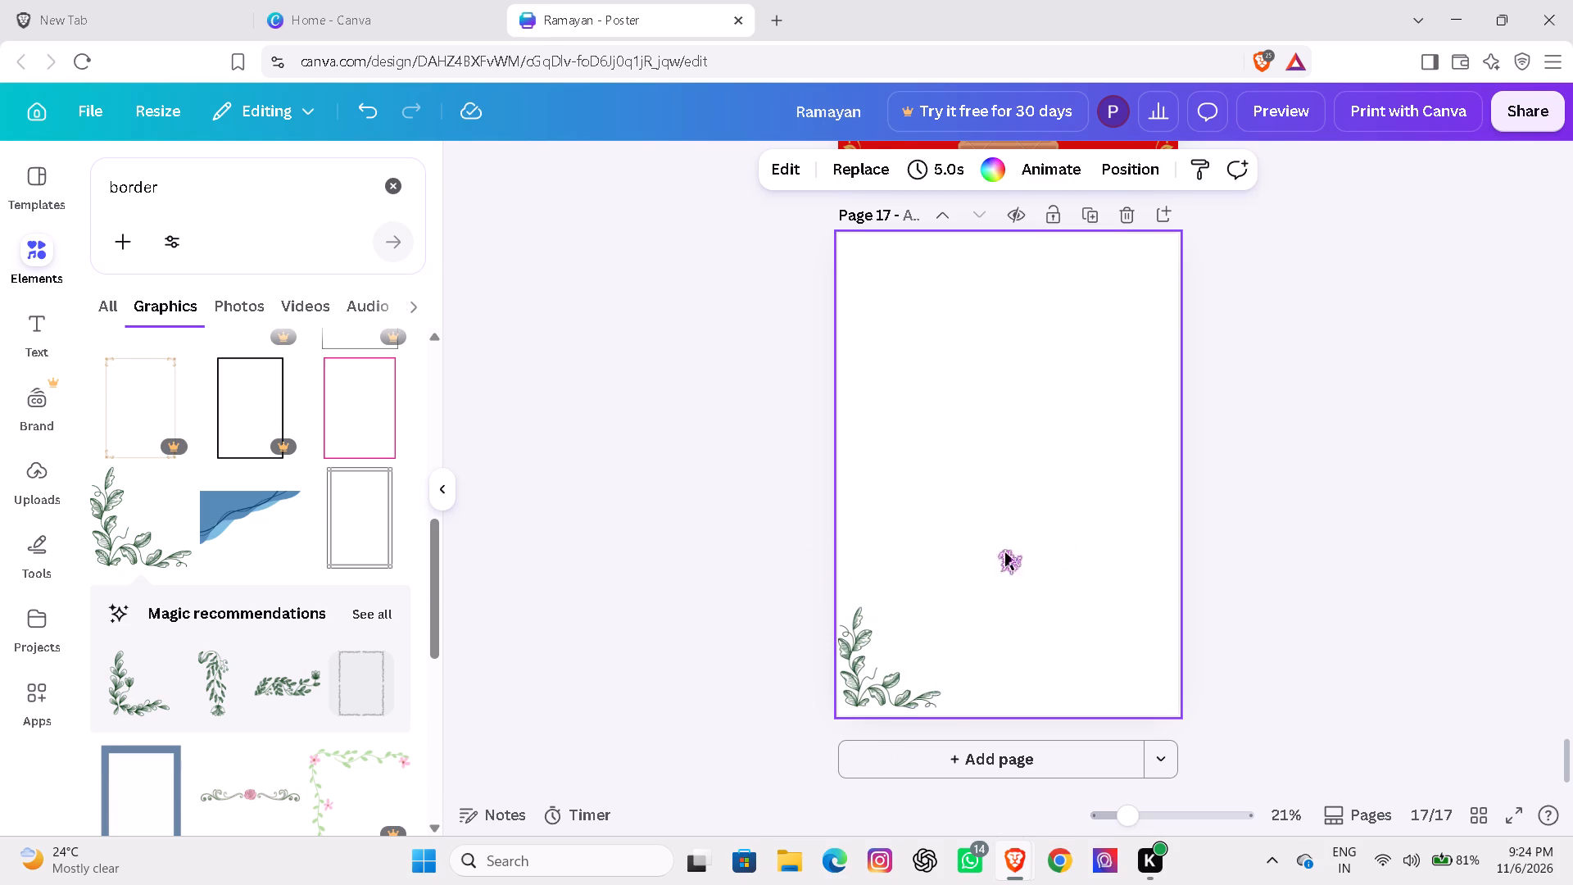
Add a second green leafy corner graphic, flip it horizontally and place it in page 17's lower-right corner.
{"action": "left_click", "coordinate": [143, 530]}
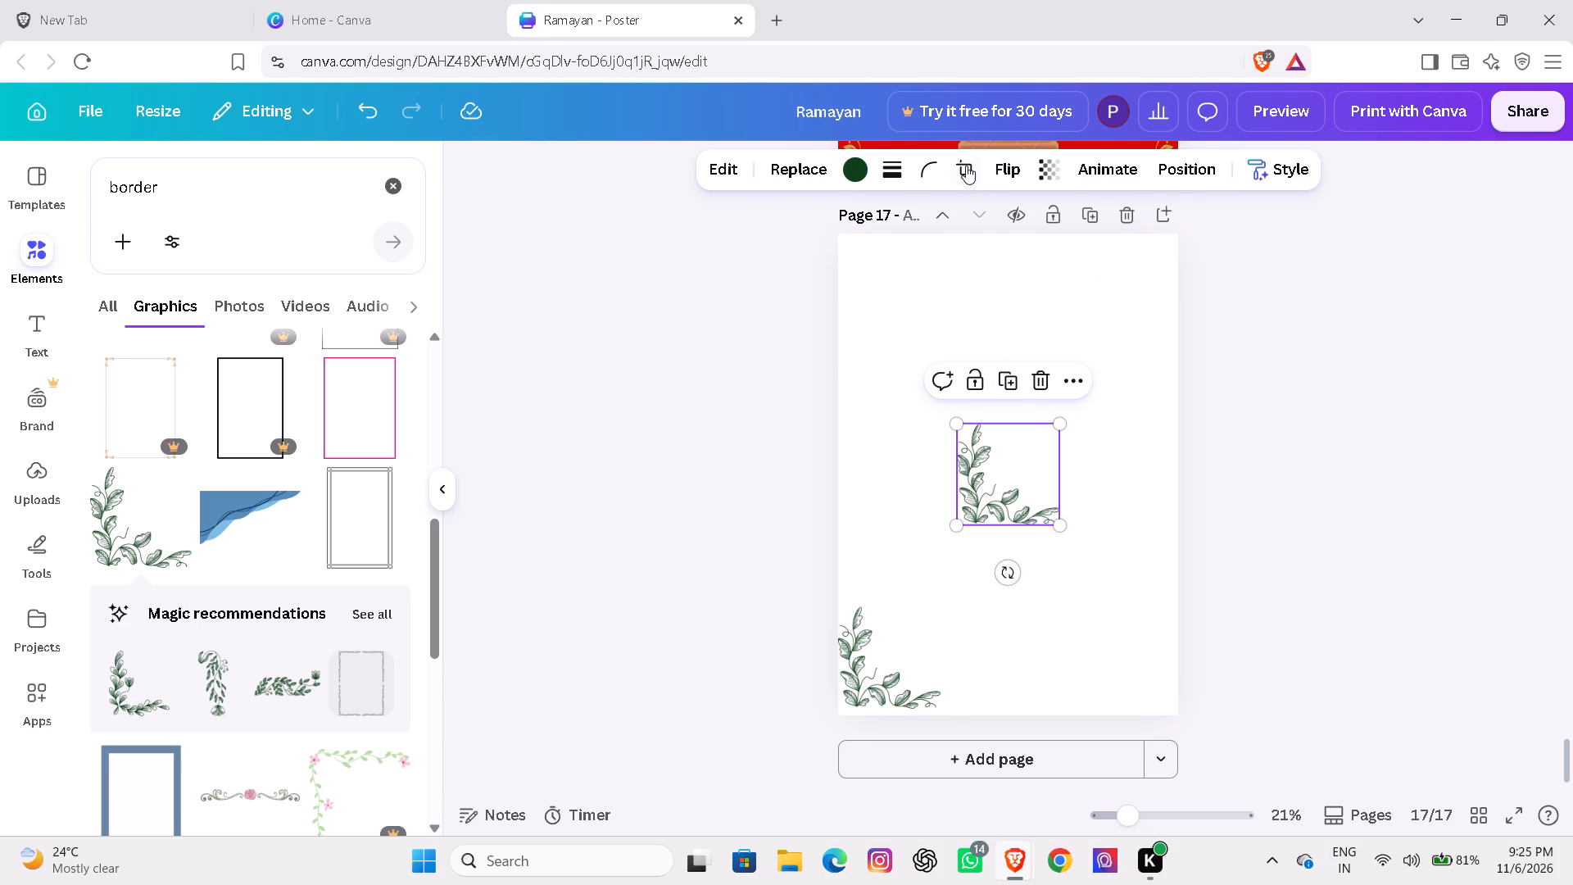
{"action": "left_click", "coordinate": [999, 170]}
{"action": "left_click", "coordinate": [999, 217]}
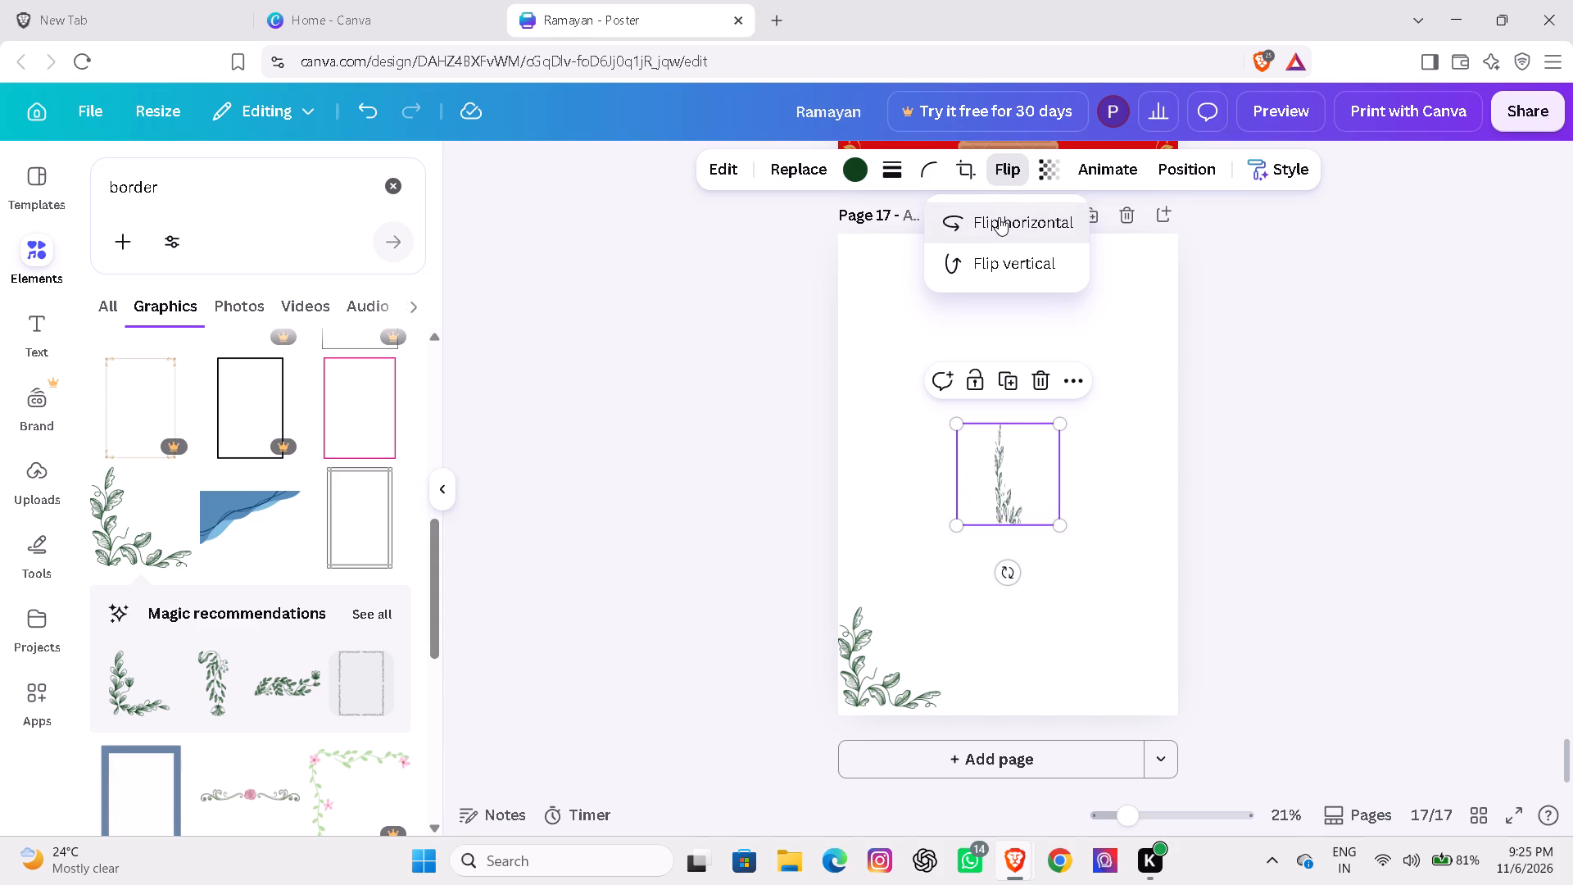
{"action": "right_click_drag", "start_coordinate": [1009, 468], "coordinate": [1061, 526]}
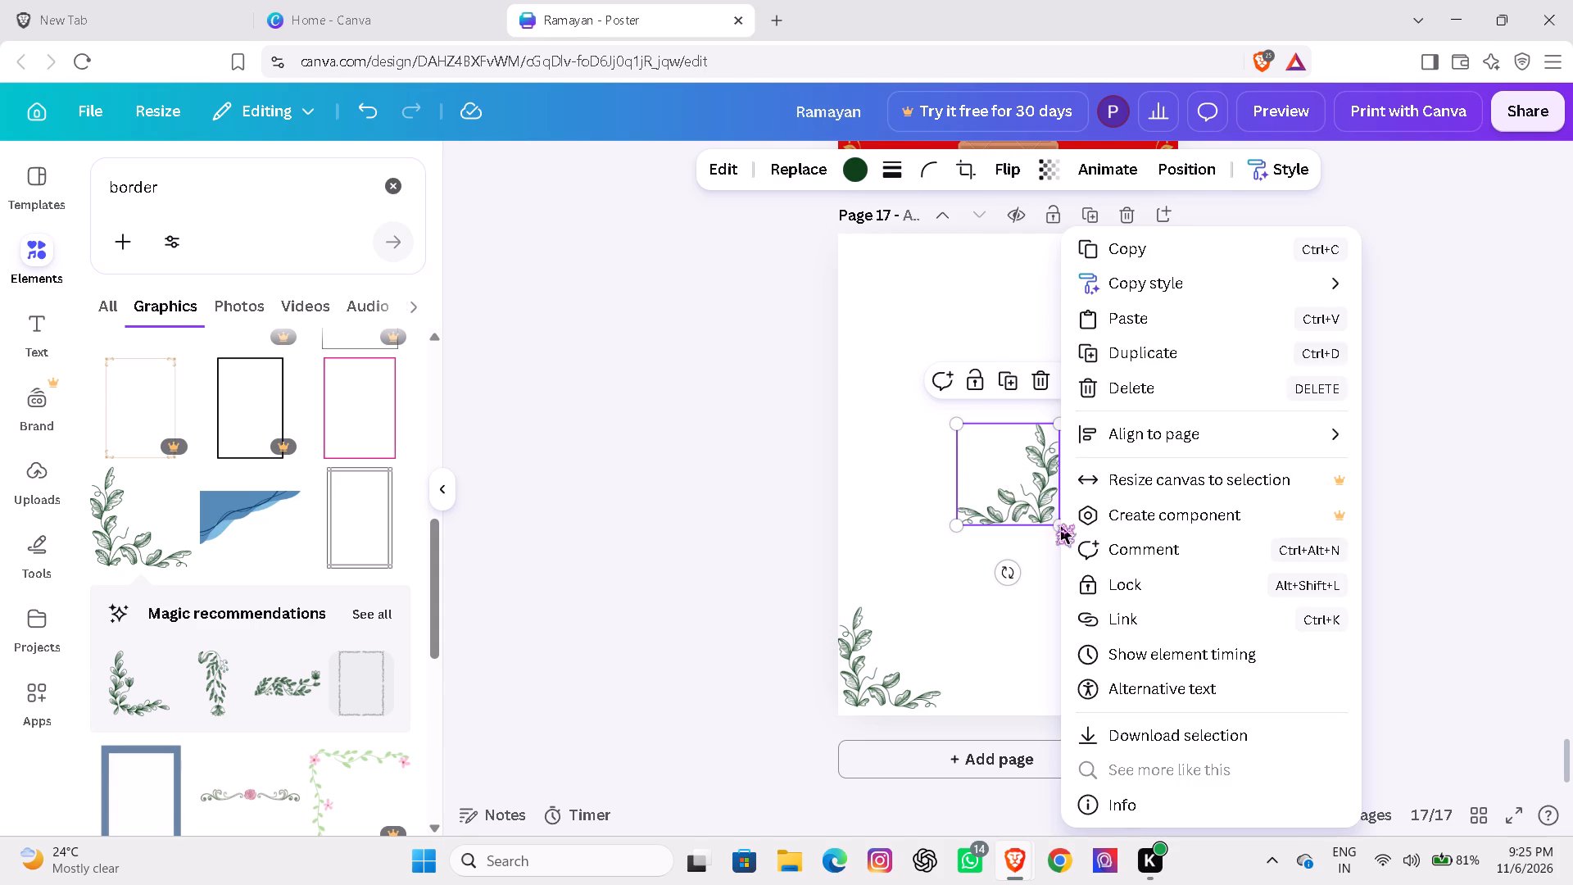
{"action": "left_click", "coordinate": [850, 472]}
{"action": "left_click_drag", "start_coordinate": [987, 491], "coordinate": [1010, 515]}
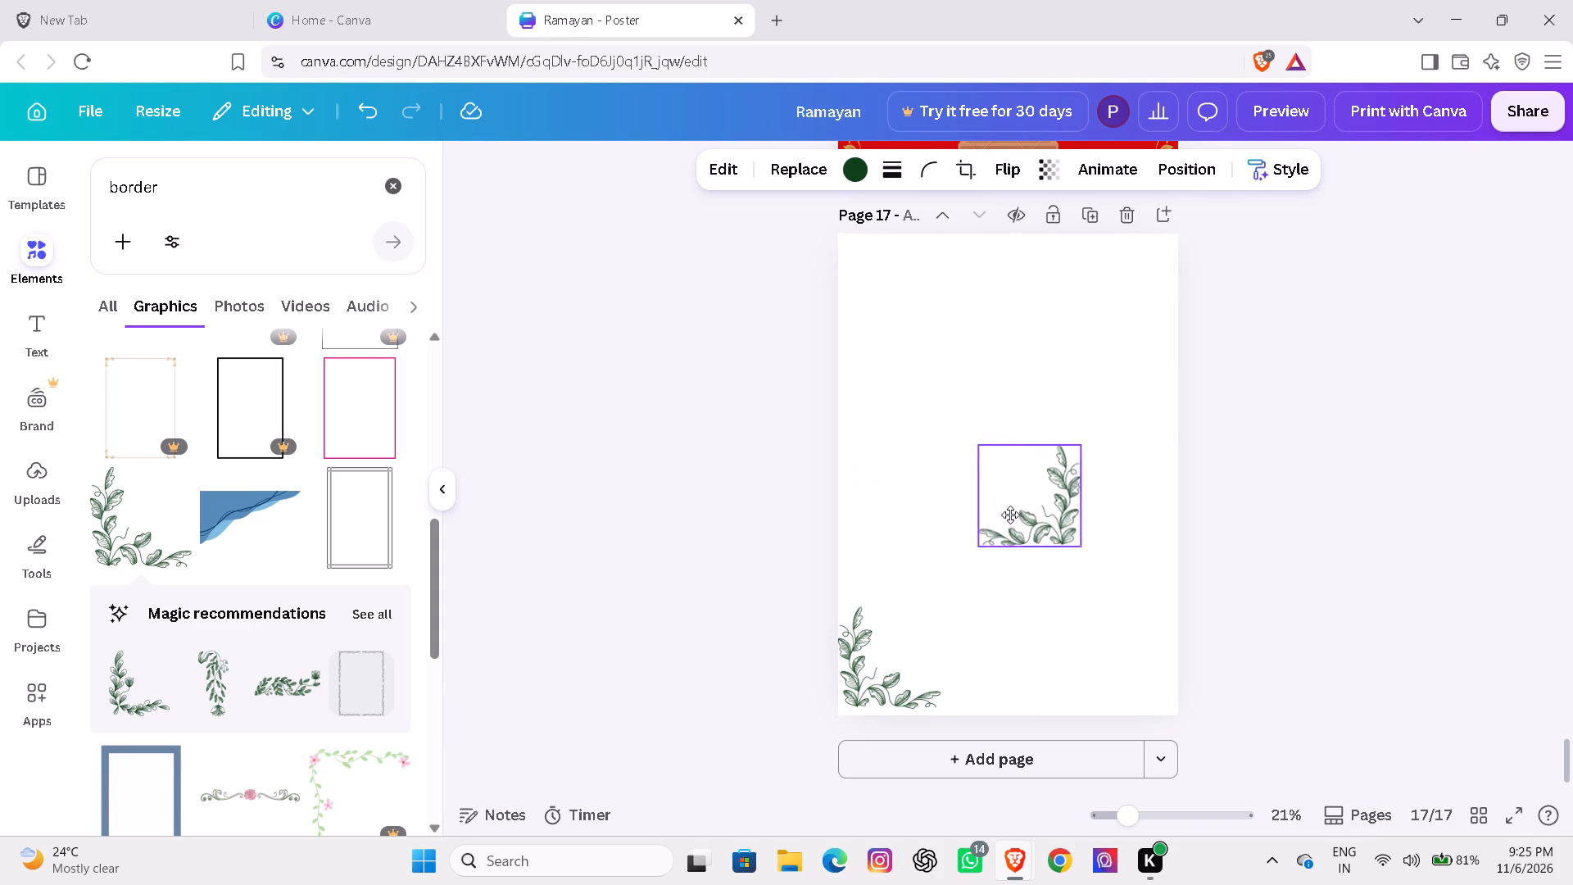
{"action": "left_click_drag", "start_coordinate": [1010, 515], "coordinate": [1049, 694]}
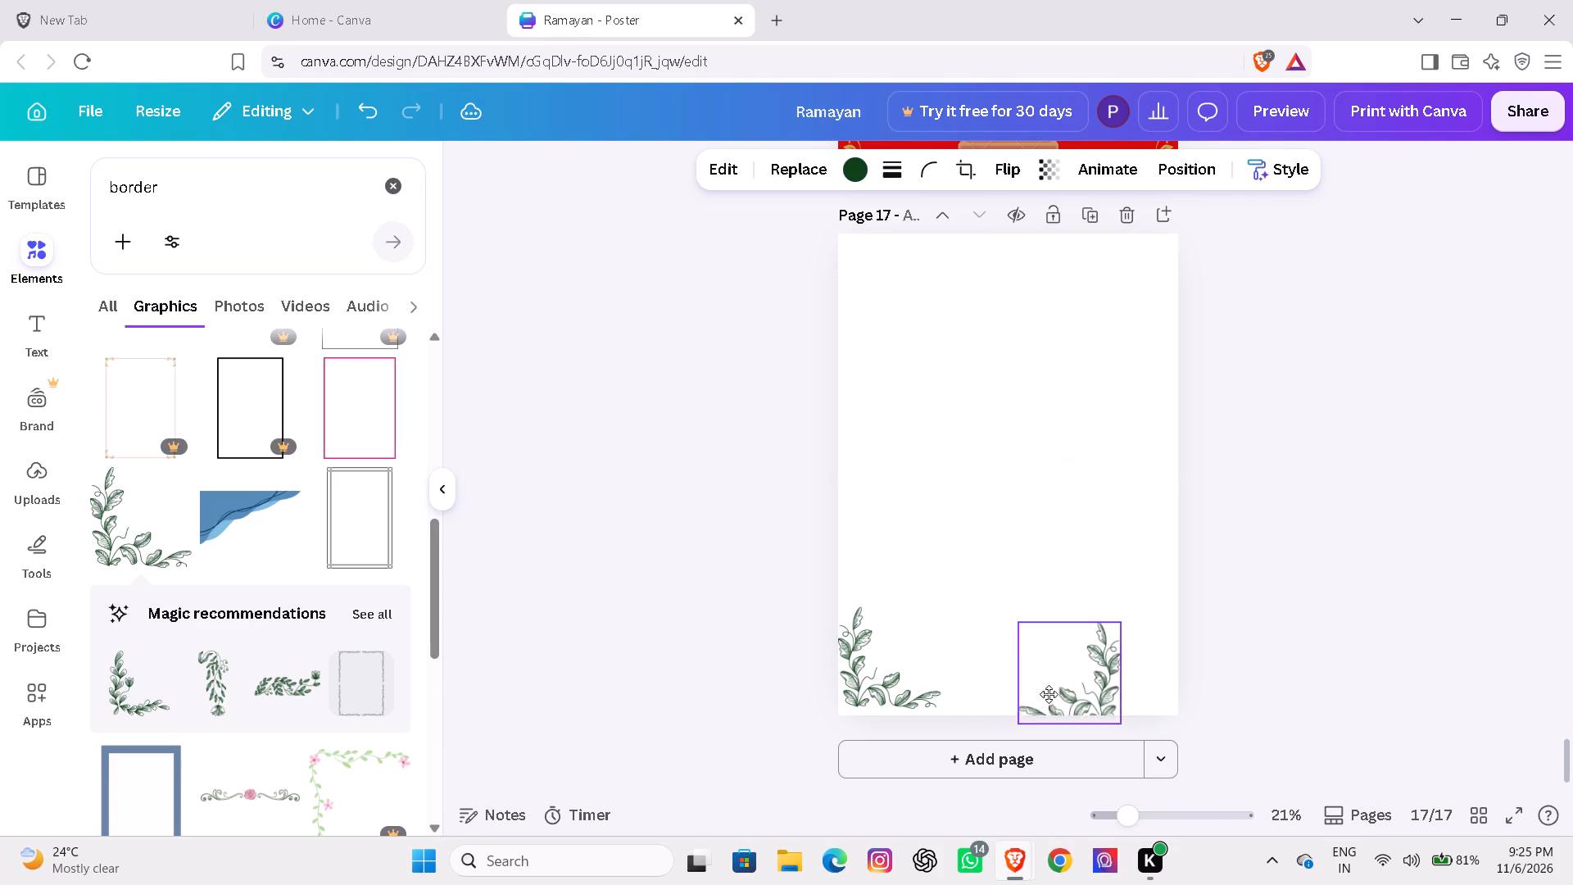
{"action": "left_click_drag", "start_coordinate": [1049, 694], "coordinate": [1106, 674]}
{"action": "left_click", "coordinate": [959, 658]}
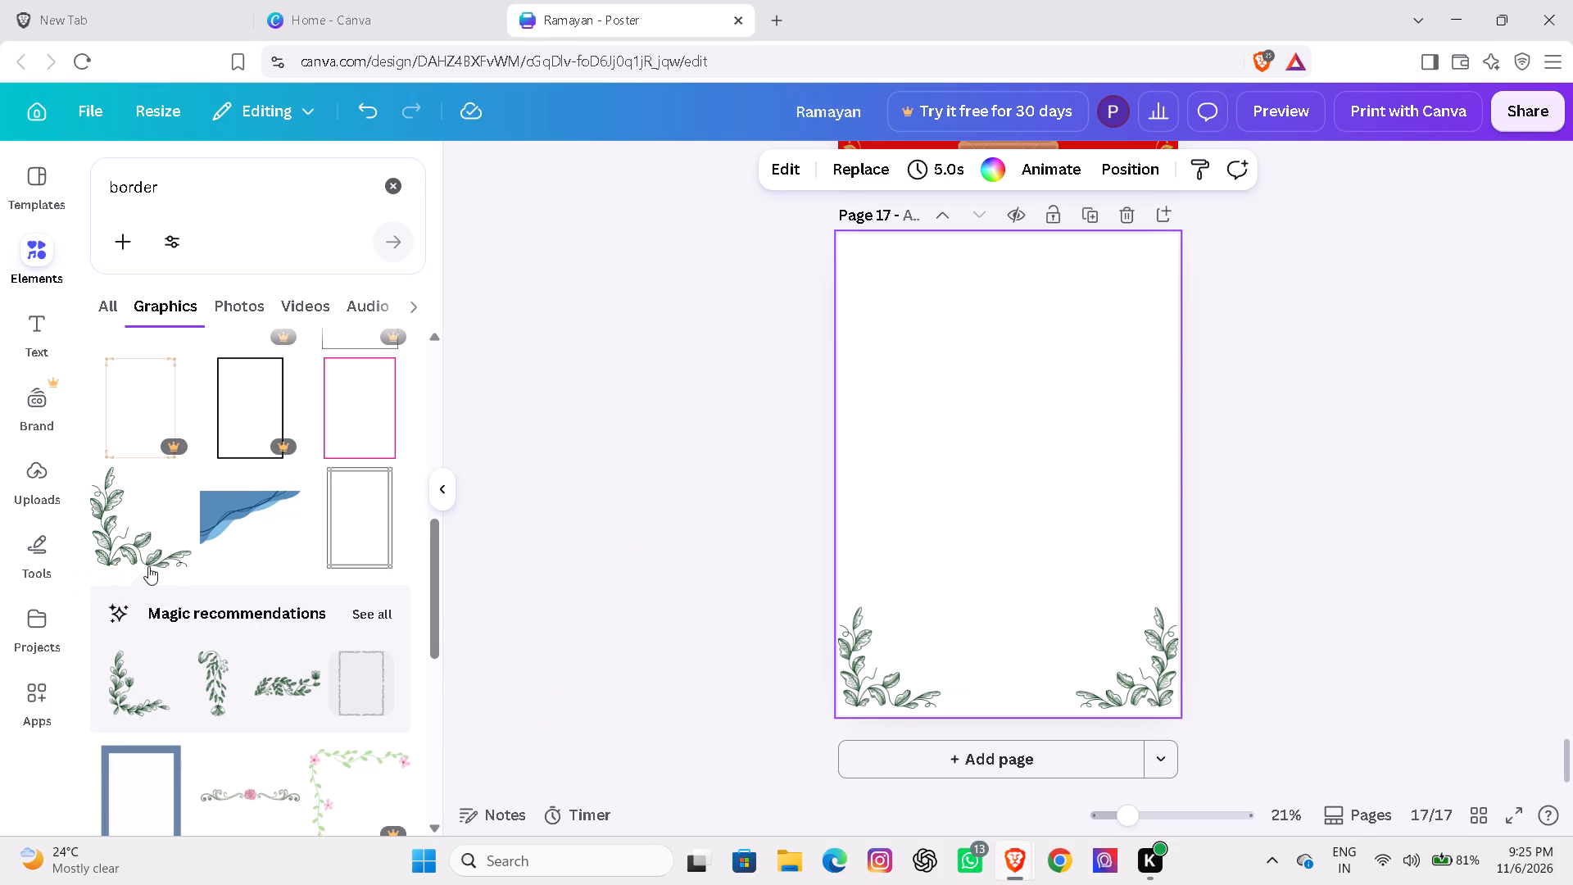
Add a third green leafy corner graphic, flip it vertically and align it with page 17's upper-left corner.
{"action": "left_click", "coordinate": [130, 542]}
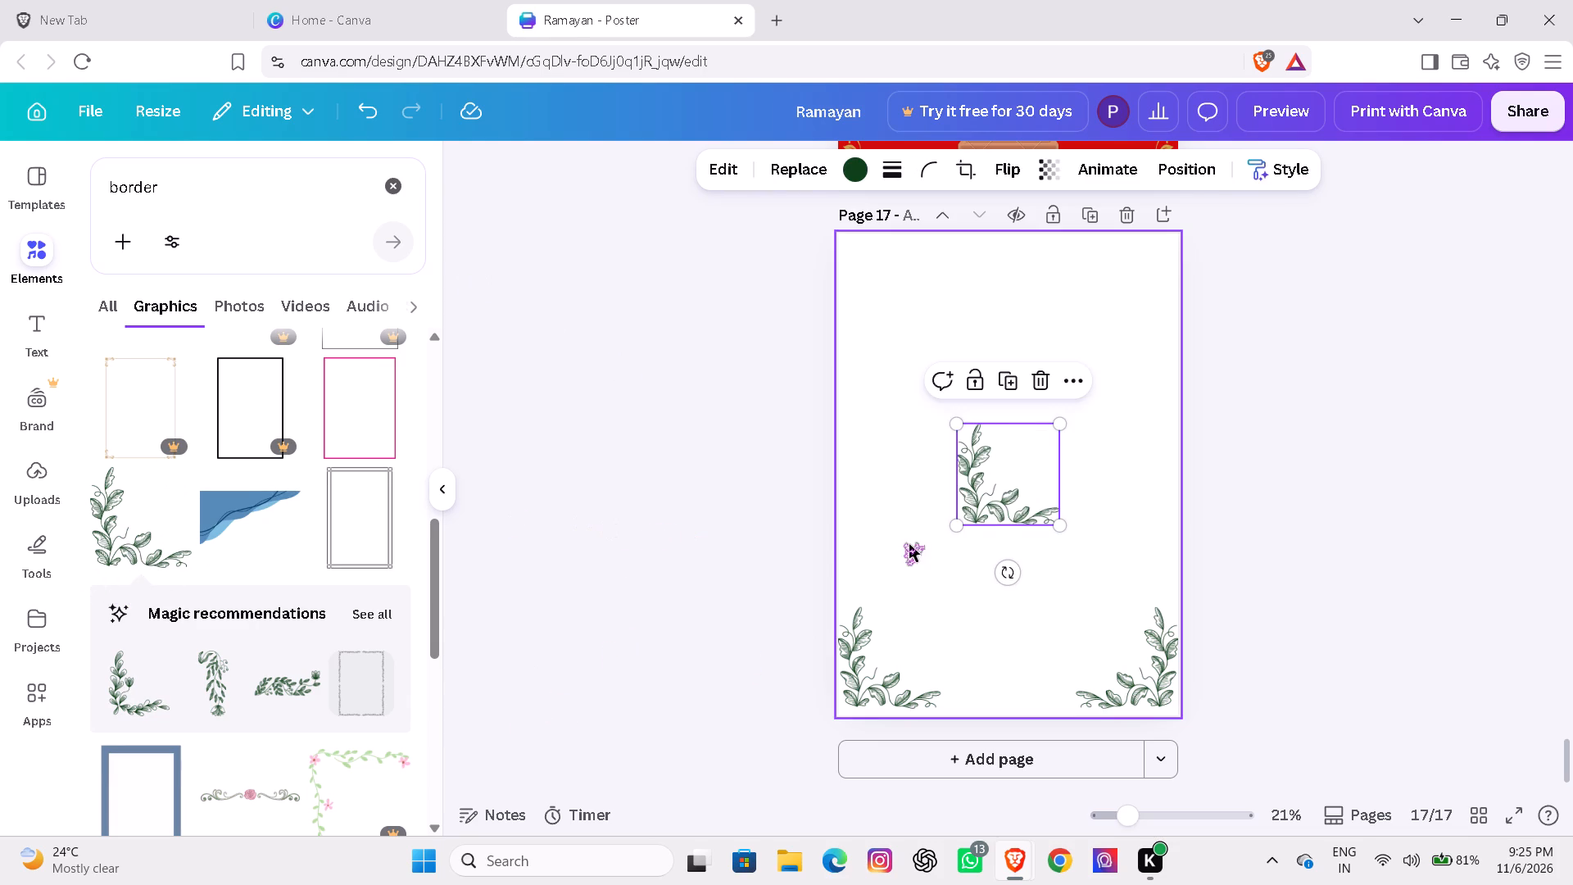
{"action": "left_click_drag", "start_coordinate": [1001, 483], "coordinate": [887, 669]}
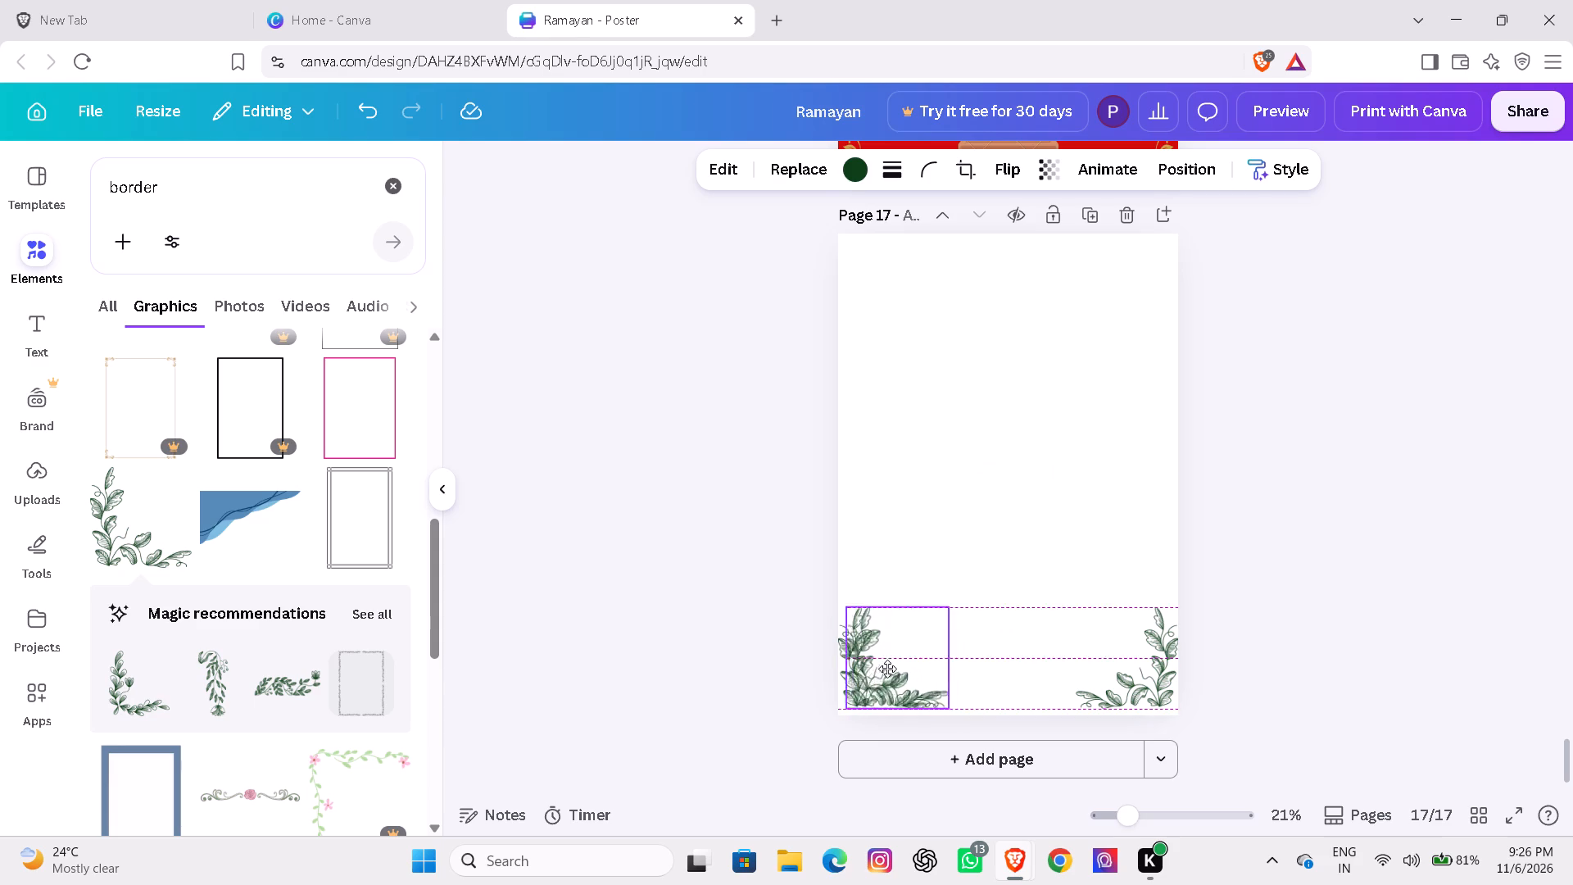
{"action": "left_click_drag", "start_coordinate": [887, 669], "coordinate": [956, 495]}
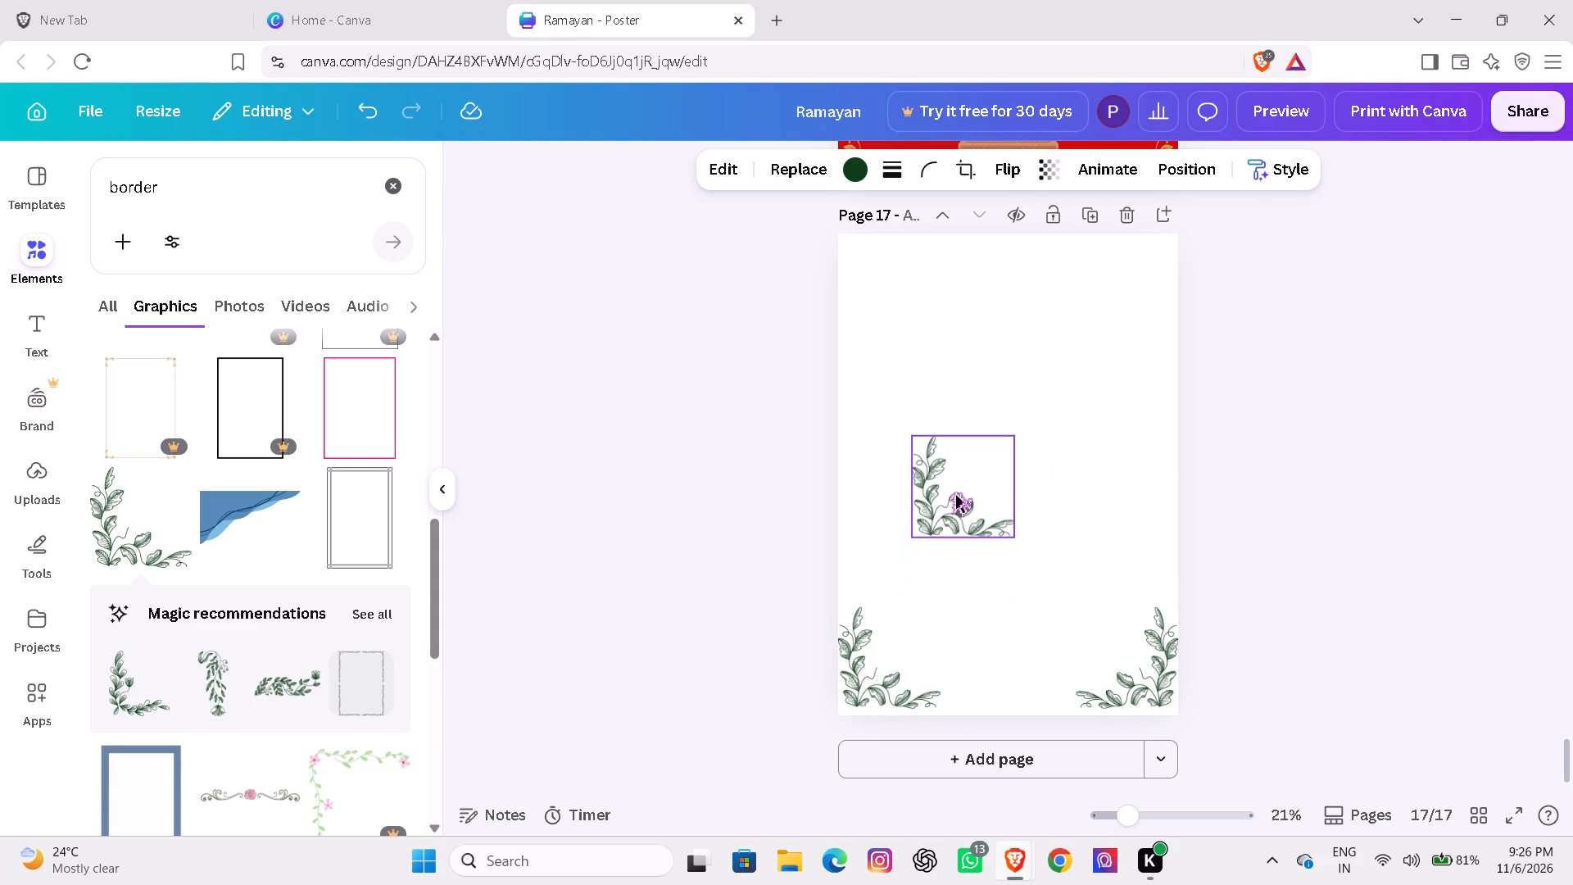
{"action": "left_click", "coordinate": [1009, 182]}
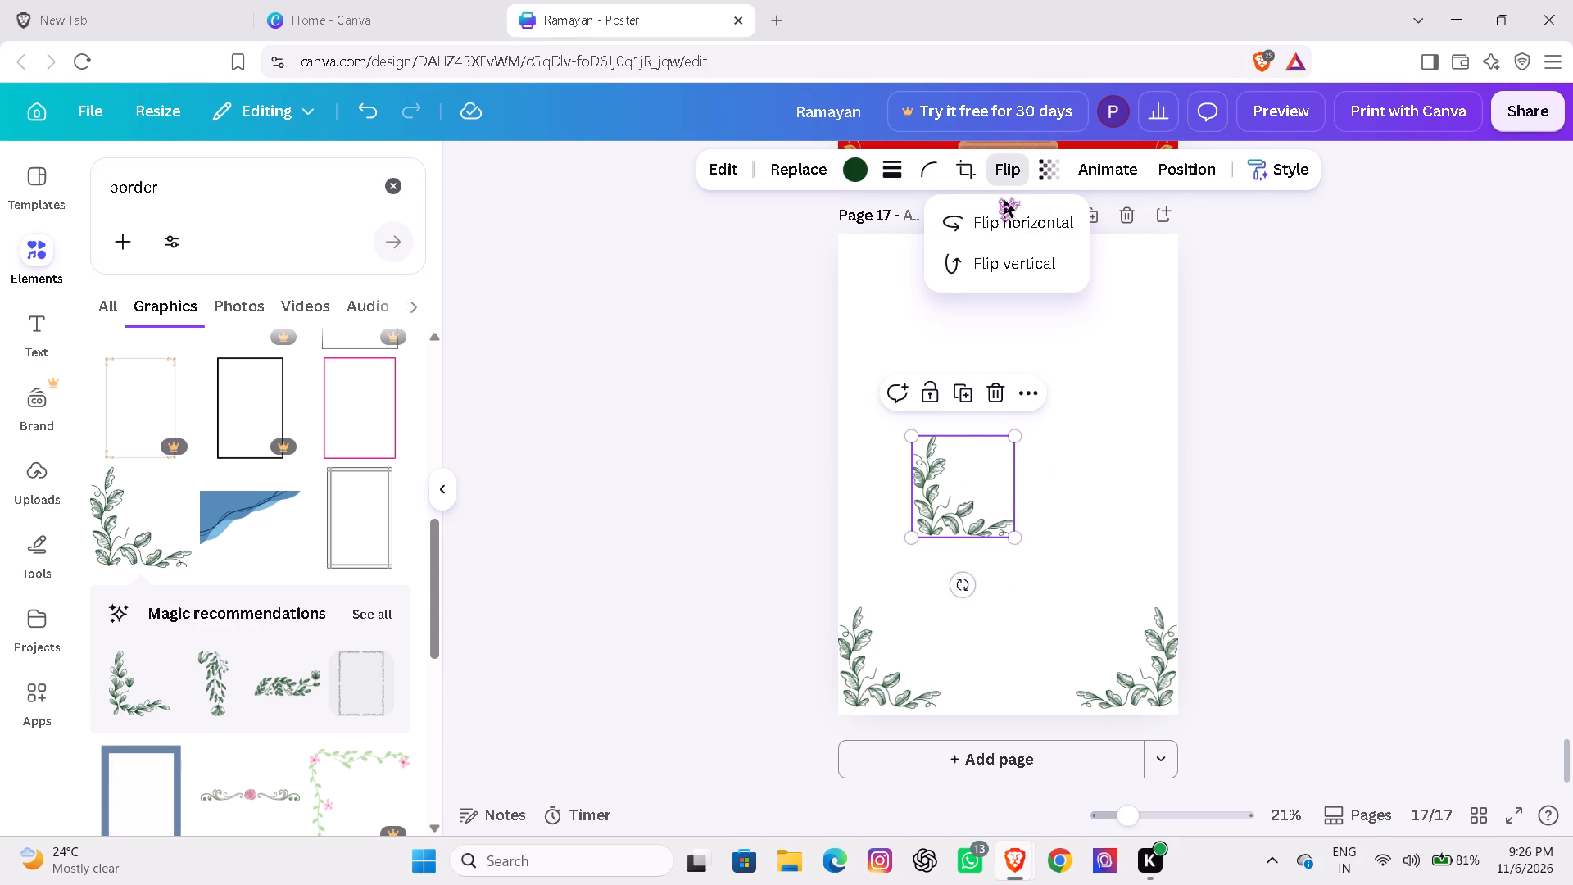
{"action": "left_click", "coordinate": [998, 230]}
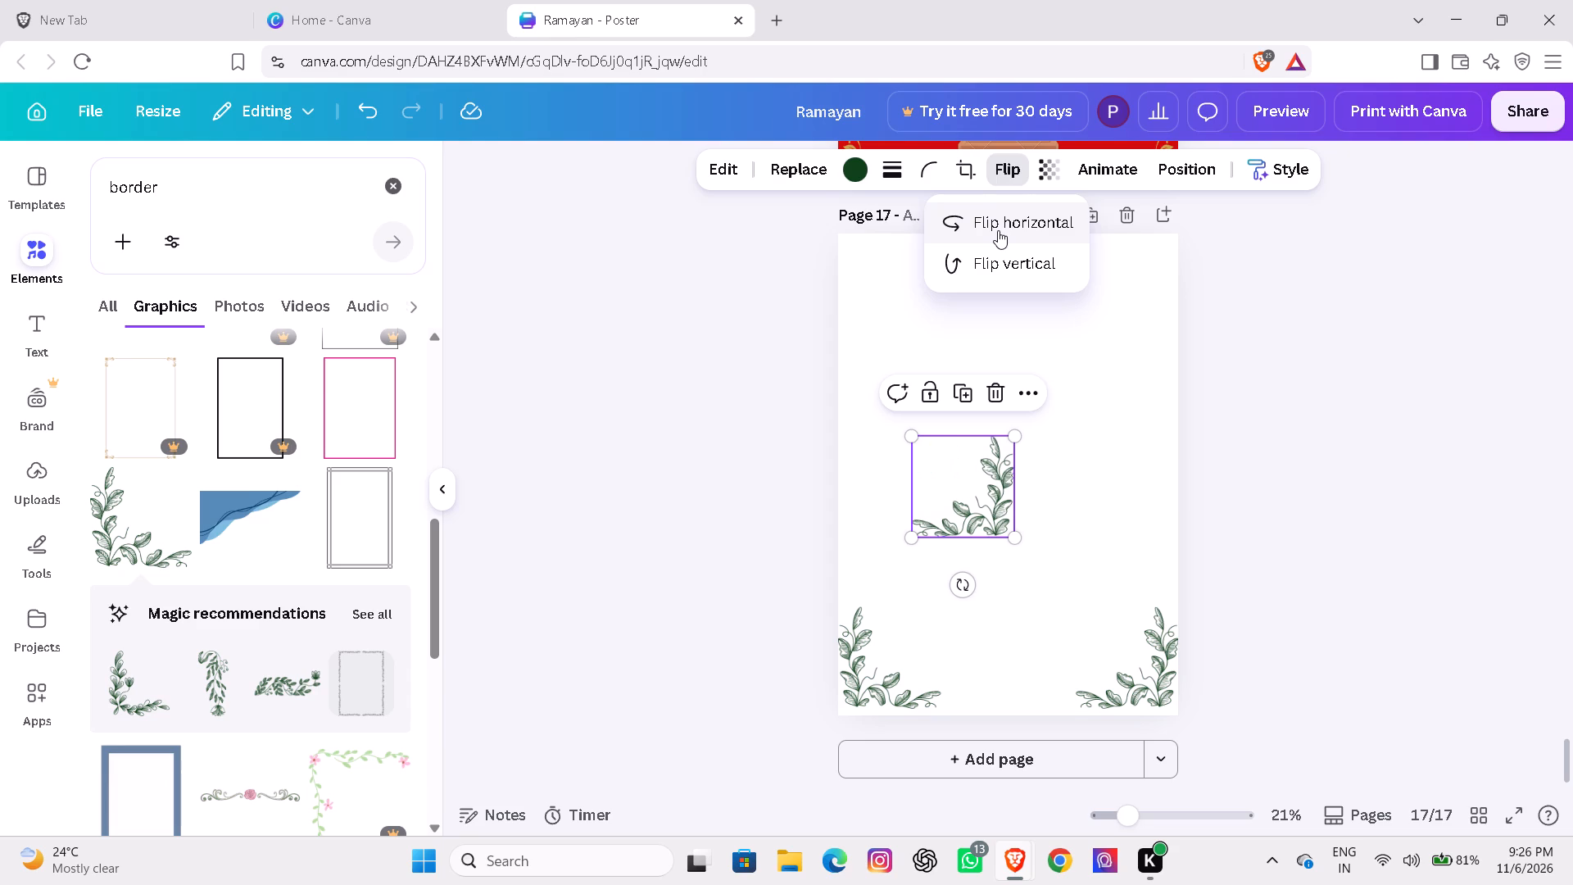
{"action": "left_click", "coordinate": [998, 230]}
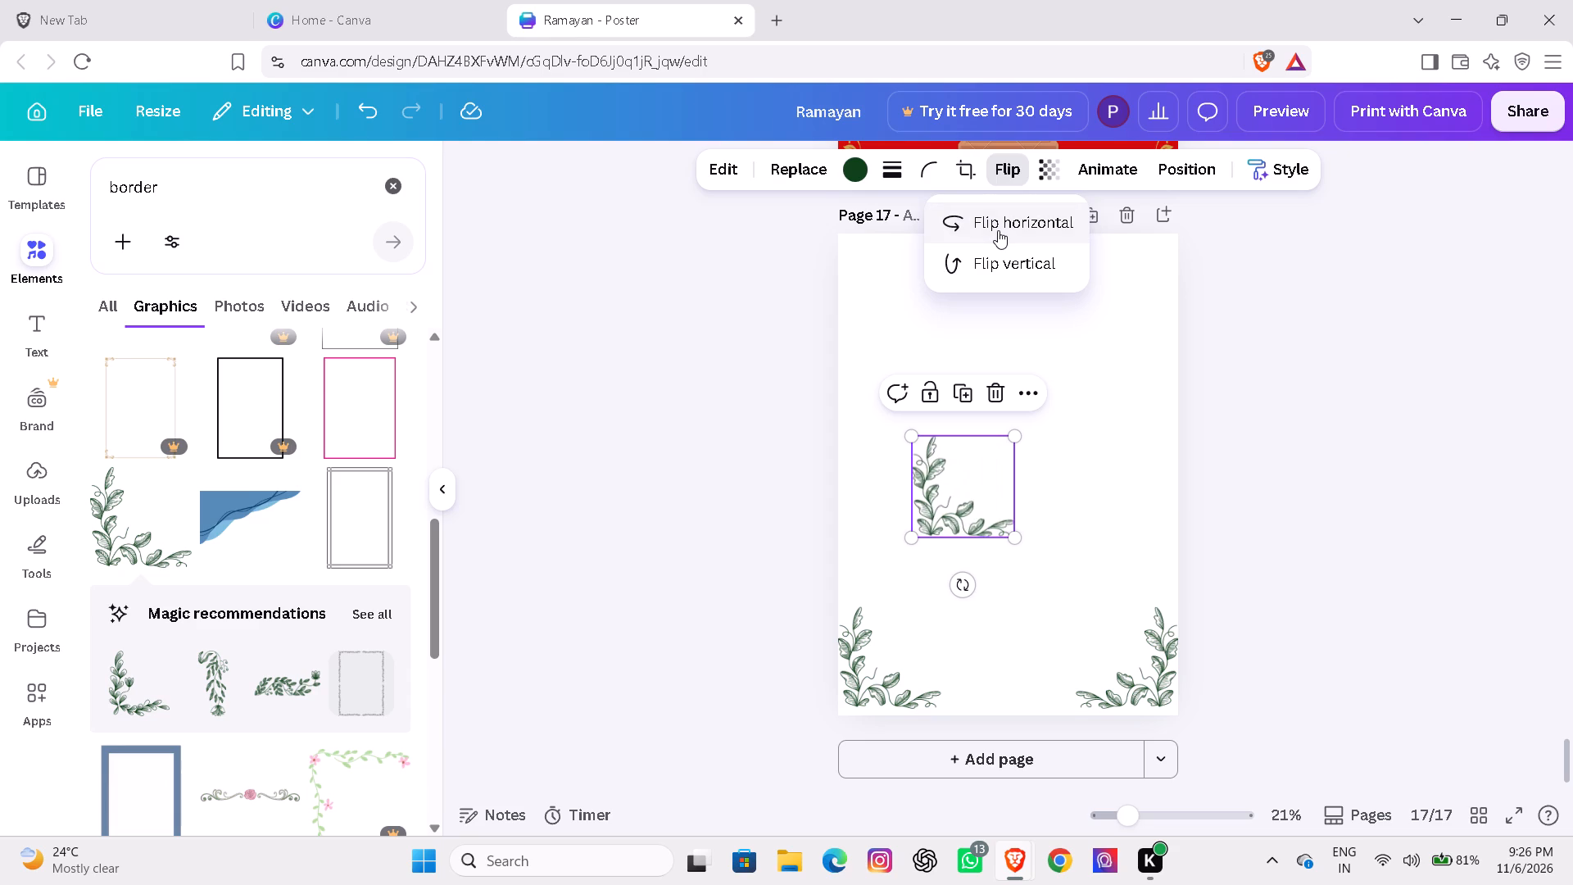
{"action": "left_click", "coordinate": [981, 263]}
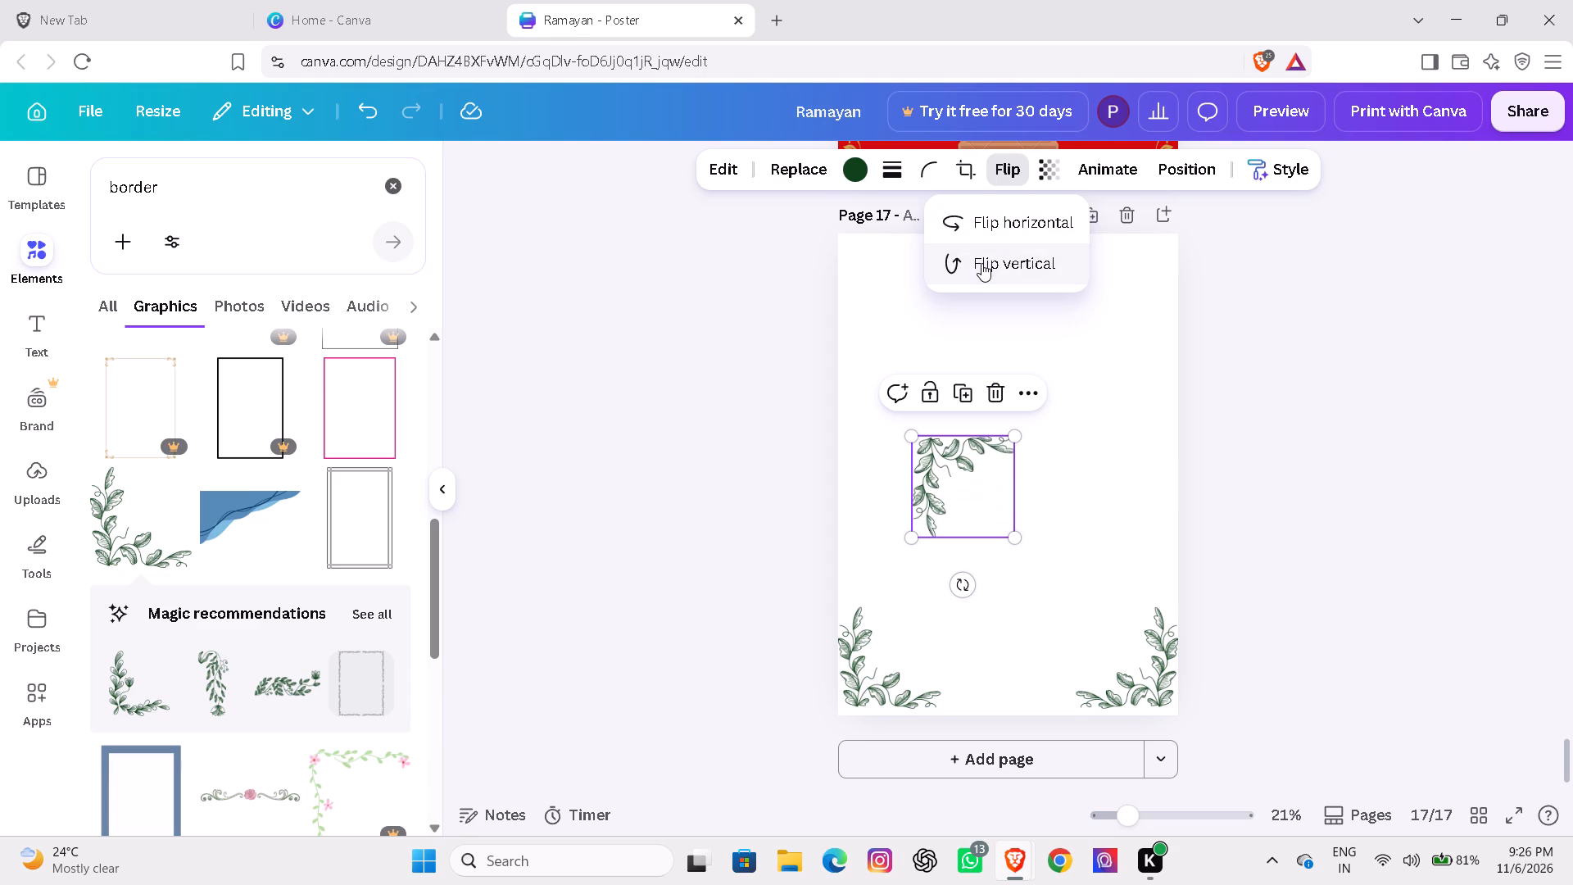
{"action": "left_click_drag", "start_coordinate": [957, 504], "coordinate": [932, 440]}
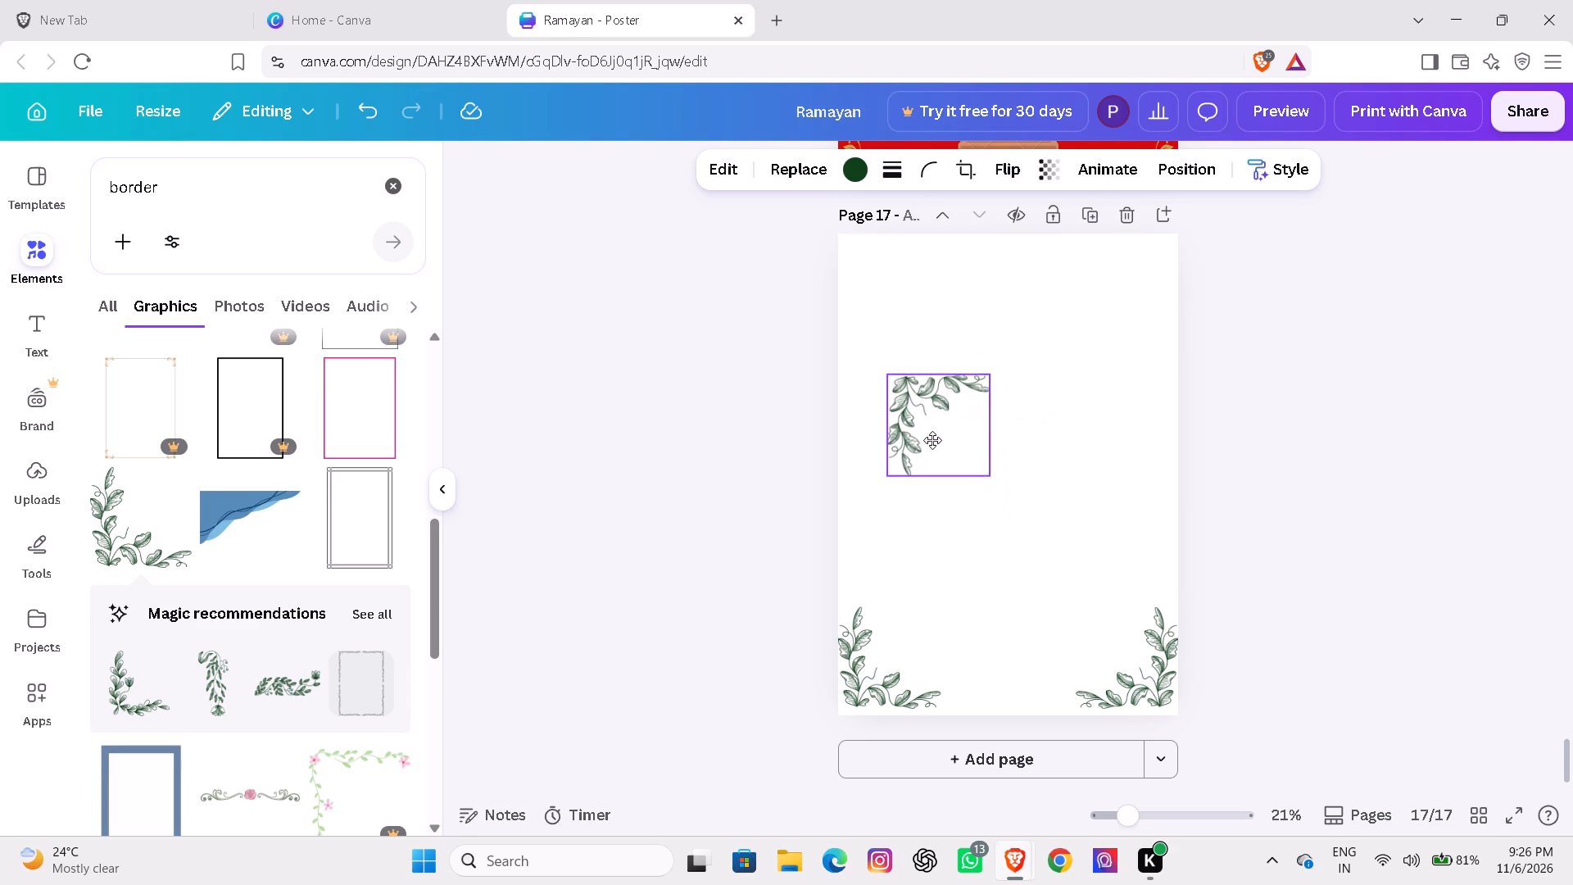
{"action": "left_click_drag", "start_coordinate": [932, 440], "coordinate": [925, 413]}
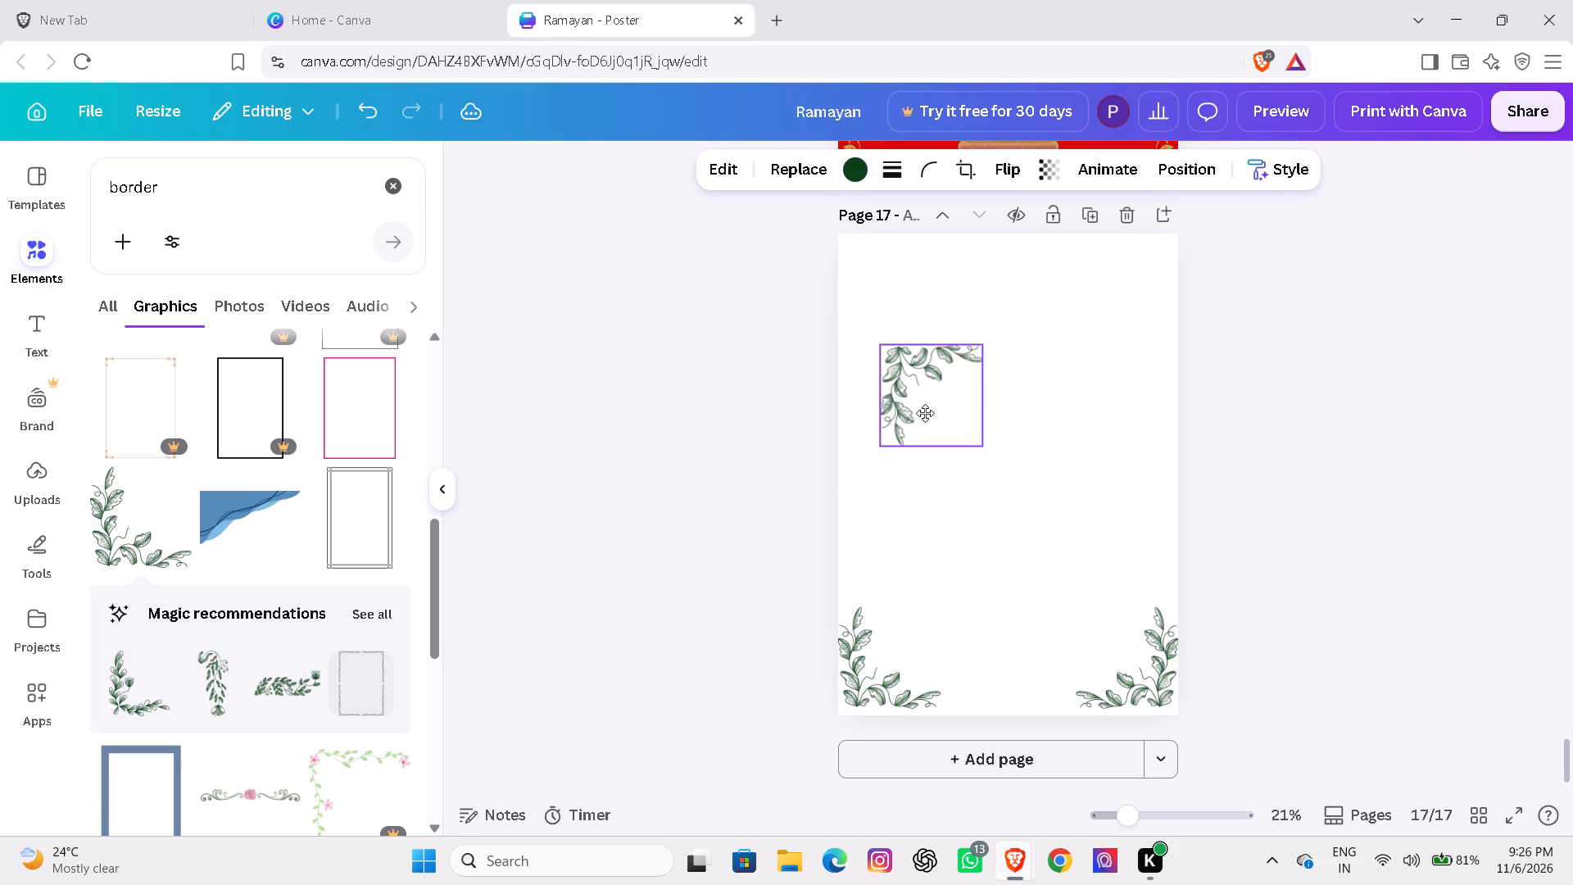
{"action": "left_click_drag", "start_coordinate": [925, 413], "coordinate": [922, 403]}
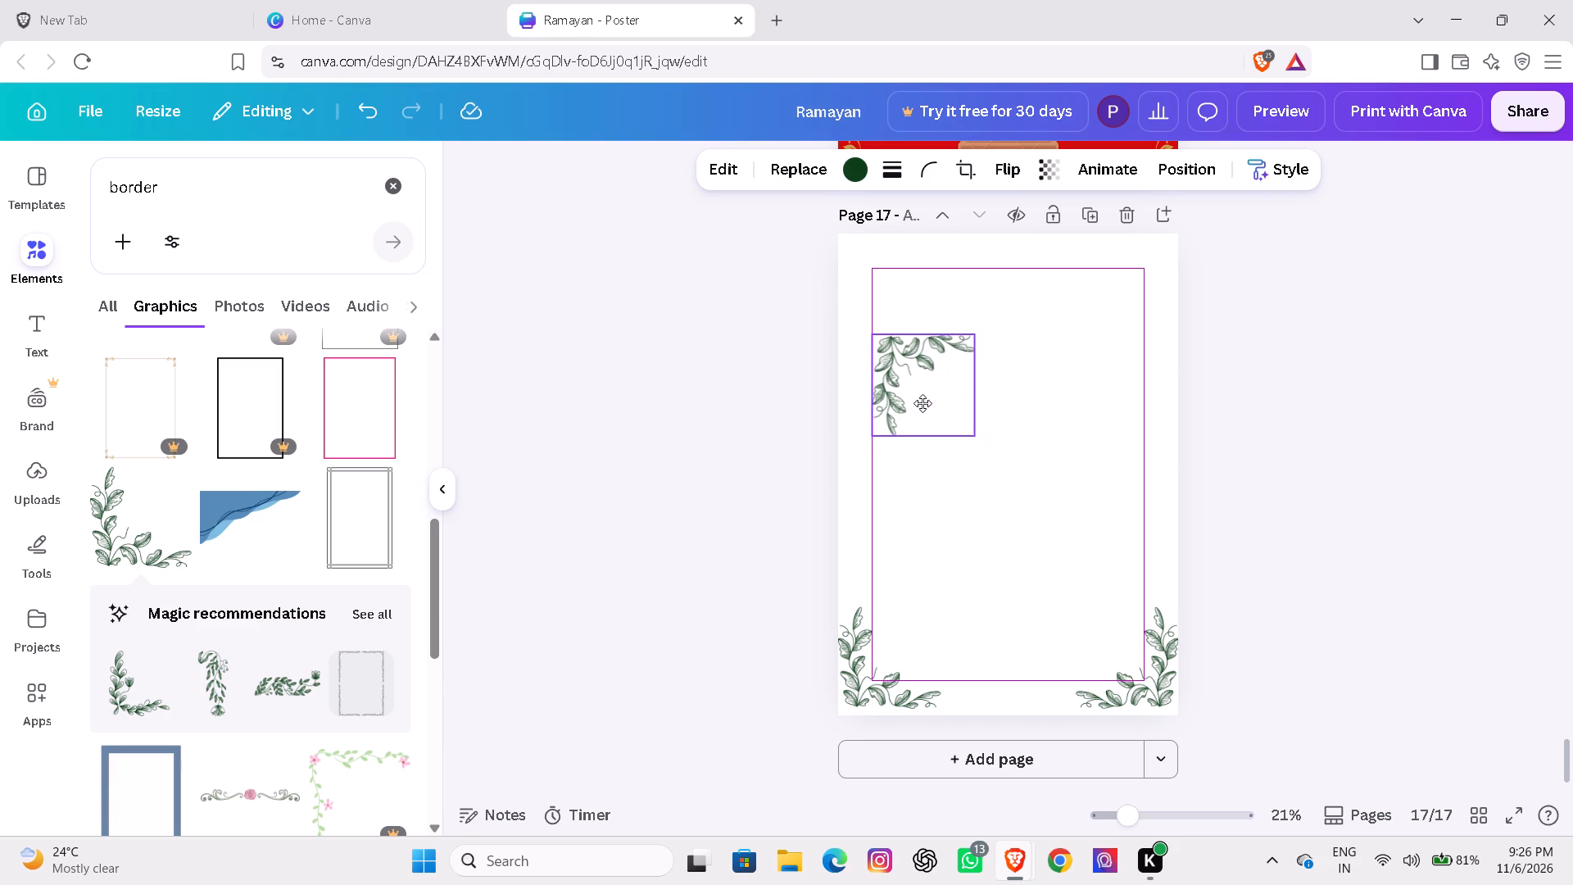
{"action": "left_click_drag", "start_coordinate": [922, 403], "coordinate": [878, 302]}
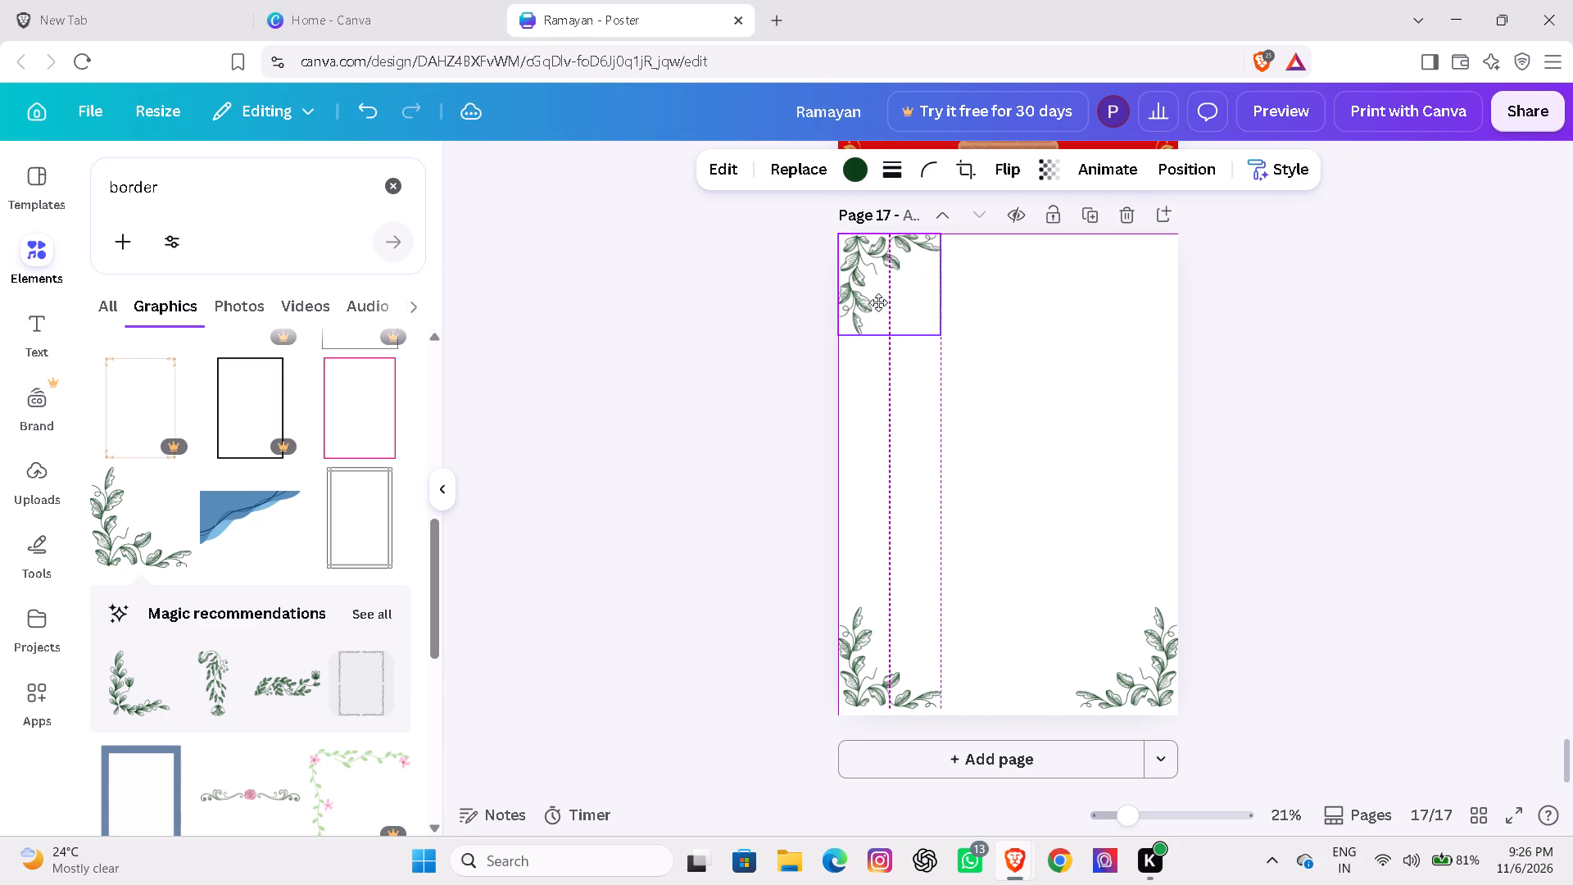
{"action": "left_click_drag", "start_coordinate": [878, 302], "coordinate": [877, 302]}
{"action": "left_click_drag", "start_coordinate": [877, 302], "coordinate": [882, 302]}
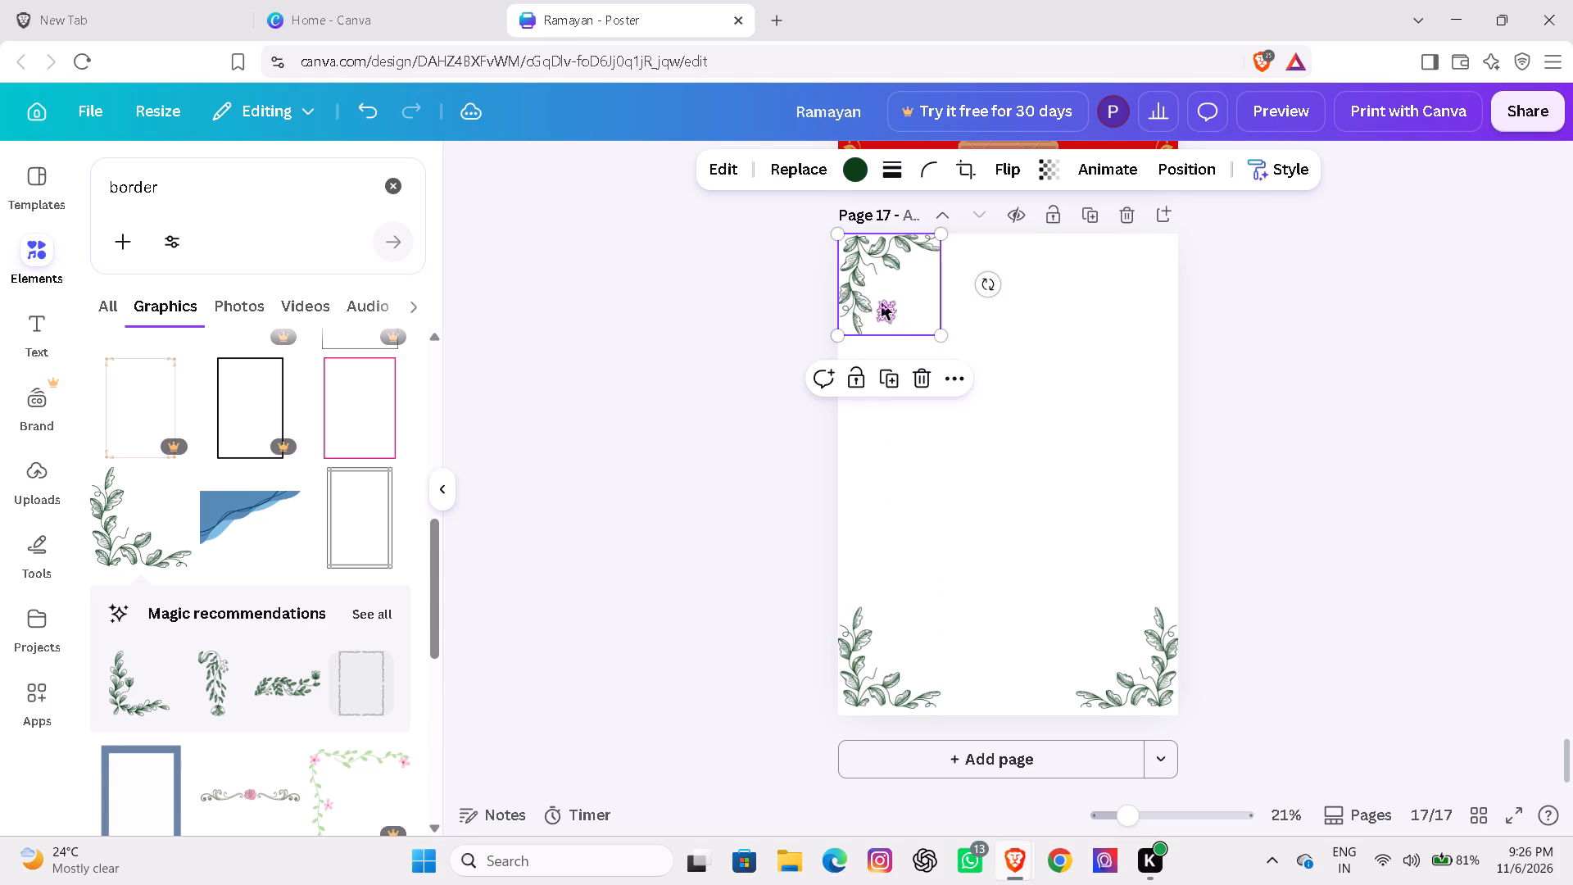
{"action": "left_click", "coordinate": [908, 516]}
Copy page 17's upper-left leafy corner graphic, flip the copy horizontally and align it with the page's upper-right corner.
{"action": "left_click", "coordinate": [870, 298]}
{"action": "left_click", "coordinate": [944, 375]}
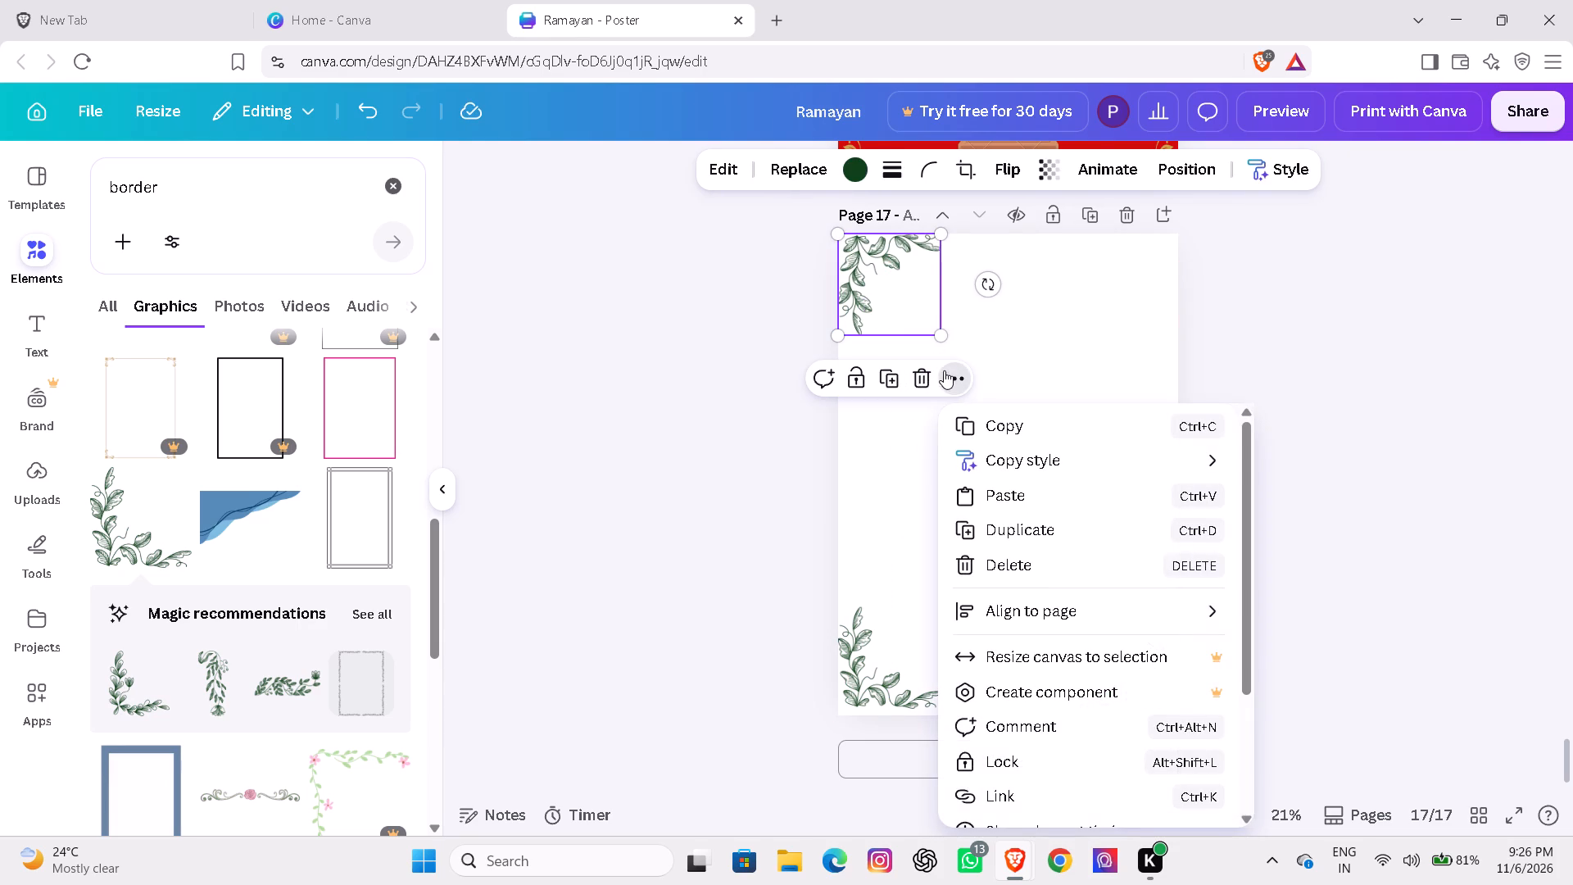
{"action": "left_click", "coordinate": [981, 423]}
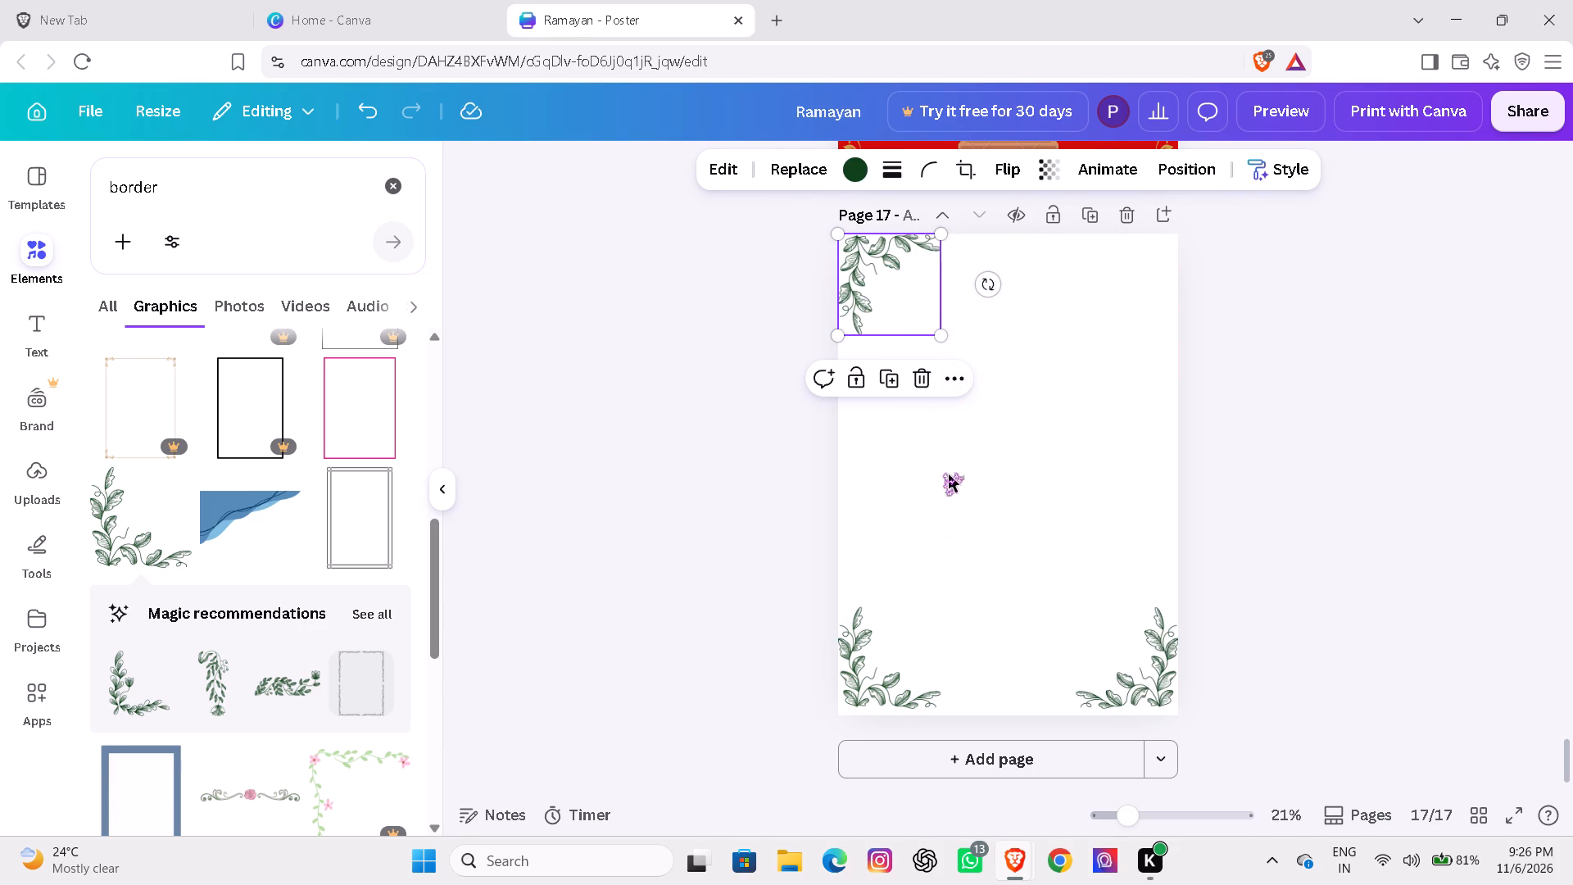
{"action": "key", "text": "ctrl+v"}
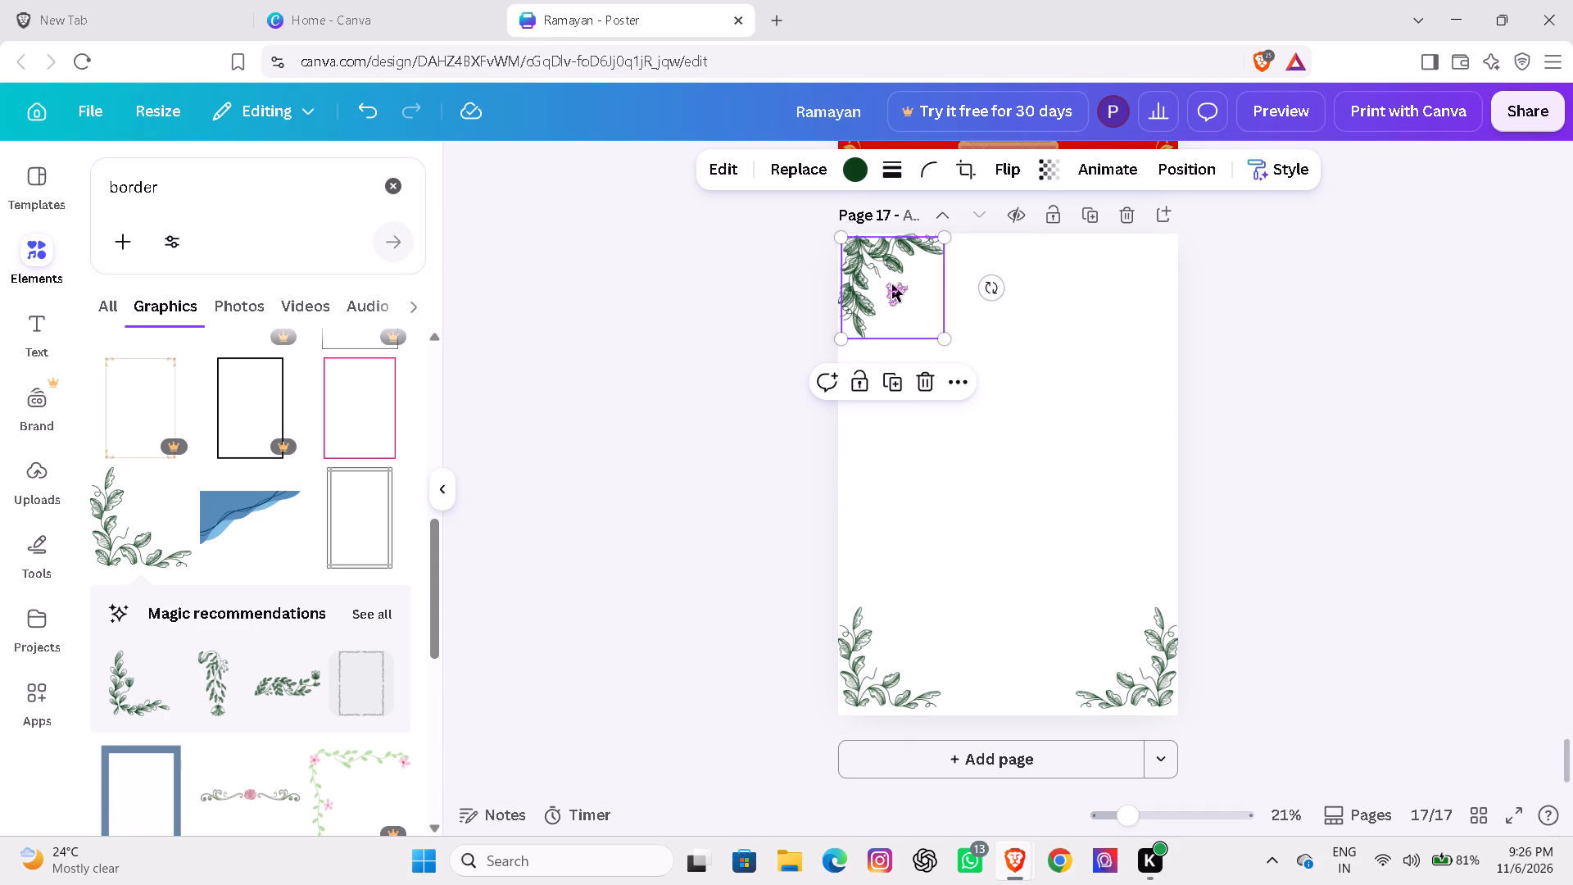
{"action": "left_click_drag", "start_coordinate": [895, 288], "coordinate": [1022, 329]}
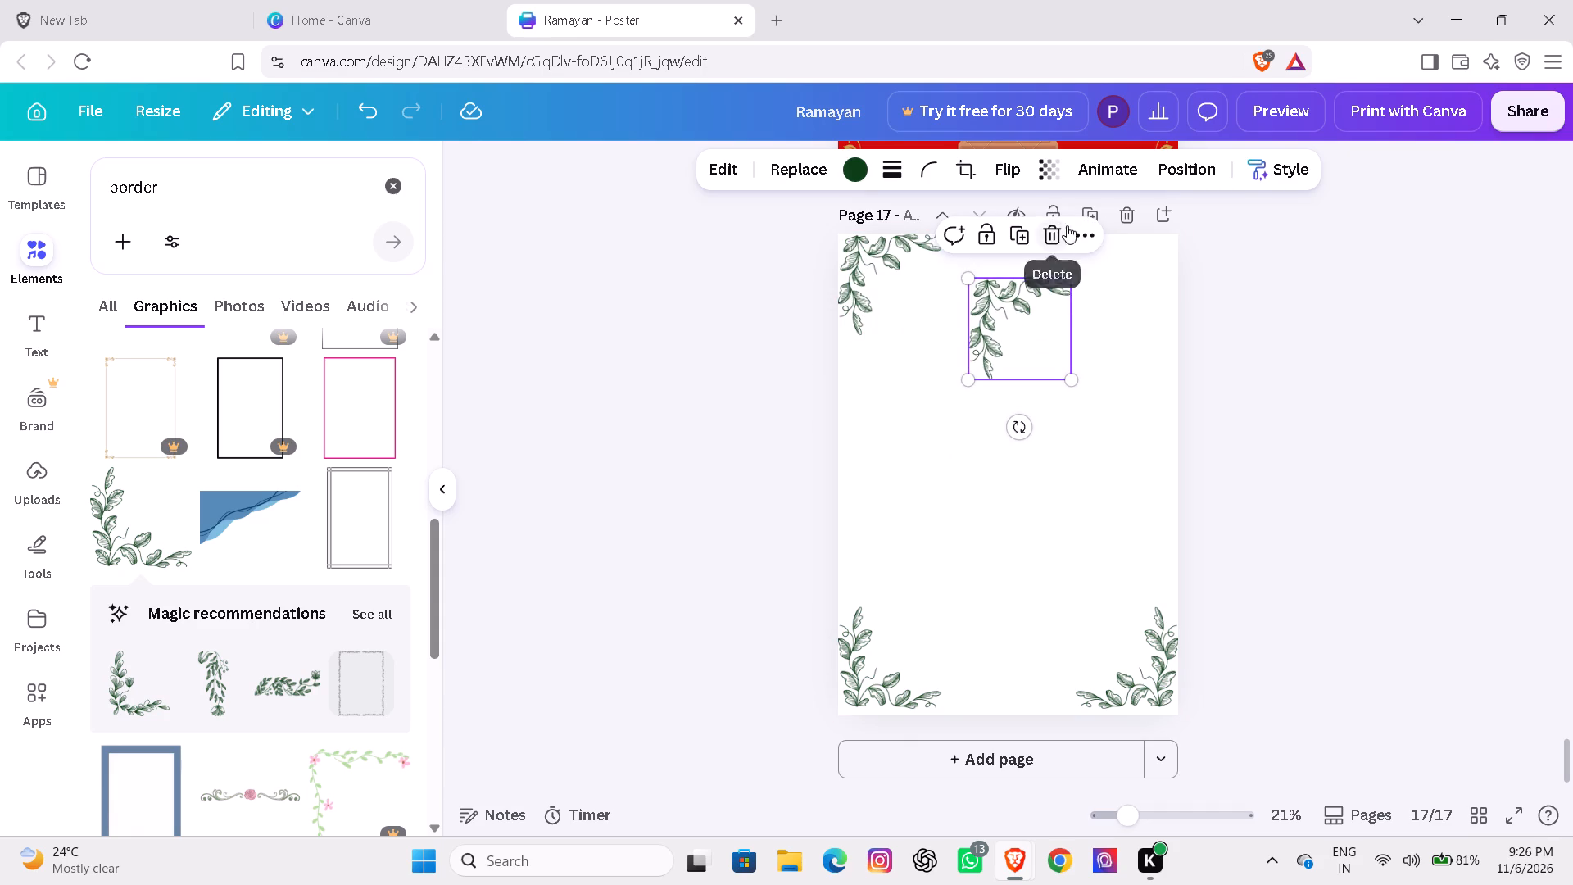
{"action": "left_click", "coordinate": [1017, 166]}
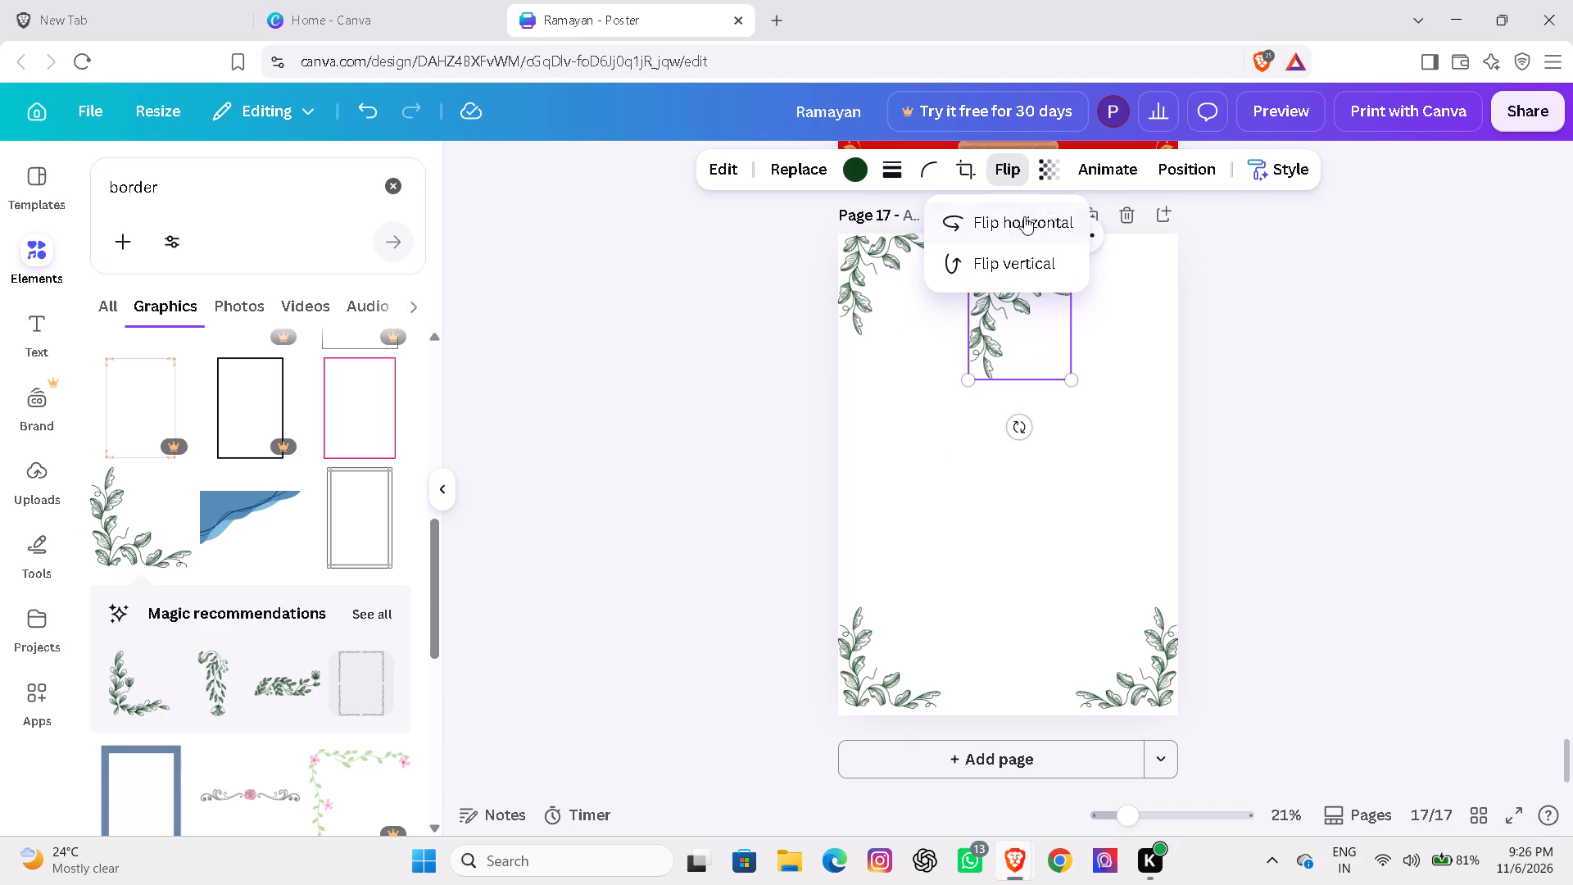
{"action": "left_click", "coordinate": [1025, 222]}
{"action": "left_click_drag", "start_coordinate": [1025, 329], "coordinate": [1145, 270]}
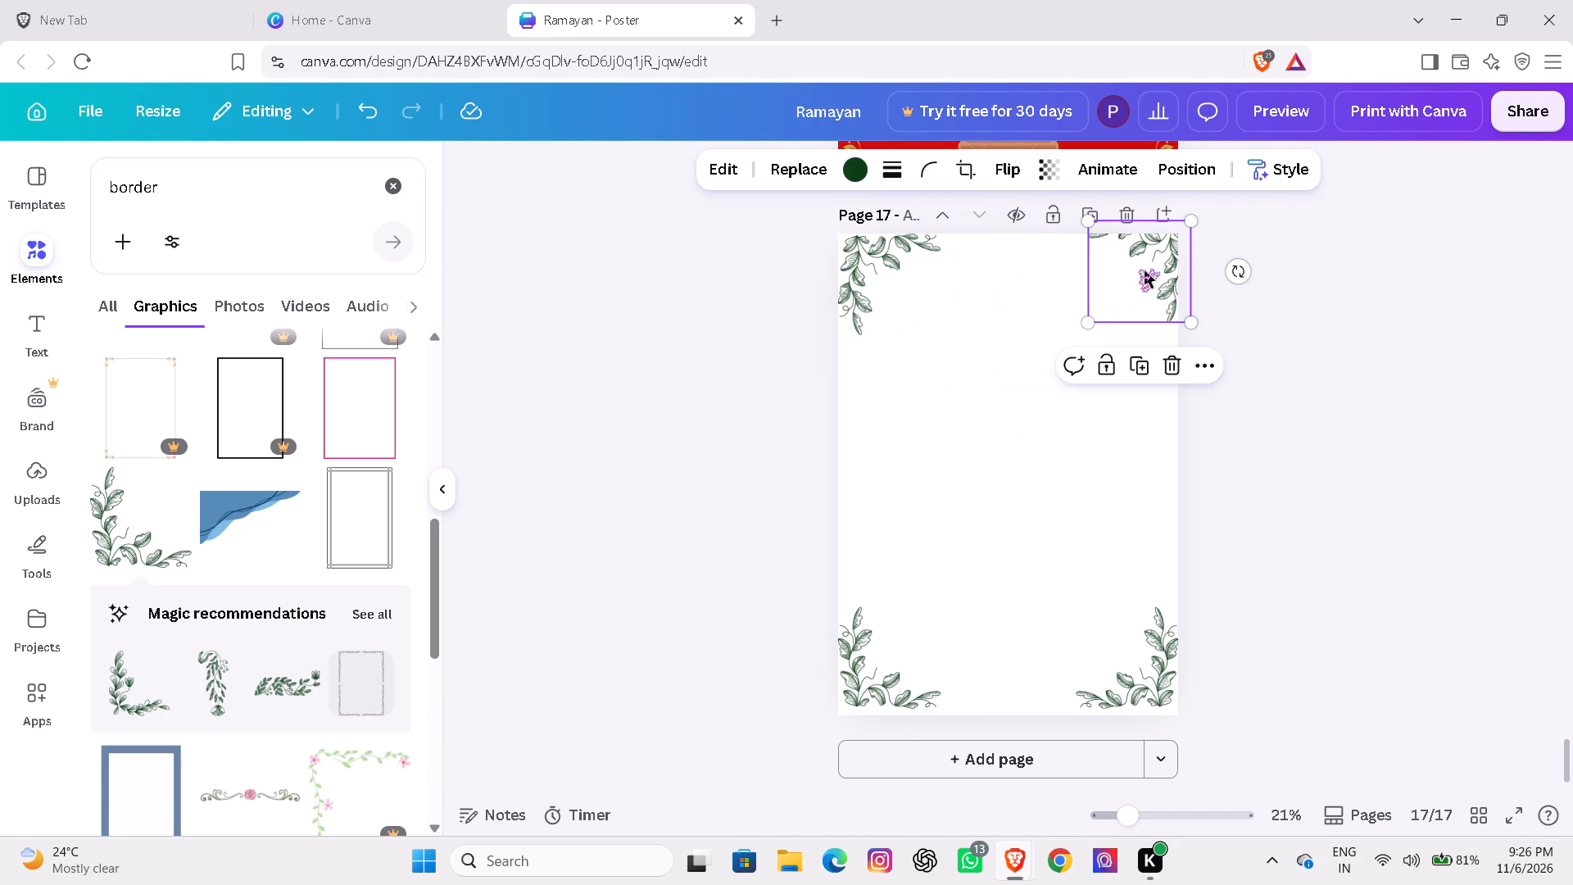
{"action": "left_click_drag", "start_coordinate": [1141, 270], "coordinate": [1126, 291]}
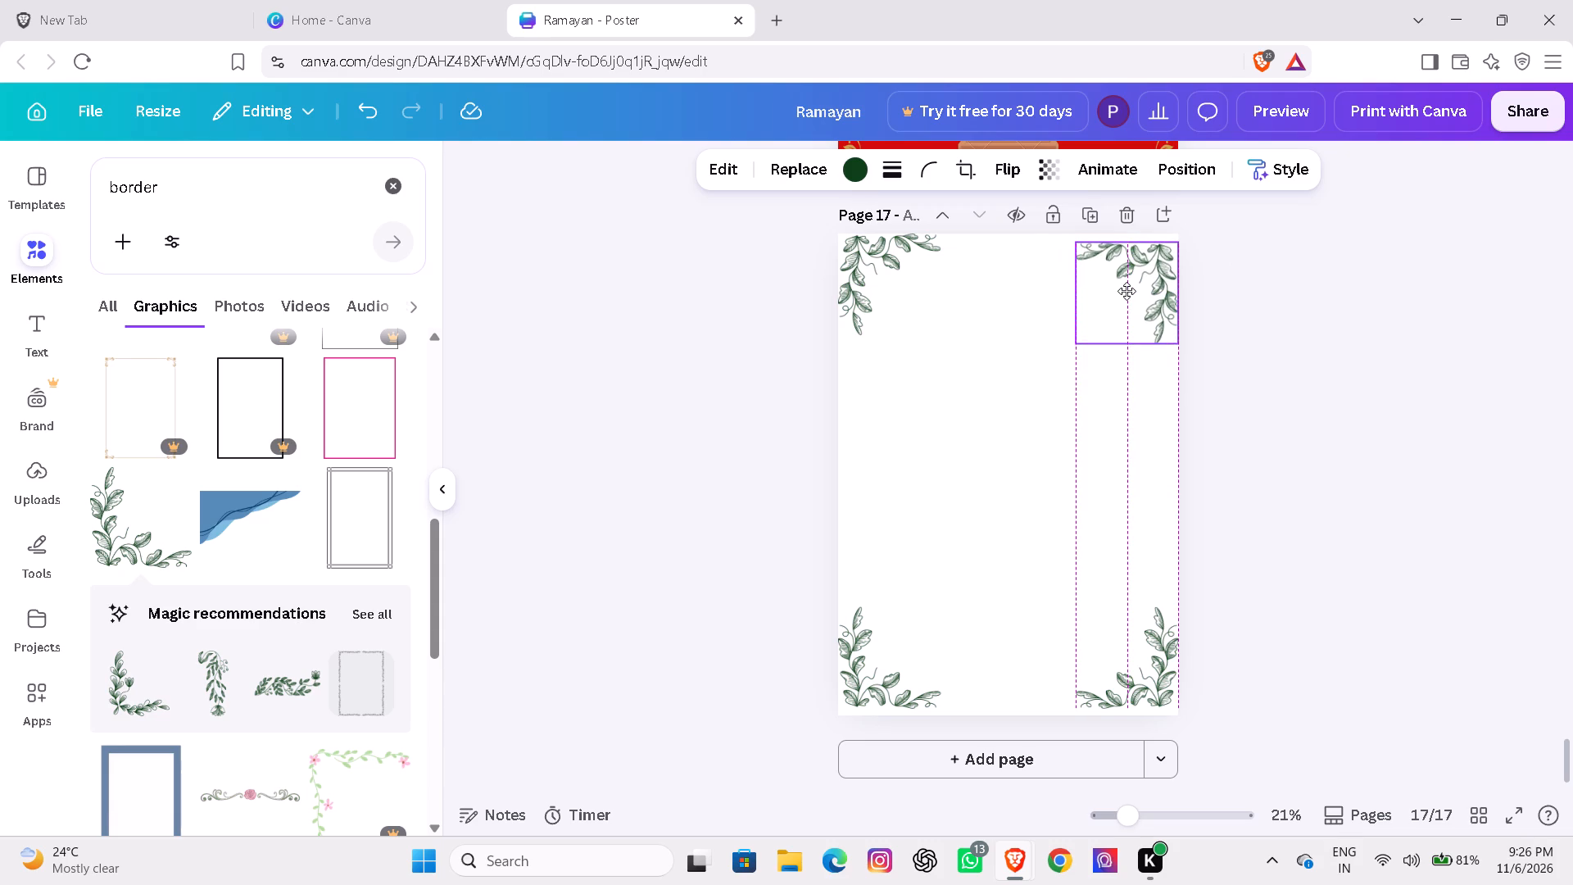
{"action": "left_click_drag", "start_coordinate": [1126, 291], "coordinate": [1130, 288]}
{"action": "left_click", "coordinate": [984, 439]}
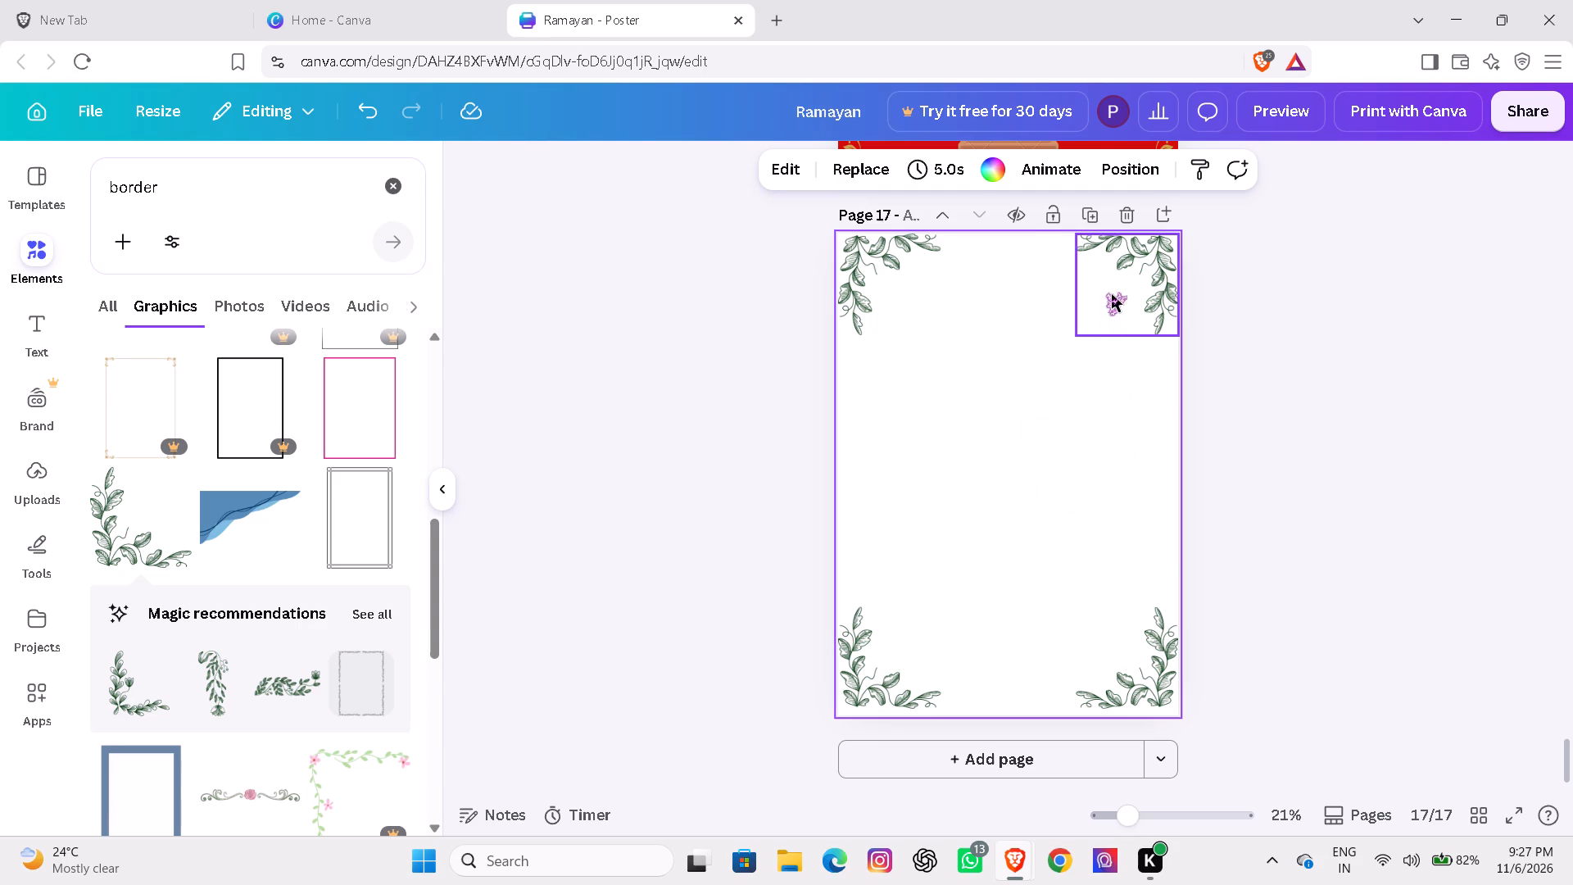
Shift the two upper leafy corner graphics on page 17 slightly down from the page's top edge.
{"action": "left_click_drag", "start_coordinate": [1112, 298], "coordinate": [1110, 308]}
{"action": "left_click", "coordinate": [921, 362]}
{"action": "left_click_drag", "start_coordinate": [862, 279], "coordinate": [861, 292]}
{"action": "left_click", "coordinate": [1047, 464]}
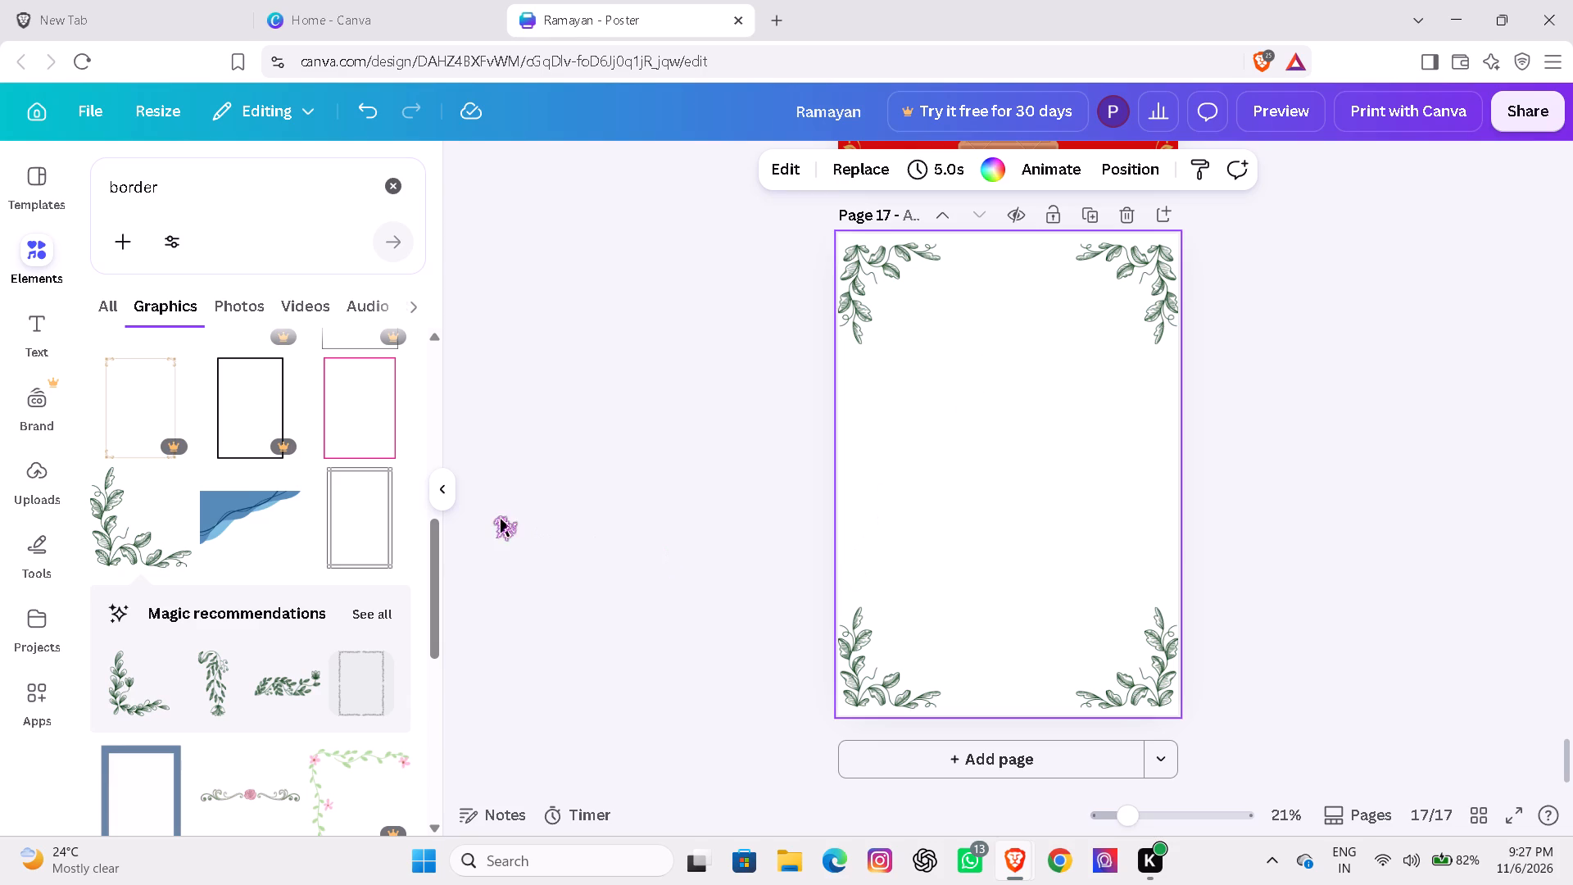
Look through the border graphics, then search the graphics for "birthday card".
{"action": "left_click_drag", "start_coordinate": [433, 574], "coordinate": [433, 577]}
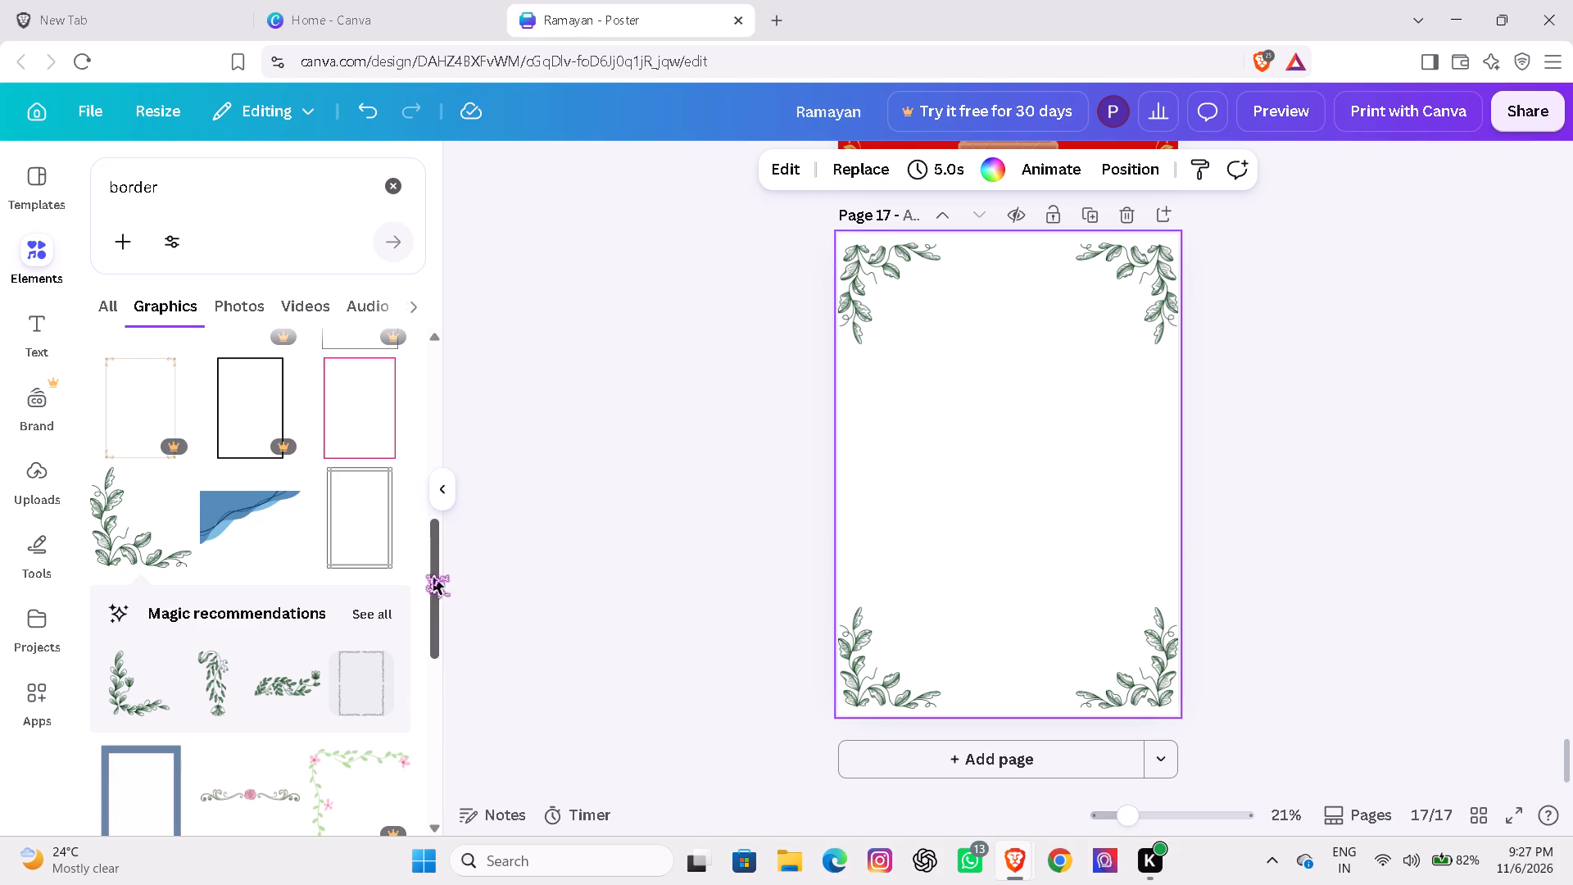
{"action": "left_click_drag", "start_coordinate": [433, 577], "coordinate": [437, 622]}
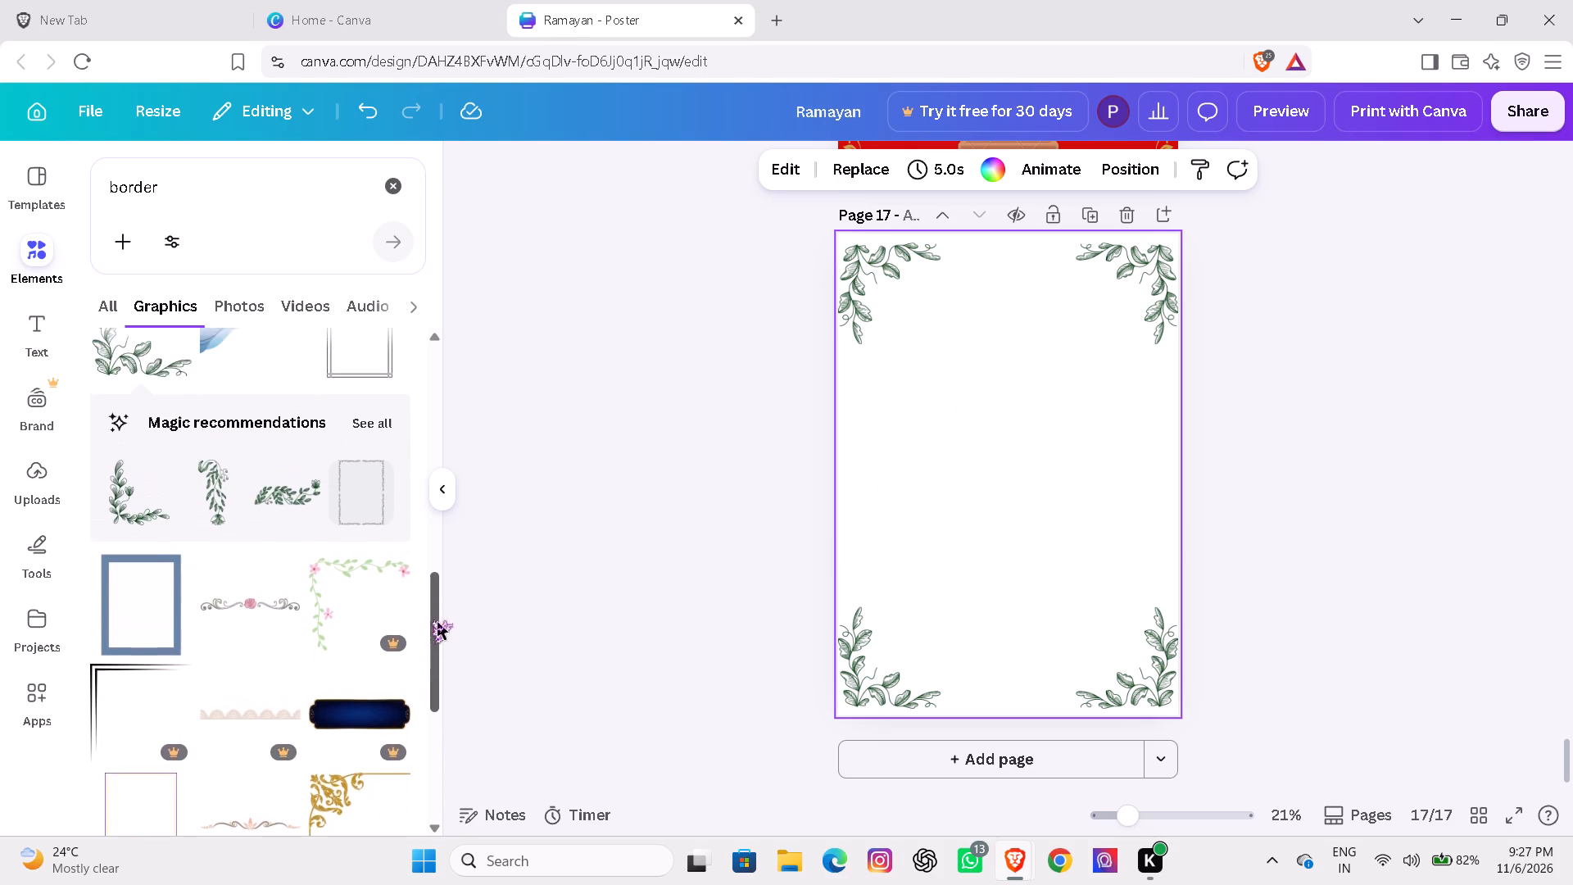
{"action": "left_click_drag", "start_coordinate": [437, 622], "coordinate": [384, 379]}
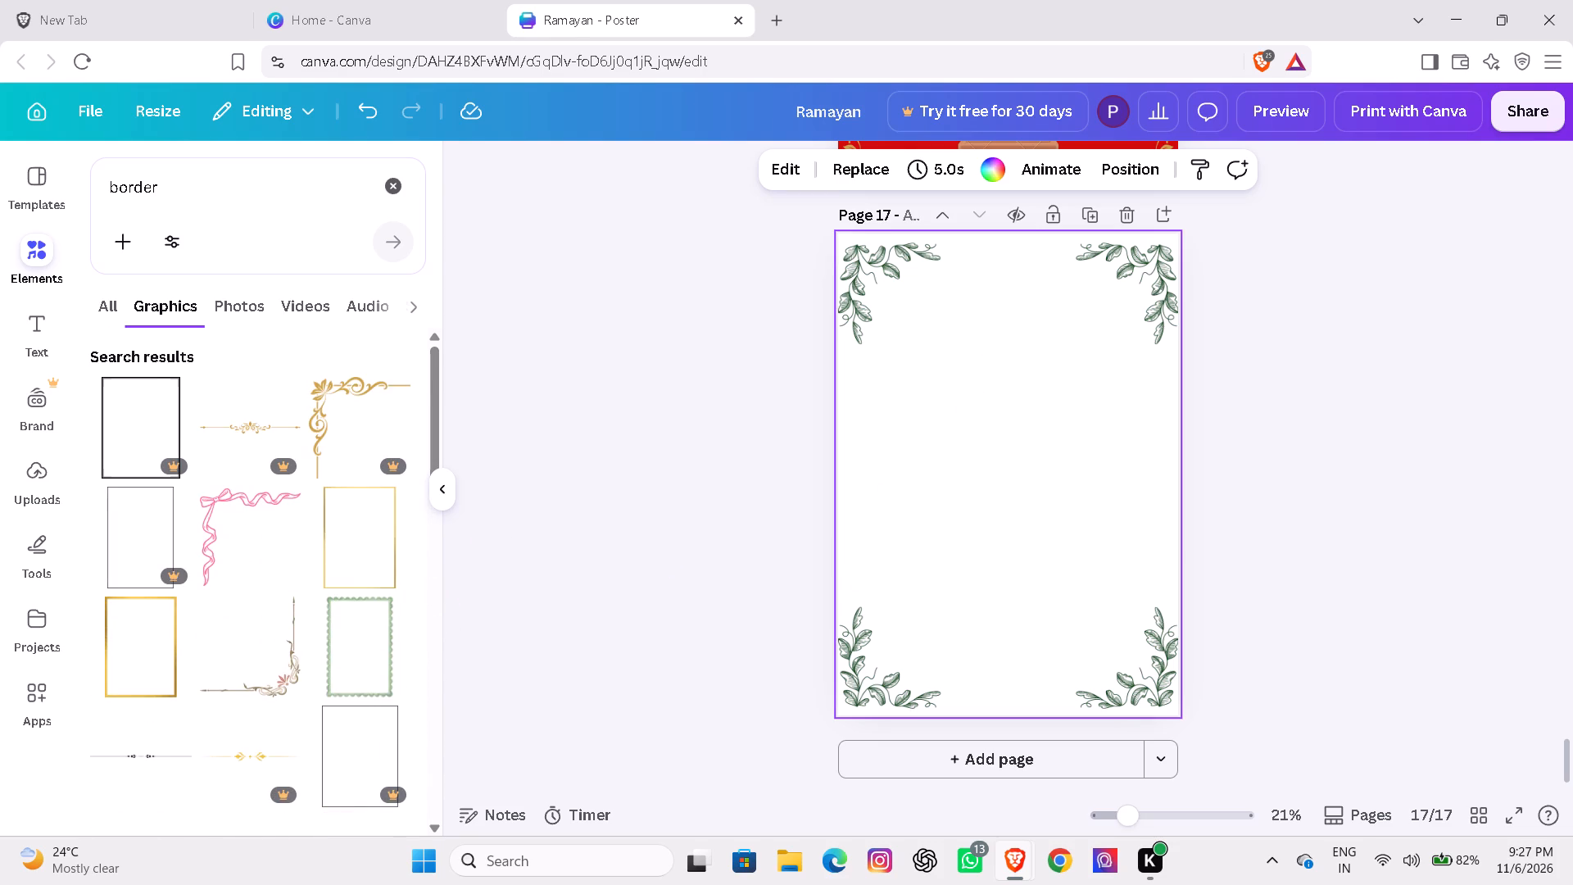
{"action": "left_click", "coordinate": [179, 192]}
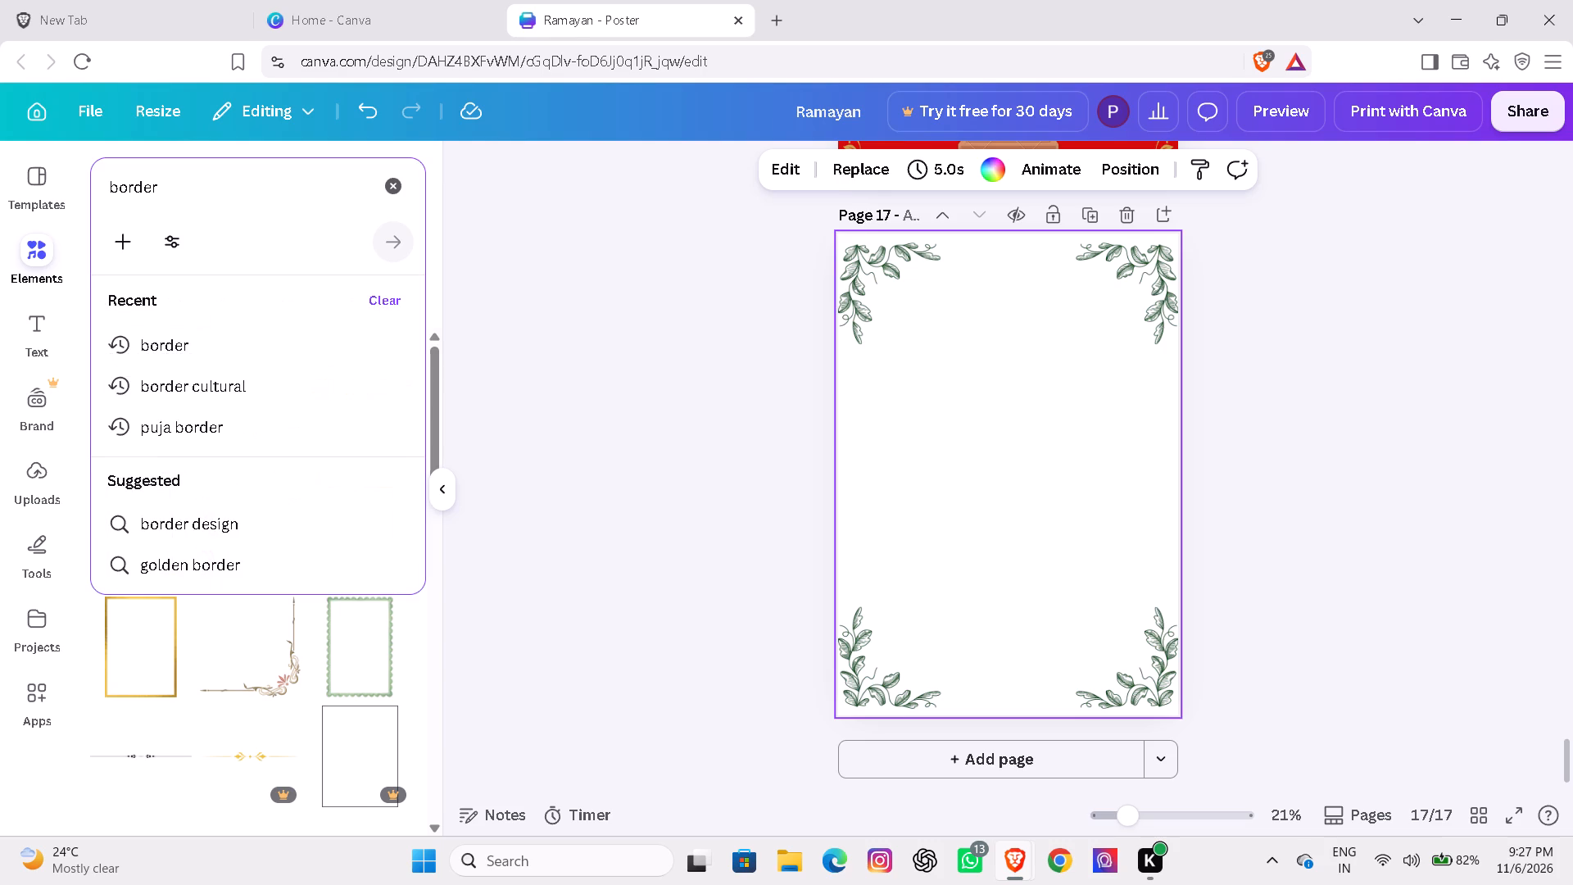
{"action": "key", "text": "BackSpace"}
{"action": "key", "text": "BackSpace"}
{"action": "key", "text": "BackSpace"}
{"action": "key", "text": "BackSpace"}
{"action": "key", "text": "BackSpace"}
{"action": "key", "text": "BackSpace"}
{"action": "key", "text": "BackSpace"}
{"action": "key", "text": "BackSpace"}
{"action": "key", "text": "BackSpace"}
{"action": "key", "text": "BackSpace"}
{"action": "key", "text": "BackSpace"}
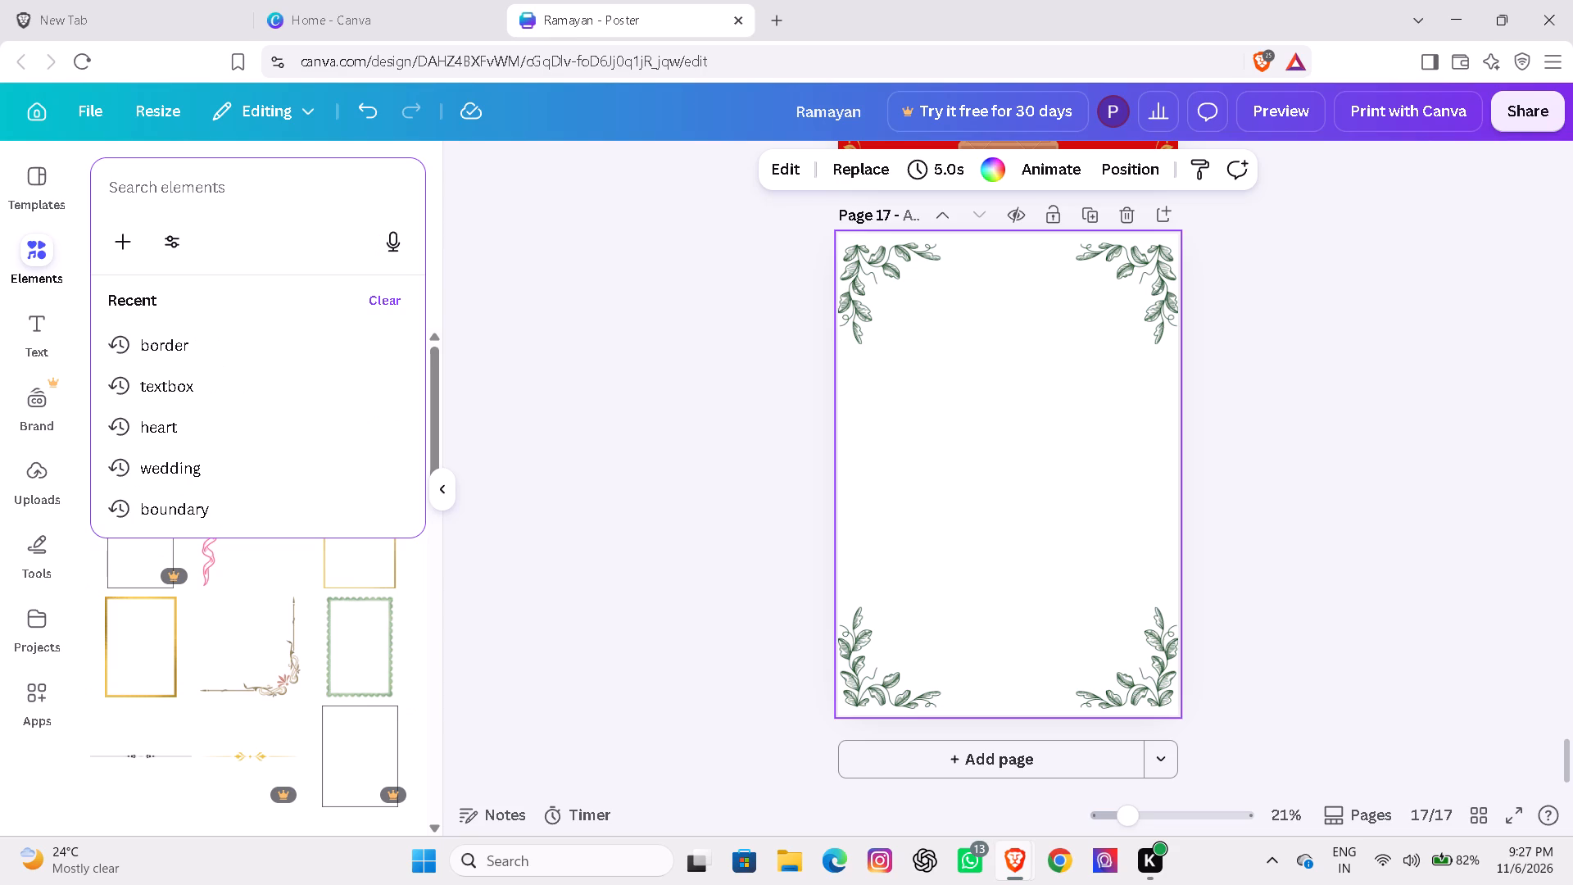
{"action": "key", "text": "b"}
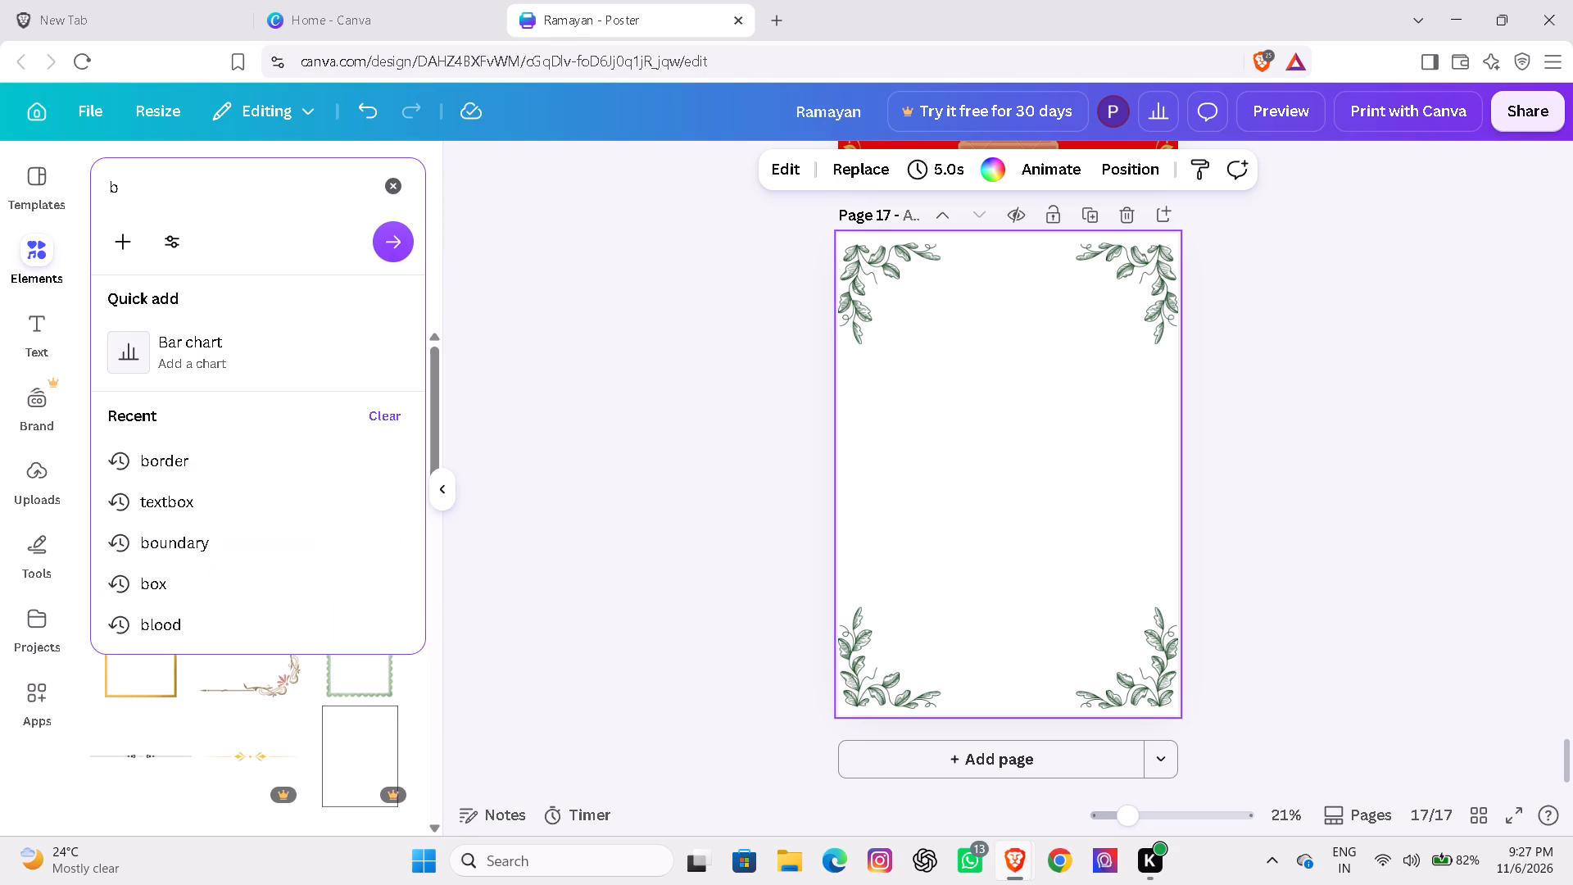
{"action": "type", "text": "irthday card"}
{"action": "key", "text": "Return"}
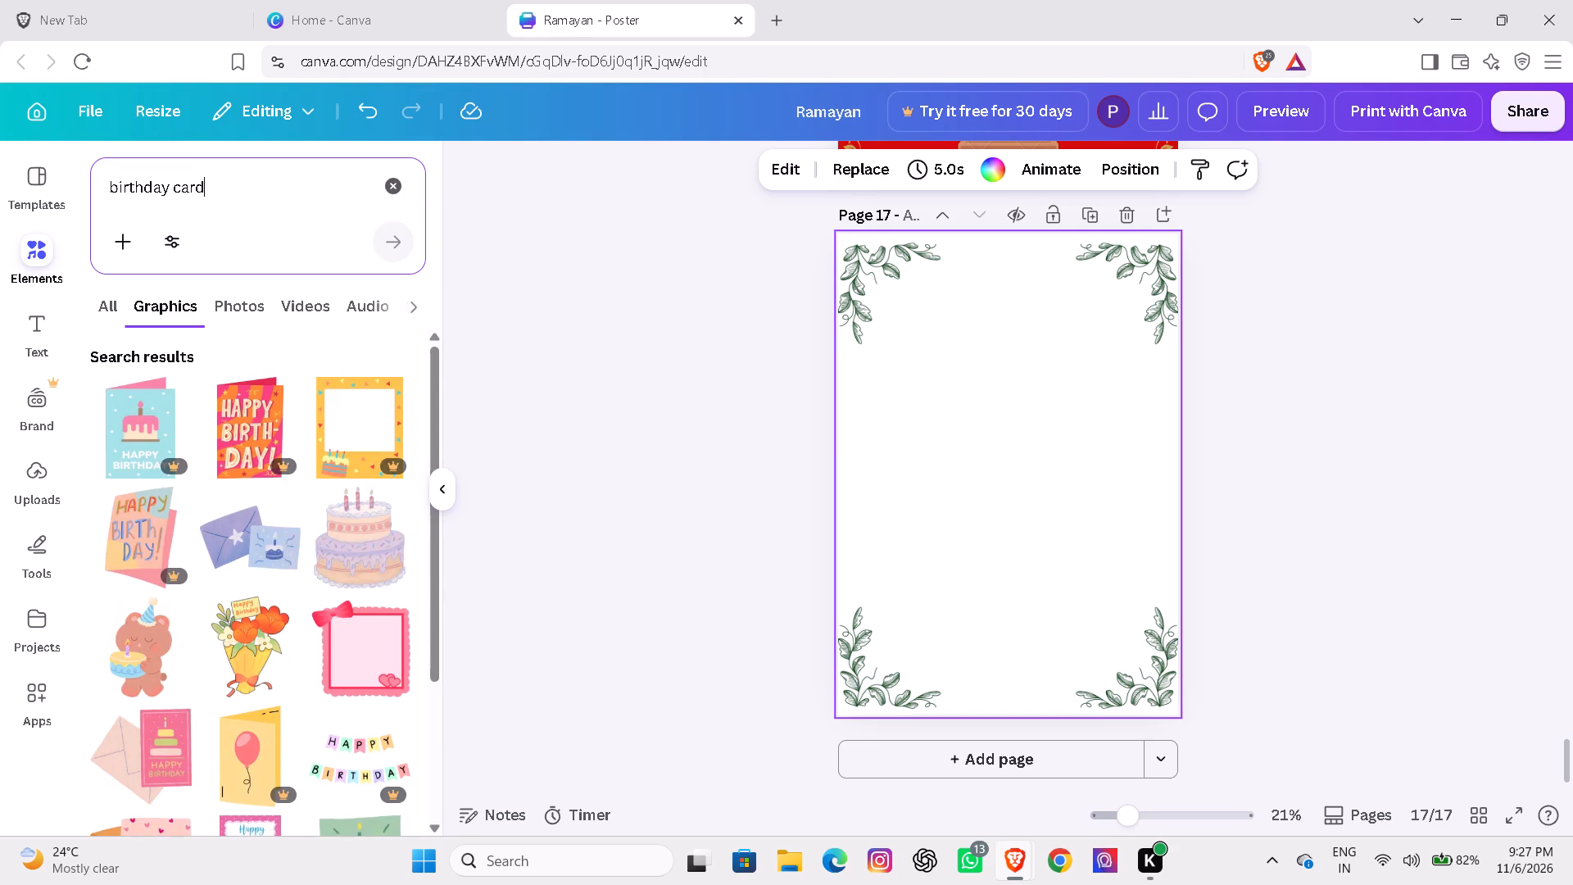
Search the graphics for "birthday invitation" and add two copies of the watercolour pink, yellow and blue balloons to page 17.
{"action": "key", "text": "BackSpace"}
{"action": "key", "text": "BackSpace"}
{"action": "key", "text": "BackSpace"}
{"action": "key", "text": "BackSpace"}
{"action": "type", "text": "invitation"}
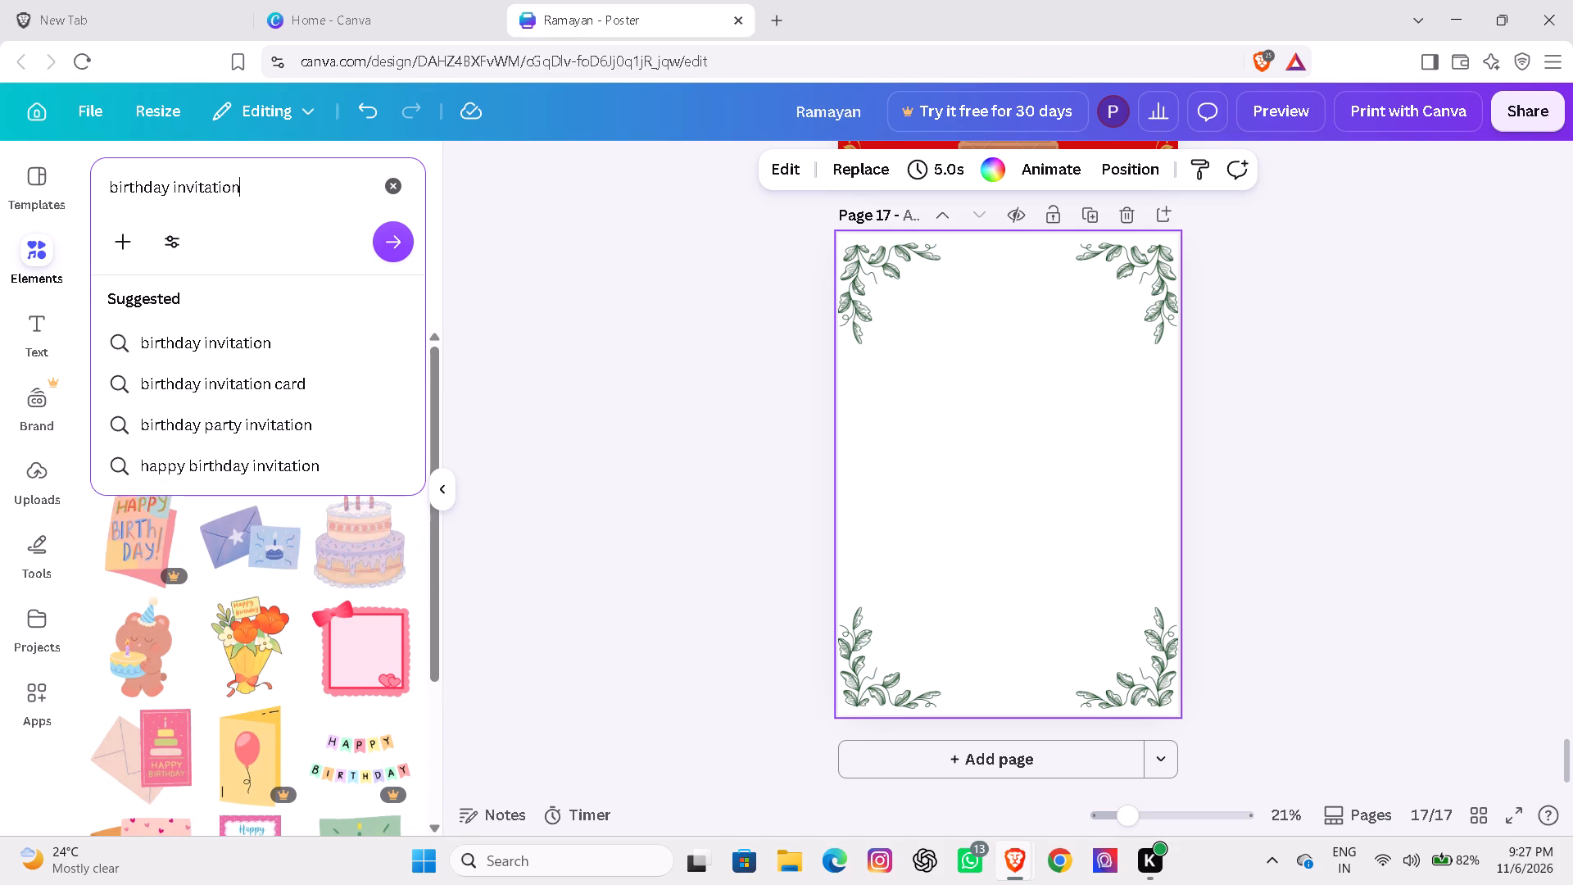
{"action": "key", "text": "Return"}
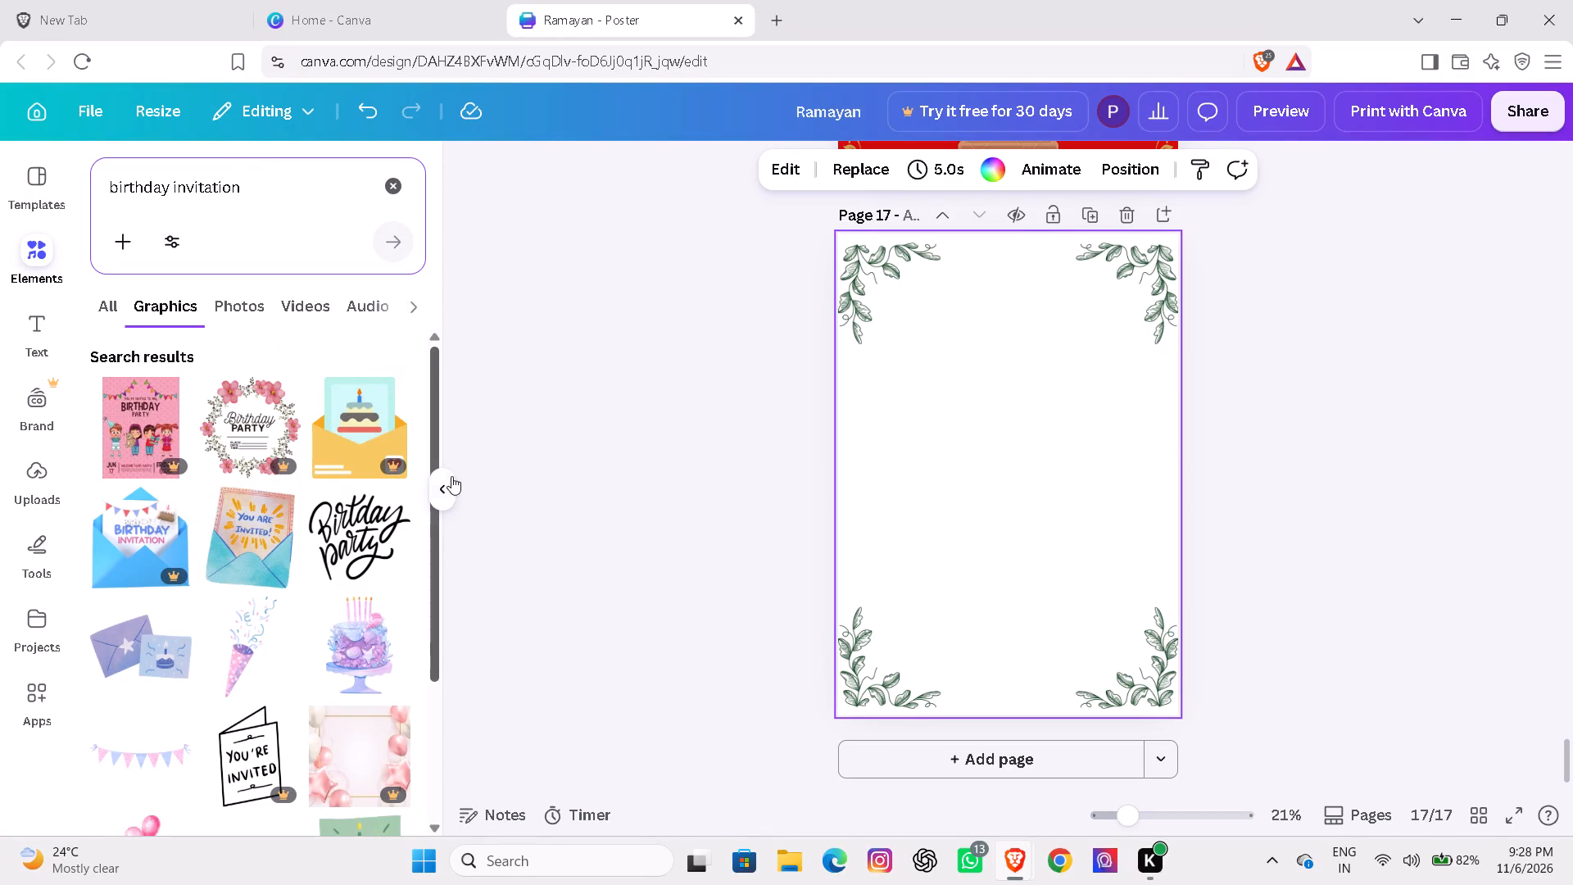
{"action": "left_click_drag", "start_coordinate": [432, 579], "coordinate": [434, 657]}
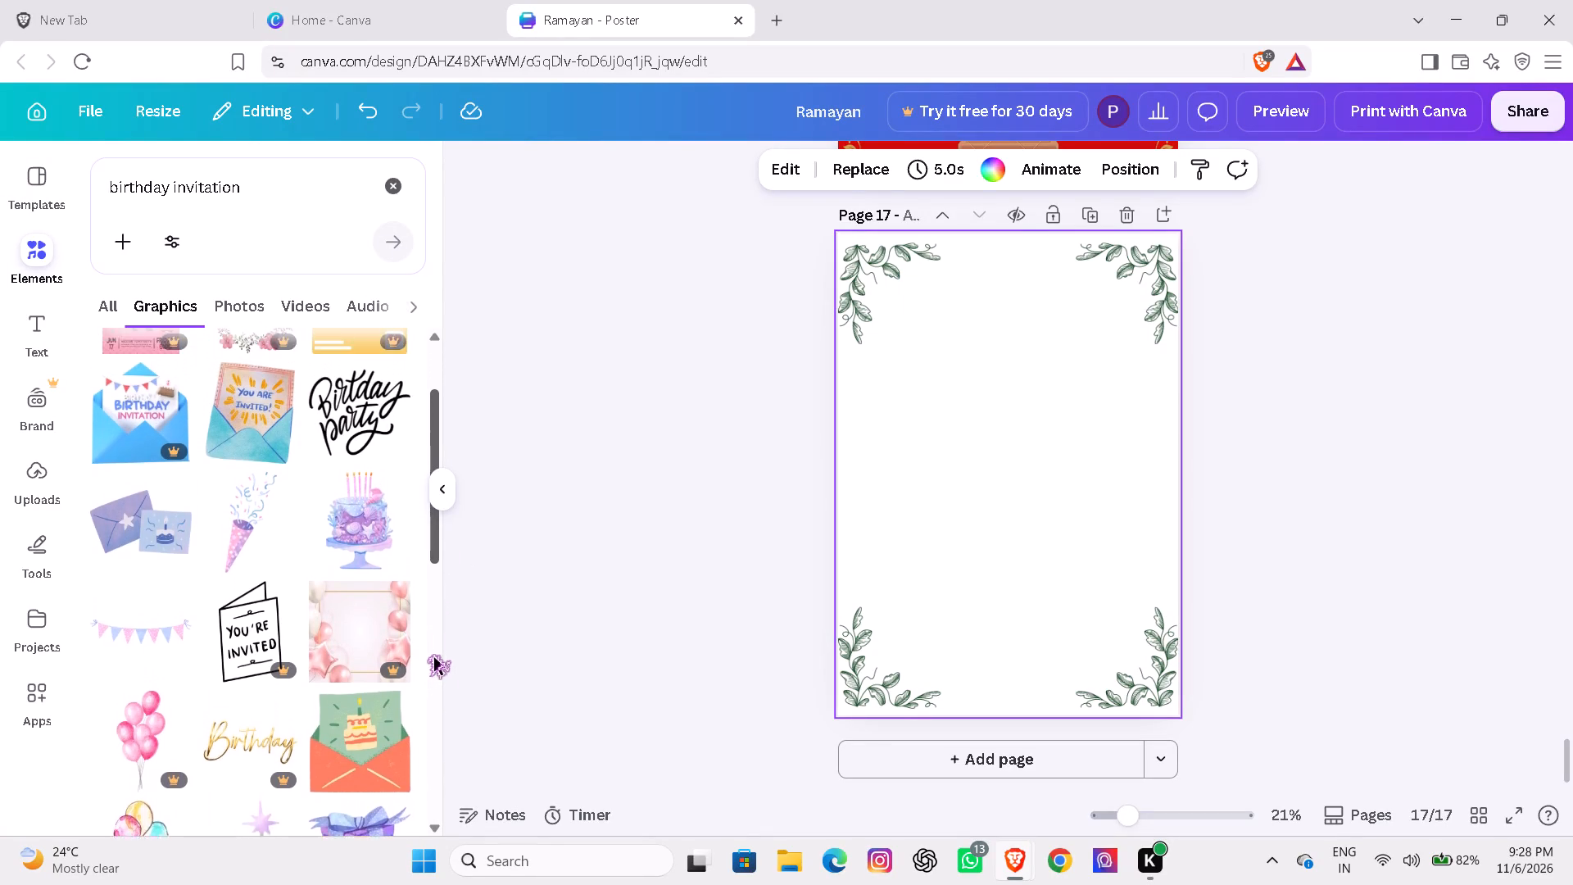
{"action": "left_click_drag", "start_coordinate": [434, 657], "coordinate": [442, 808]}
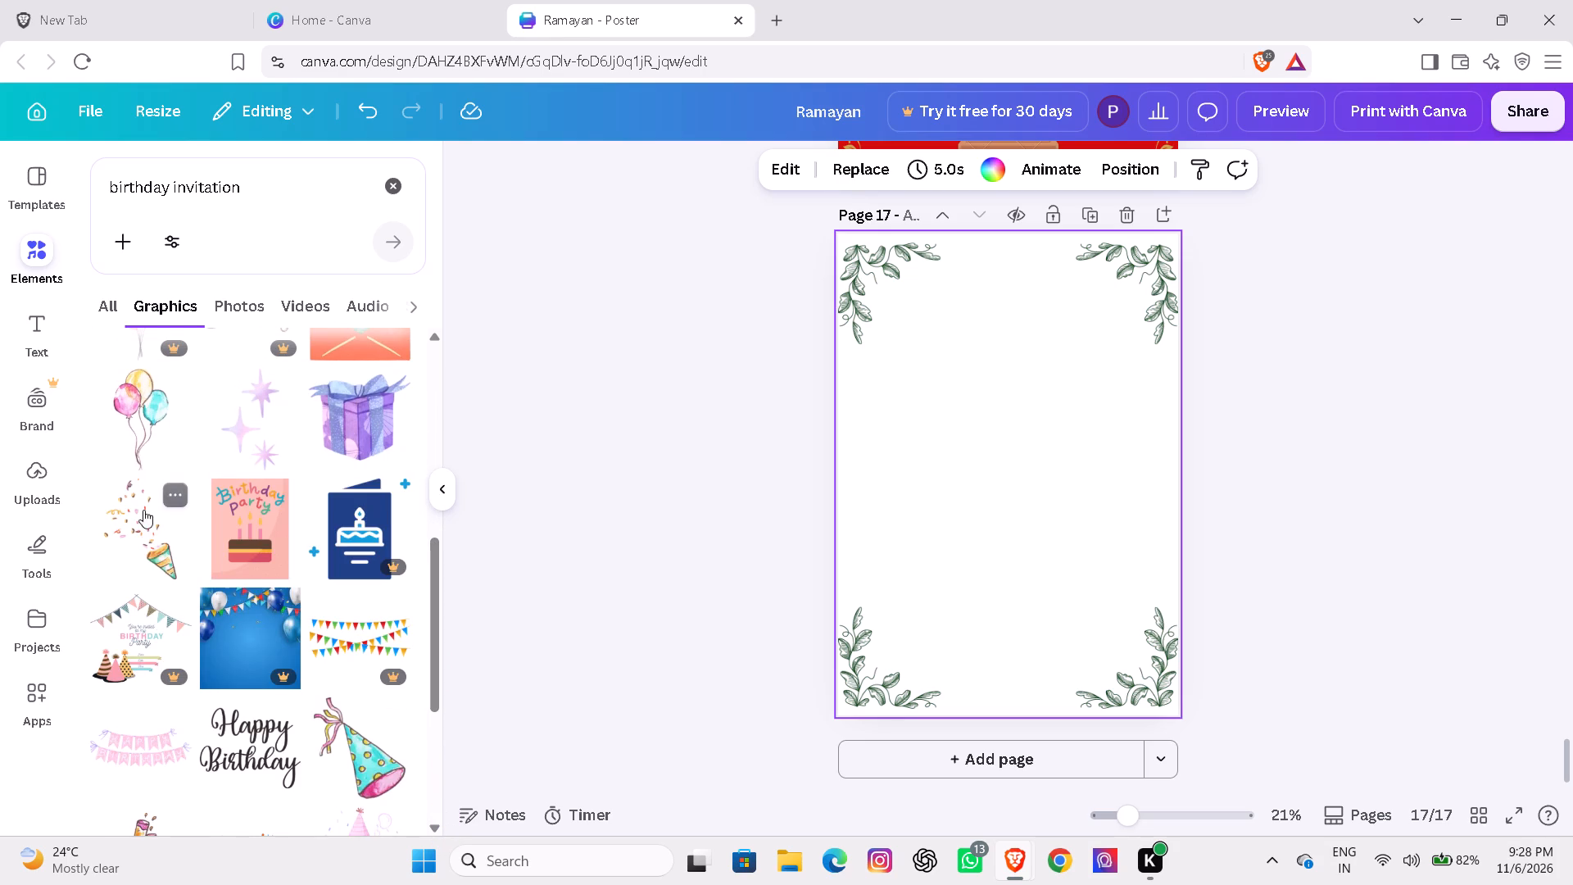
{"action": "left_click", "coordinate": [134, 455]}
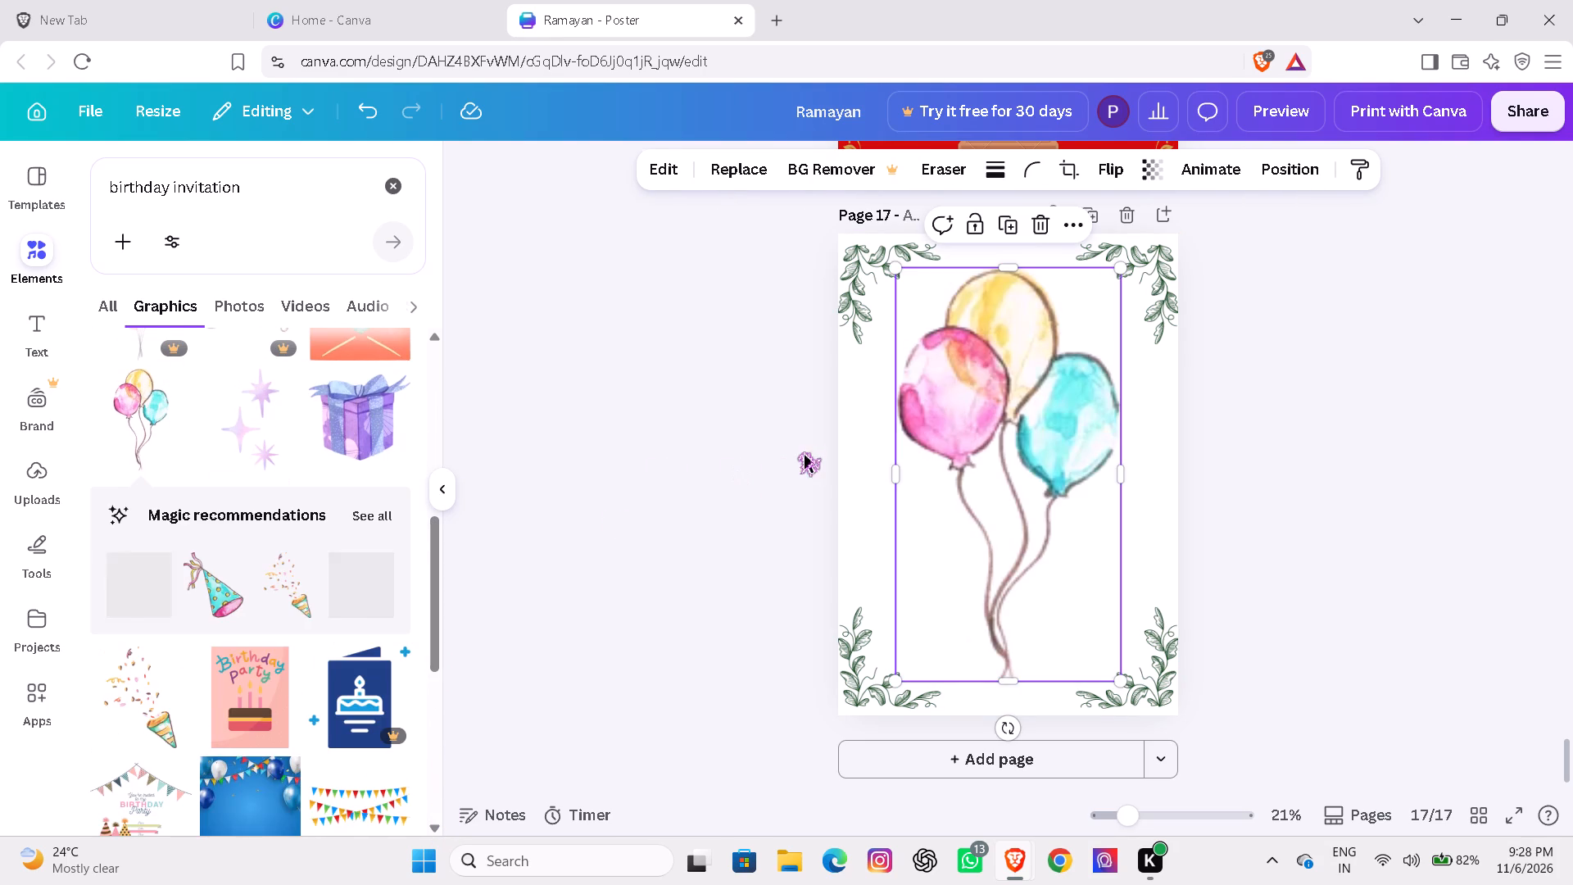
{"action": "left_click", "coordinate": [155, 459]}
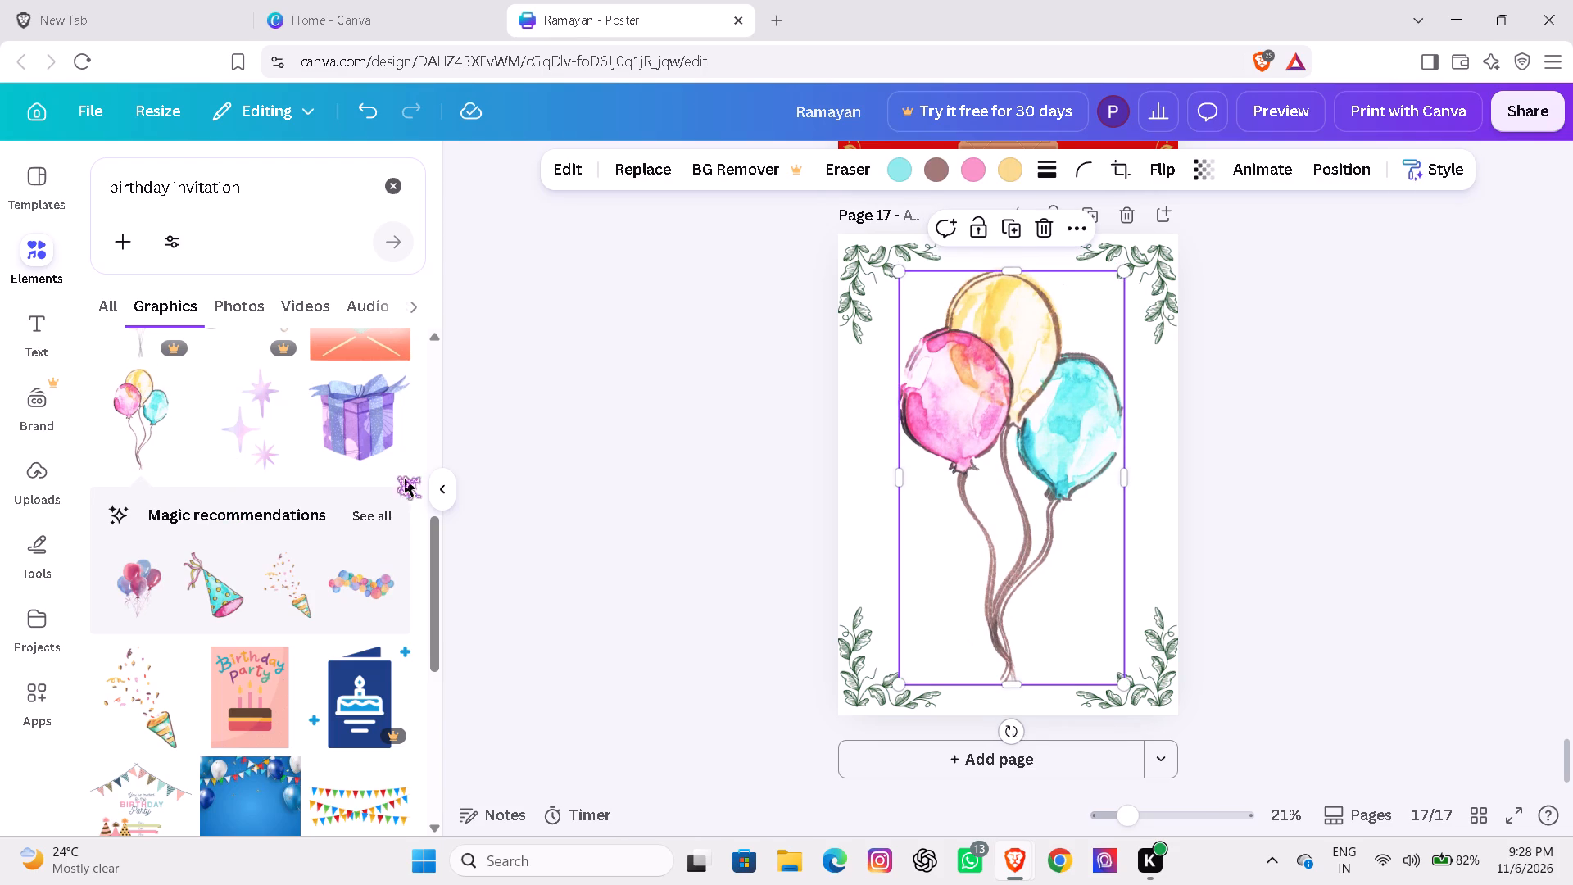
Search the graphics for "birthday cake" and place the three-tier red, orange and blue cake at page 17's bottom edge.
{"action": "left_click", "coordinate": [268, 178]}
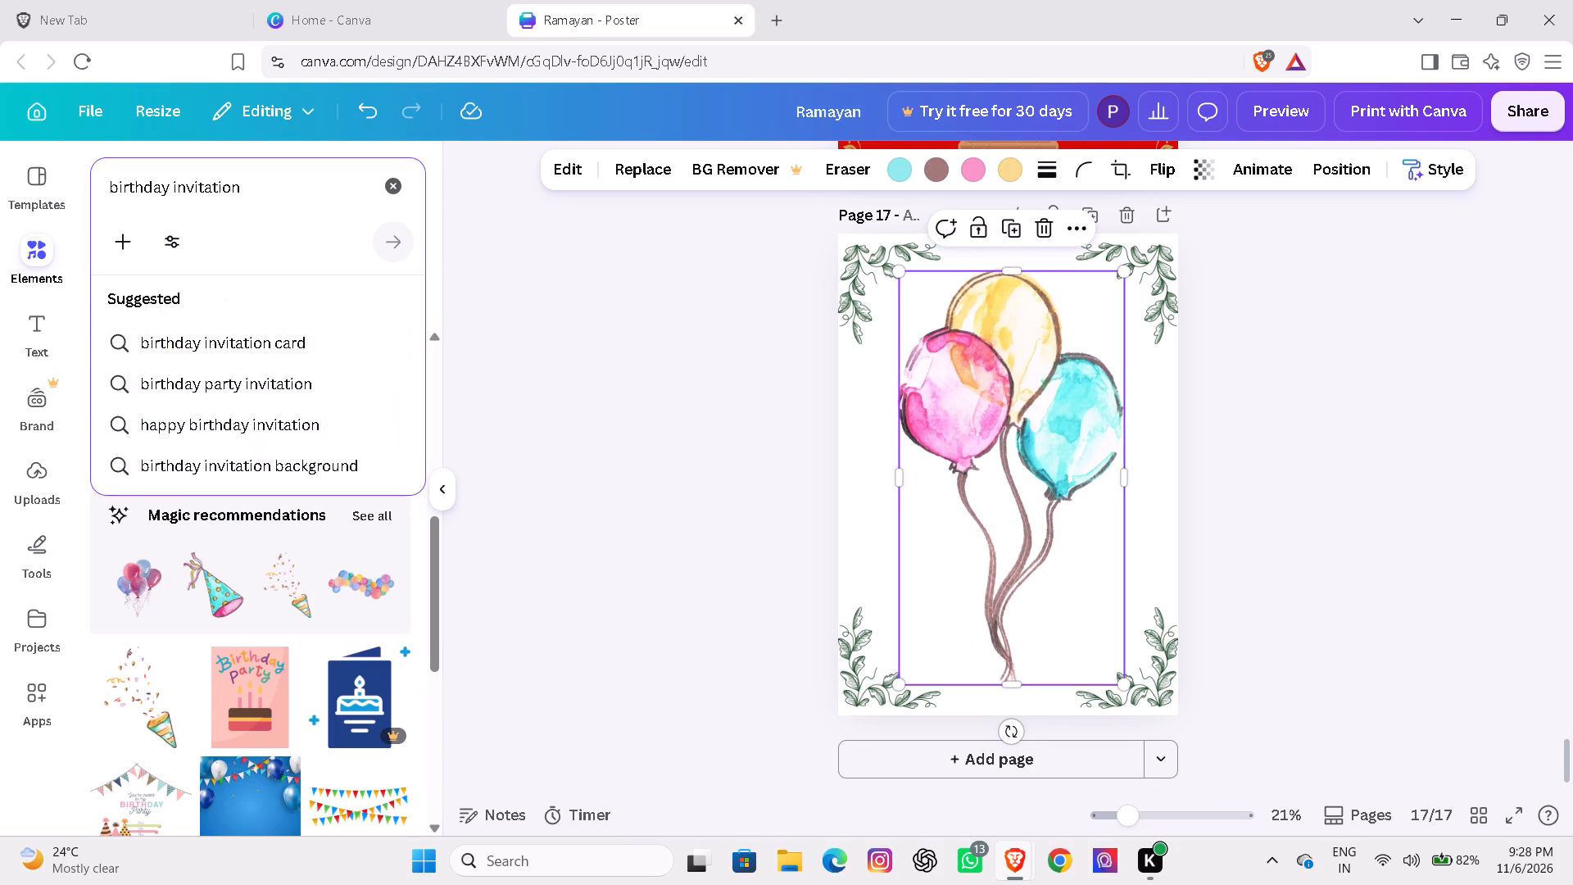
{"action": "key", "text": "BackSpace"}
{"action": "key", "text": "BackSpace"}
{"action": "key", "text": "BackSpace"}
{"action": "key", "text": "BackSpace"}
{"action": "key", "text": "BackSpace"}
{"action": "key", "text": "BackSpace"}
{"action": "key", "text": "BackSpace"}
{"action": "key", "text": "BackSpace"}
{"action": "key", "text": "BackSpace"}
{"action": "key", "text": "BackSpace"}
{"action": "key", "text": "BackSpace"}
{"action": "key", "text": "BackSpace"}
{"action": "key", "text": "BackSpace"}
{"action": "key", "text": "BackSpace"}
{"action": "key", "text": "BackSpace"}
{"action": "key", "text": "BackSpace"}
{"action": "key", "text": "BackSpace"}
{"action": "key", "text": "BackSpace"}
{"action": "key", "text": "BackSpace"}
{"action": "key", "text": "BackSpace"}
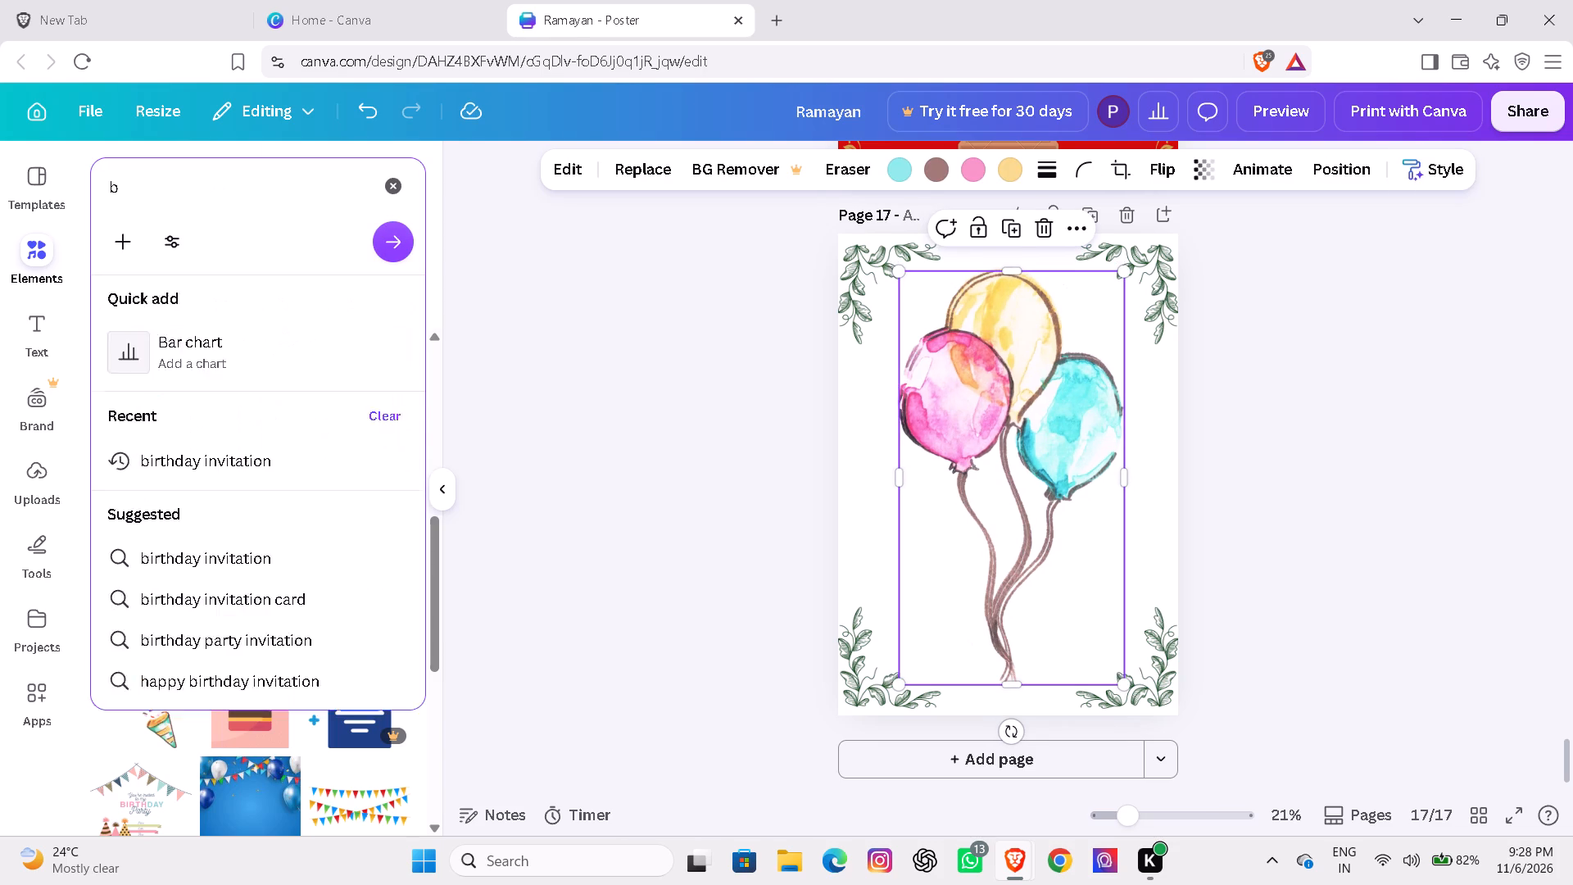
{"action": "type", "text": "bi"}
{"action": "type", "text": "rthday cake"}
{"action": "key", "text": "Return"}
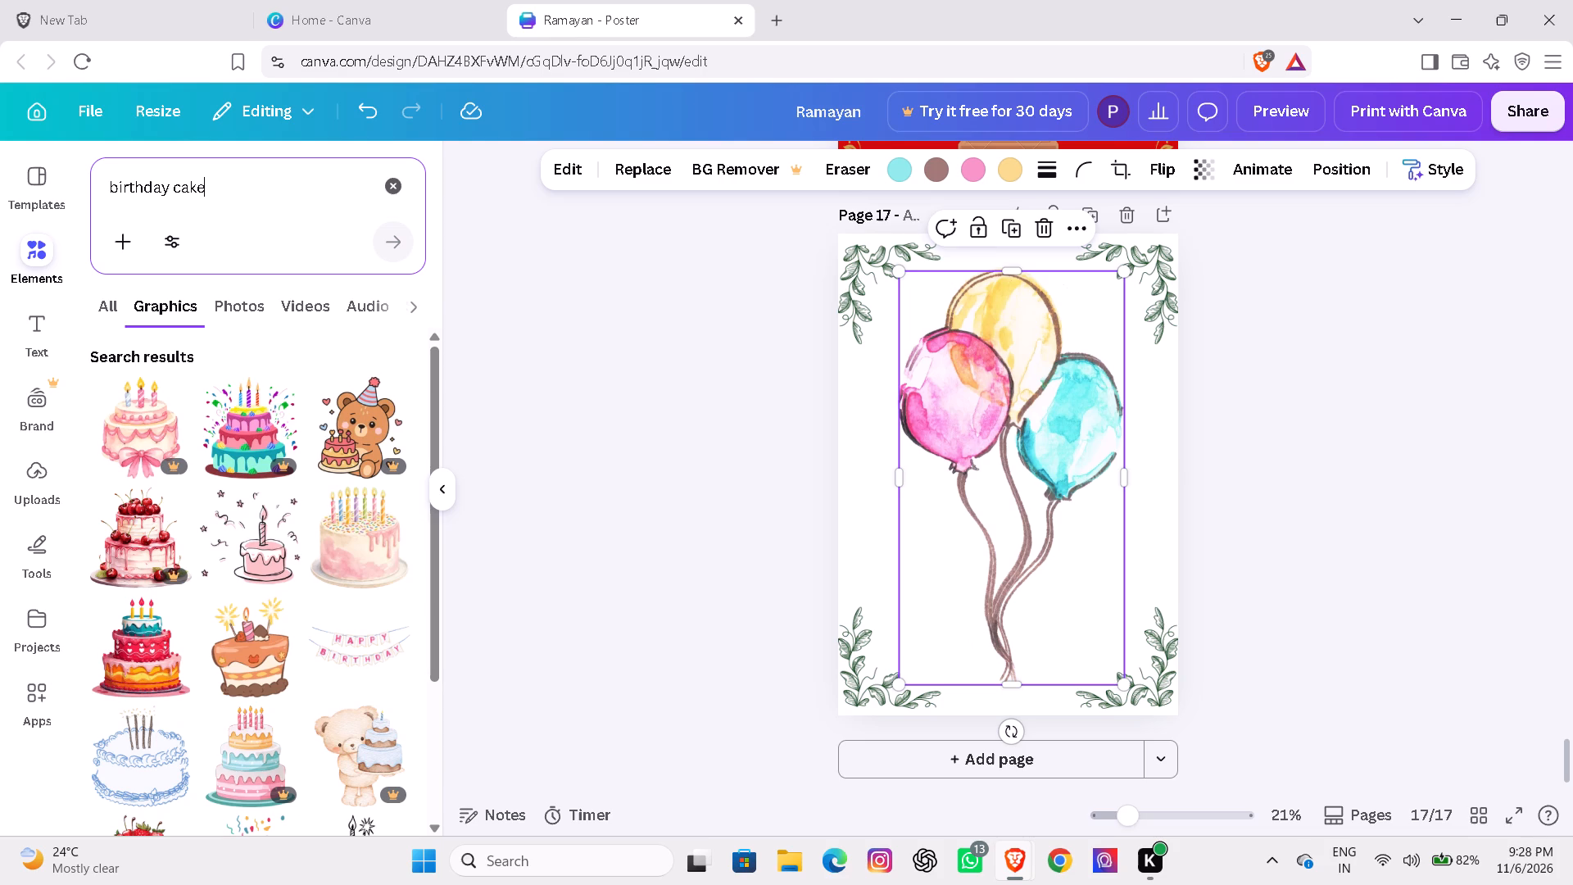
{"action": "left_click", "coordinate": [215, 369]}
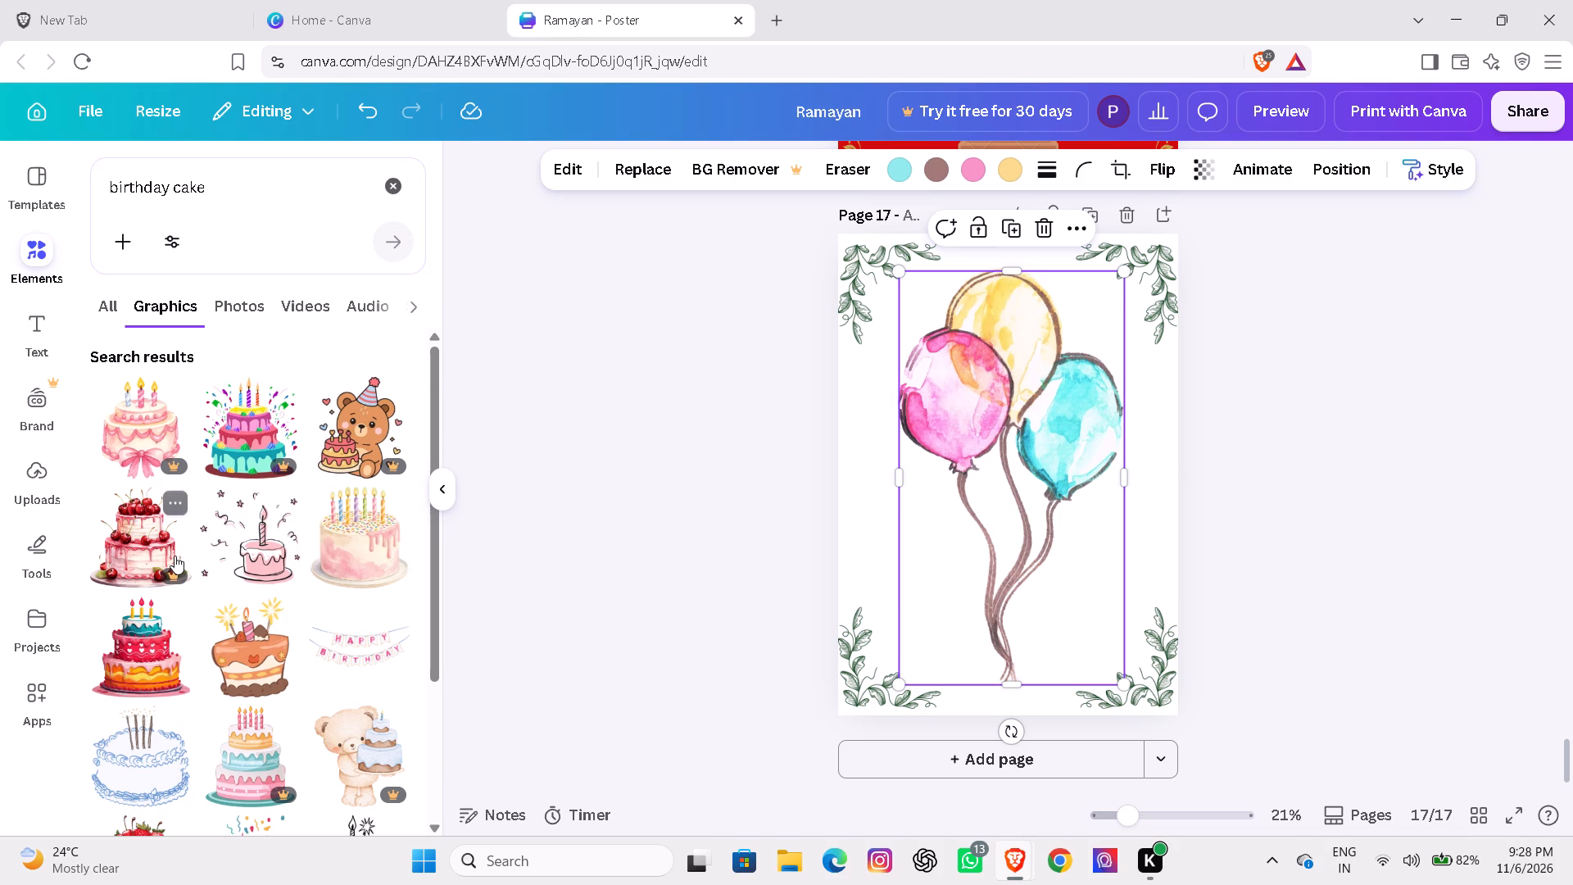
{"action": "left_click", "coordinate": [145, 665]}
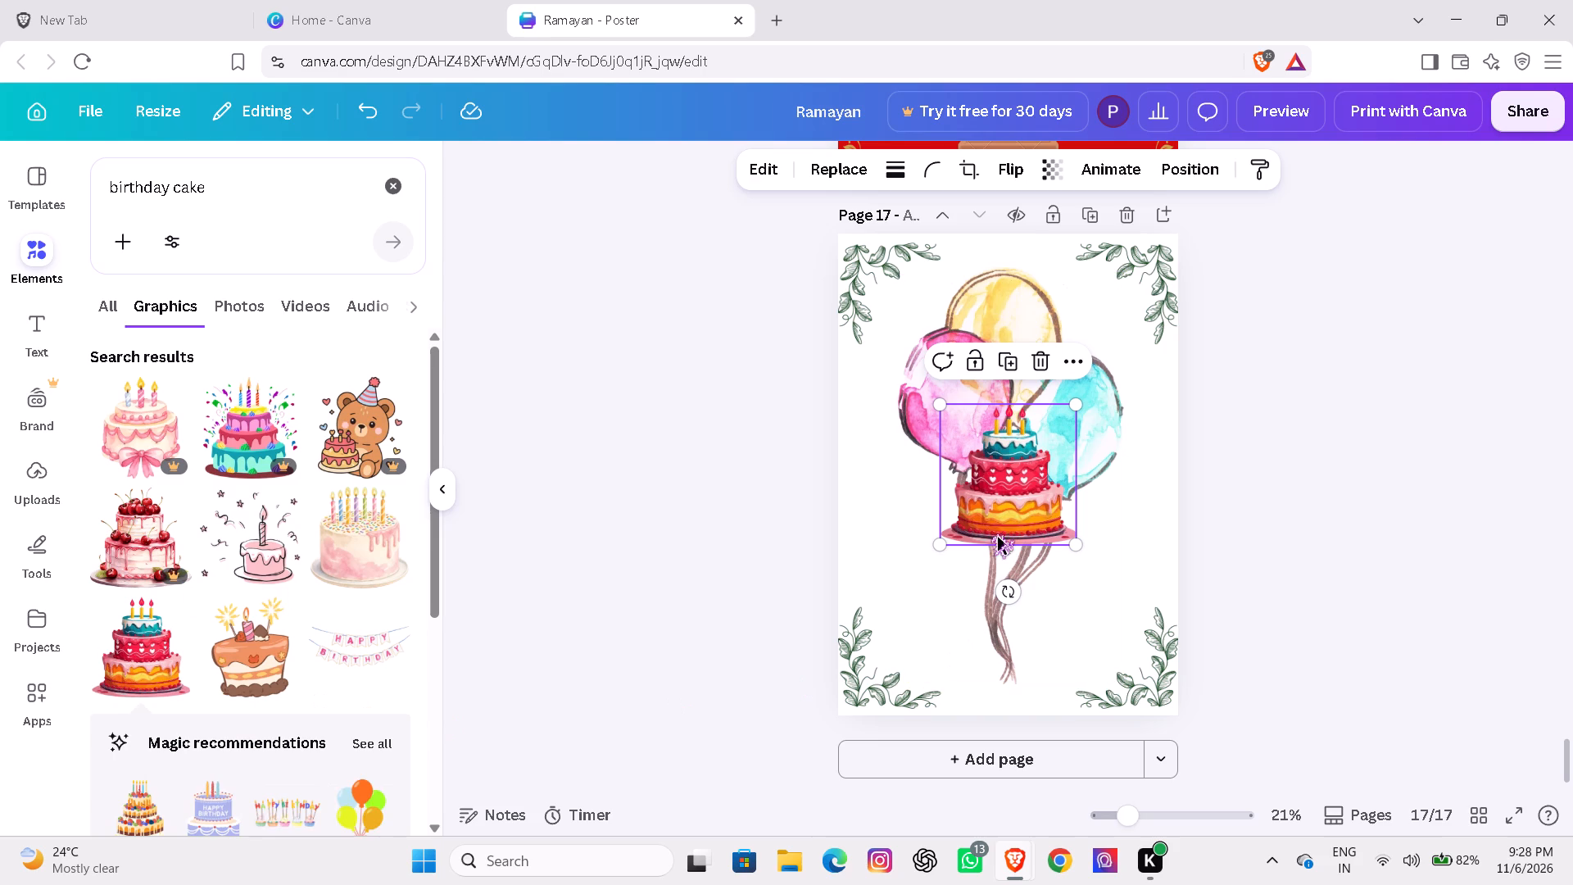
{"action": "left_click_drag", "start_coordinate": [995, 517], "coordinate": [954, 709]}
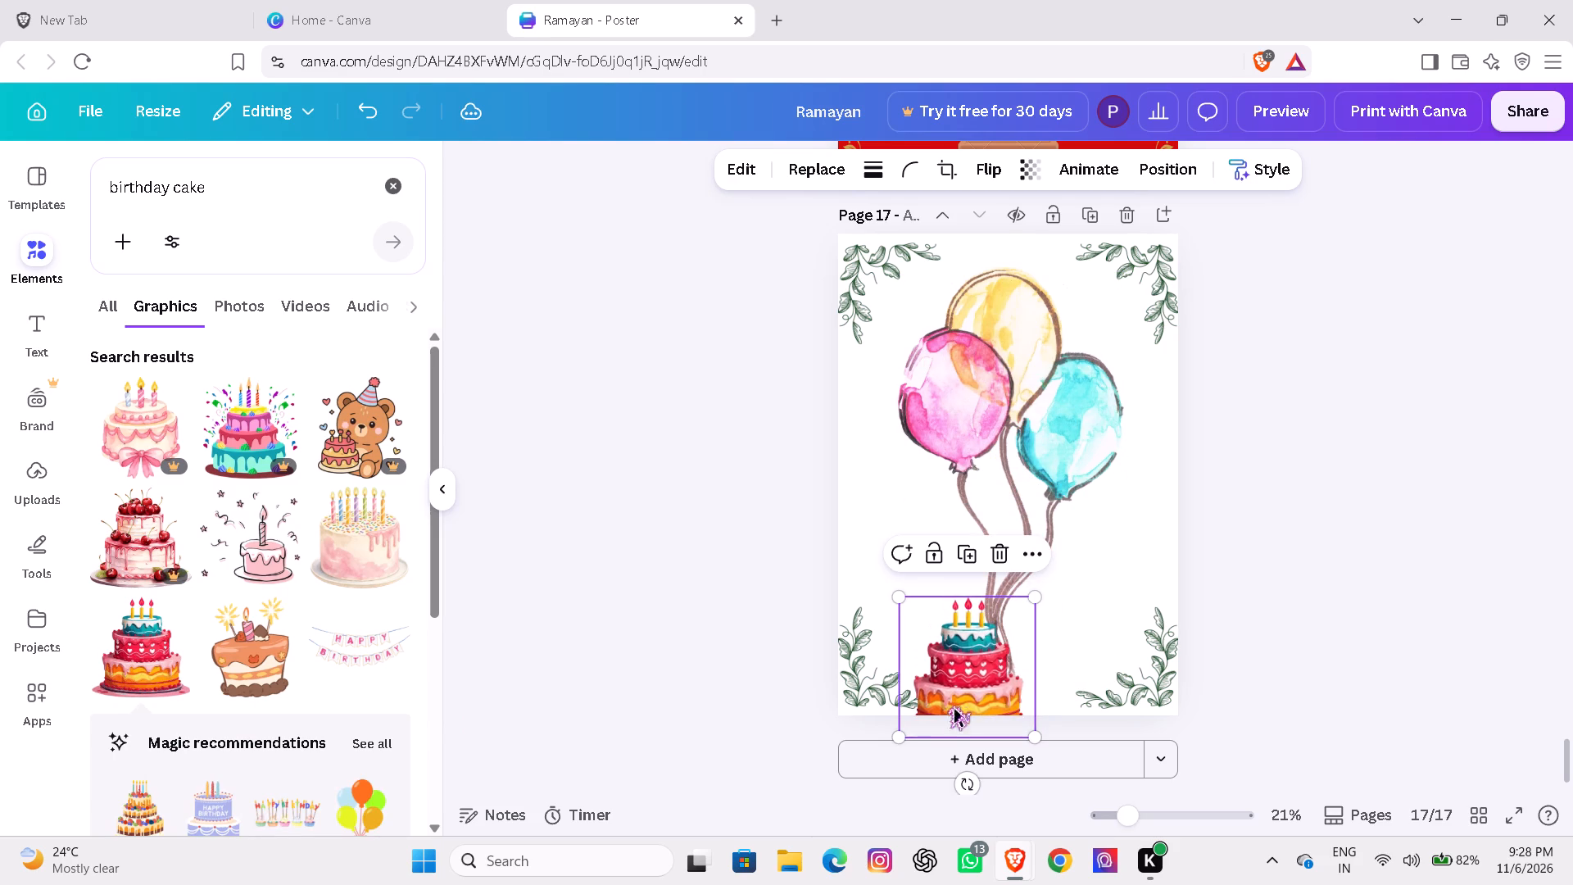
Shrink both balloon bunches to about 11.6 wide and place them at opposite sides of page 17, just below the upper leafy corners.
{"action": "left_click", "coordinate": [1060, 466]}
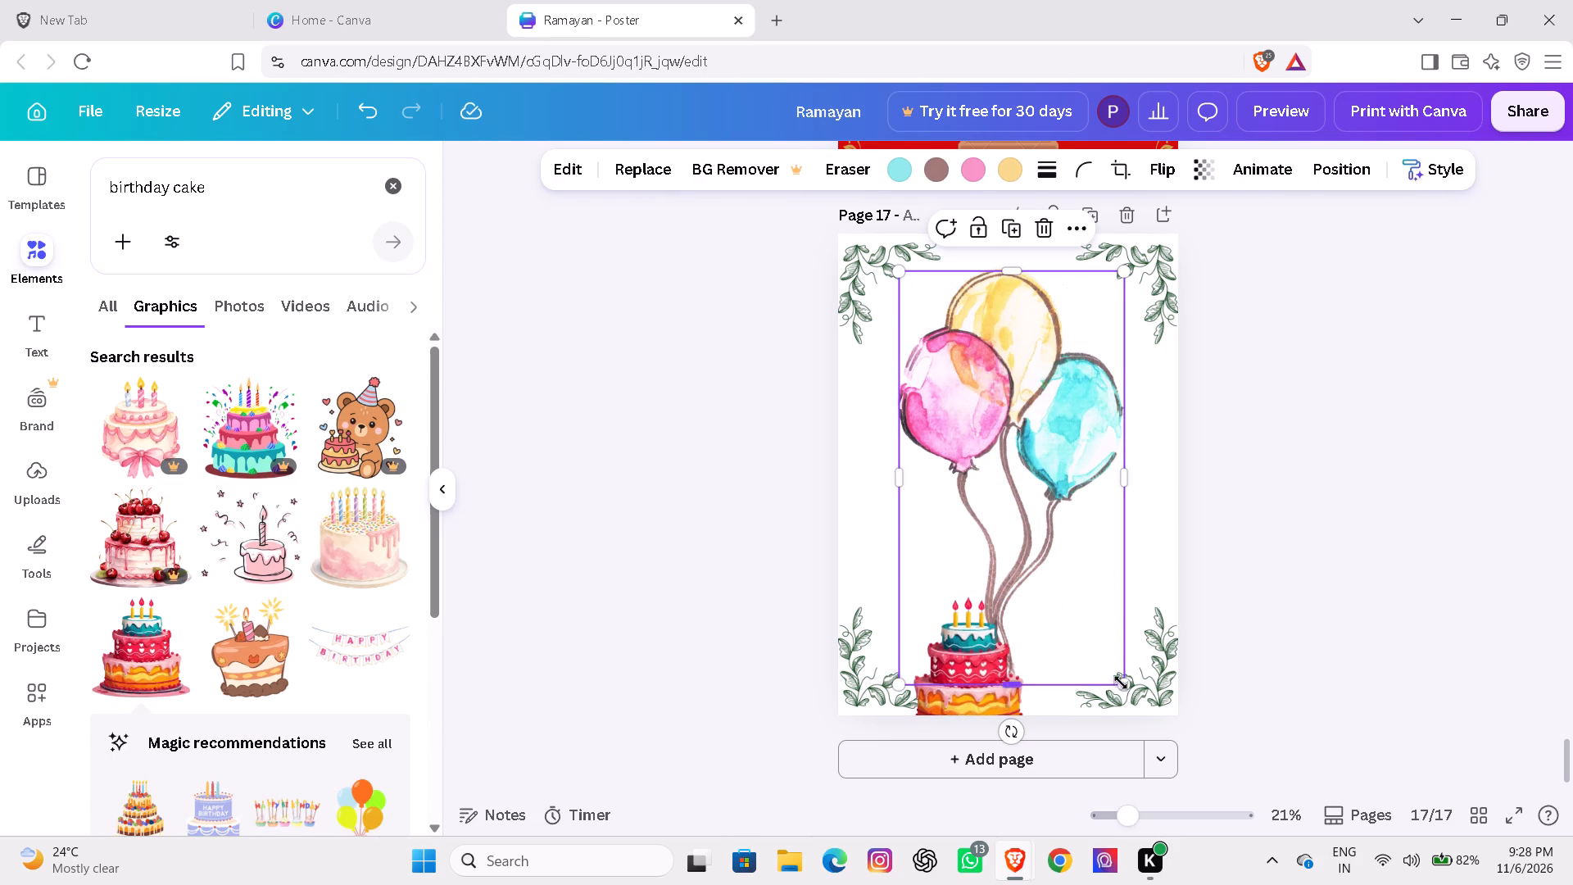
{"action": "left_click_drag", "start_coordinate": [1125, 687], "coordinate": [979, 570]}
{"action": "left_click", "coordinate": [1038, 619]}
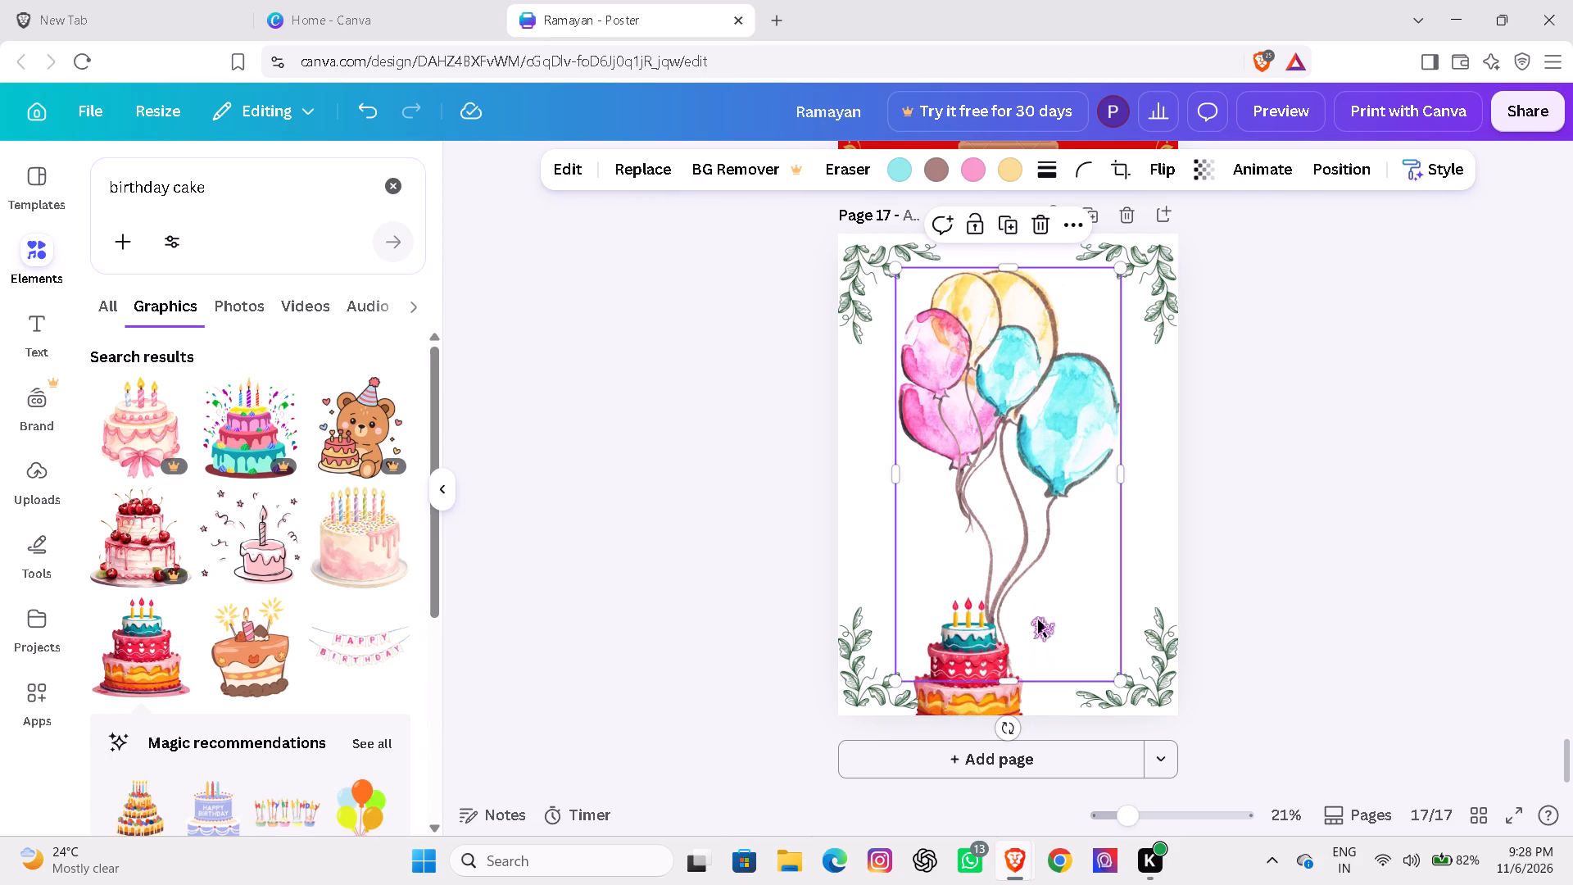
{"action": "left_click_drag", "start_coordinate": [1124, 683], "coordinate": [1040, 607]}
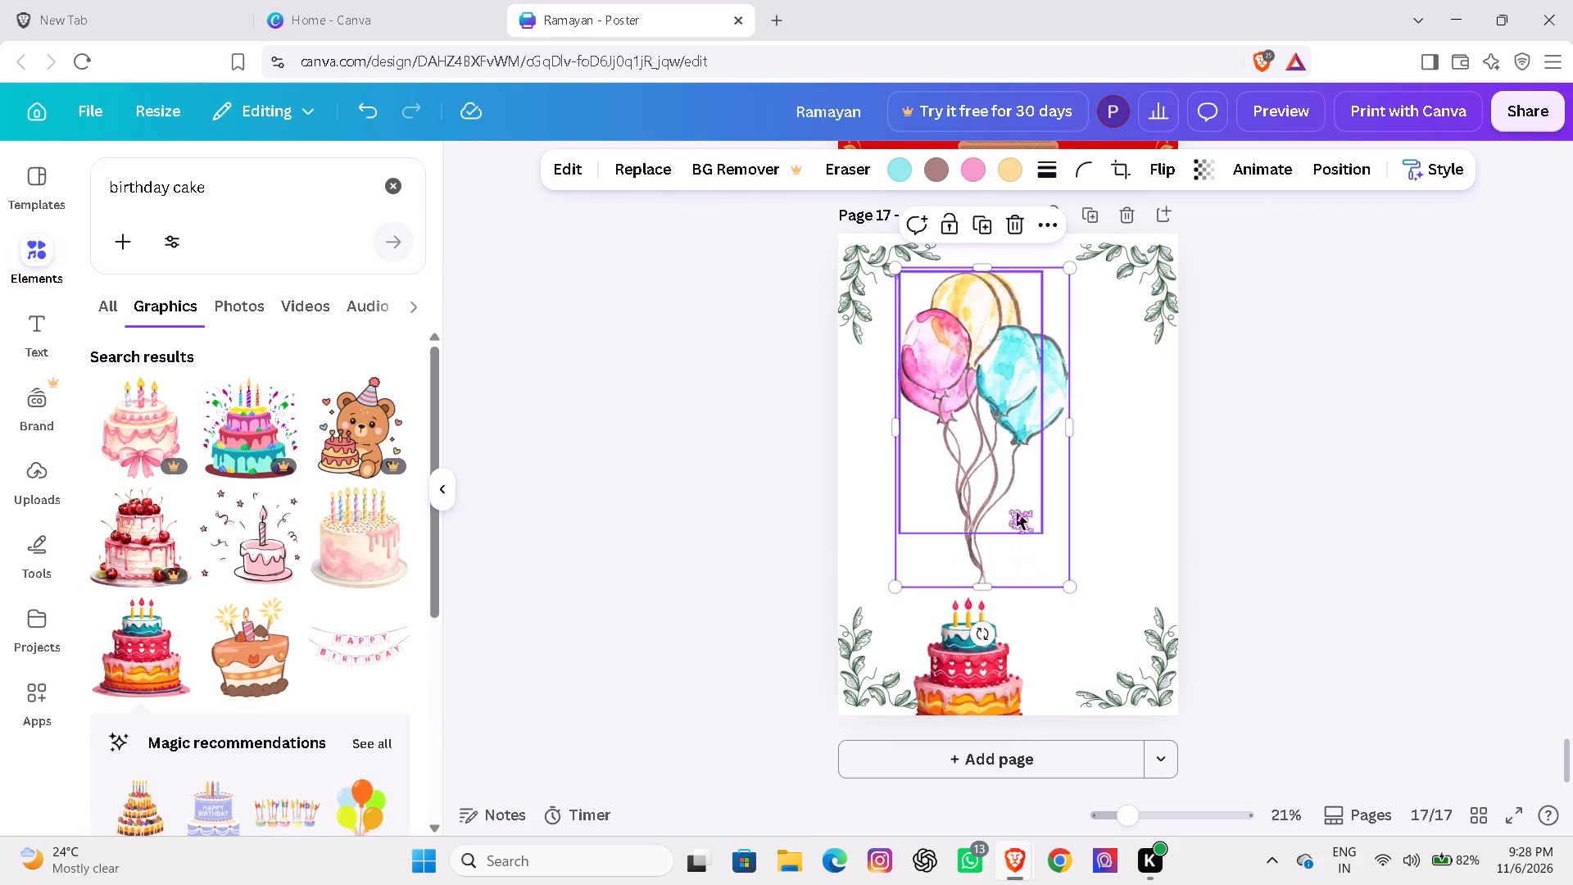
{"action": "left_click", "coordinate": [1010, 498]}
{"action": "left_click_drag", "start_coordinate": [1042, 533], "coordinate": [971, 496]}
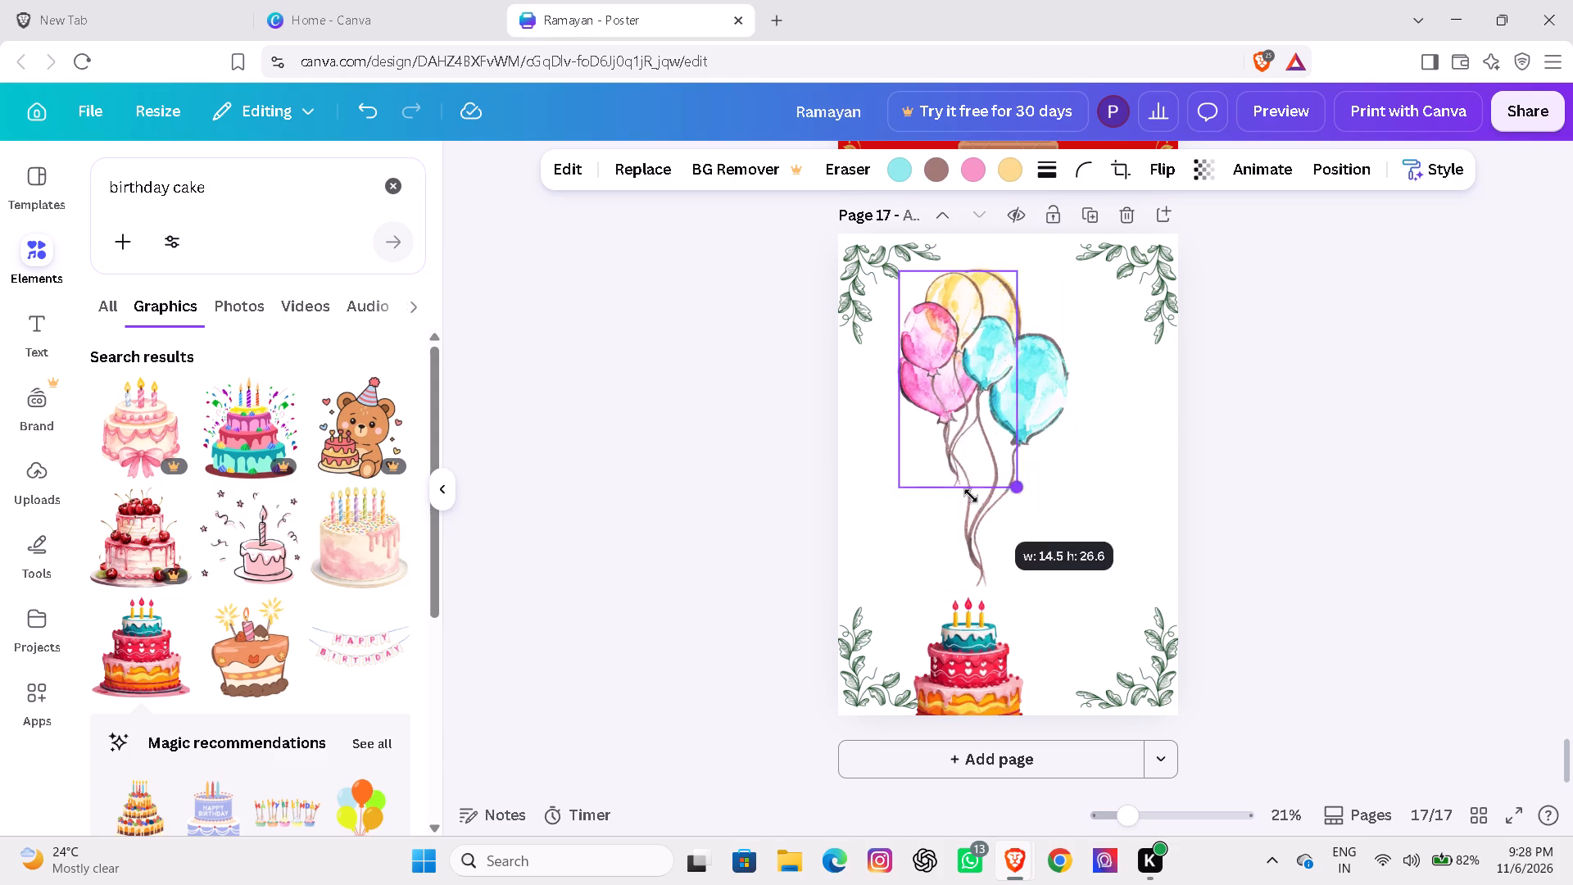
{"action": "left_click_drag", "start_coordinate": [971, 496], "coordinate": [941, 470]}
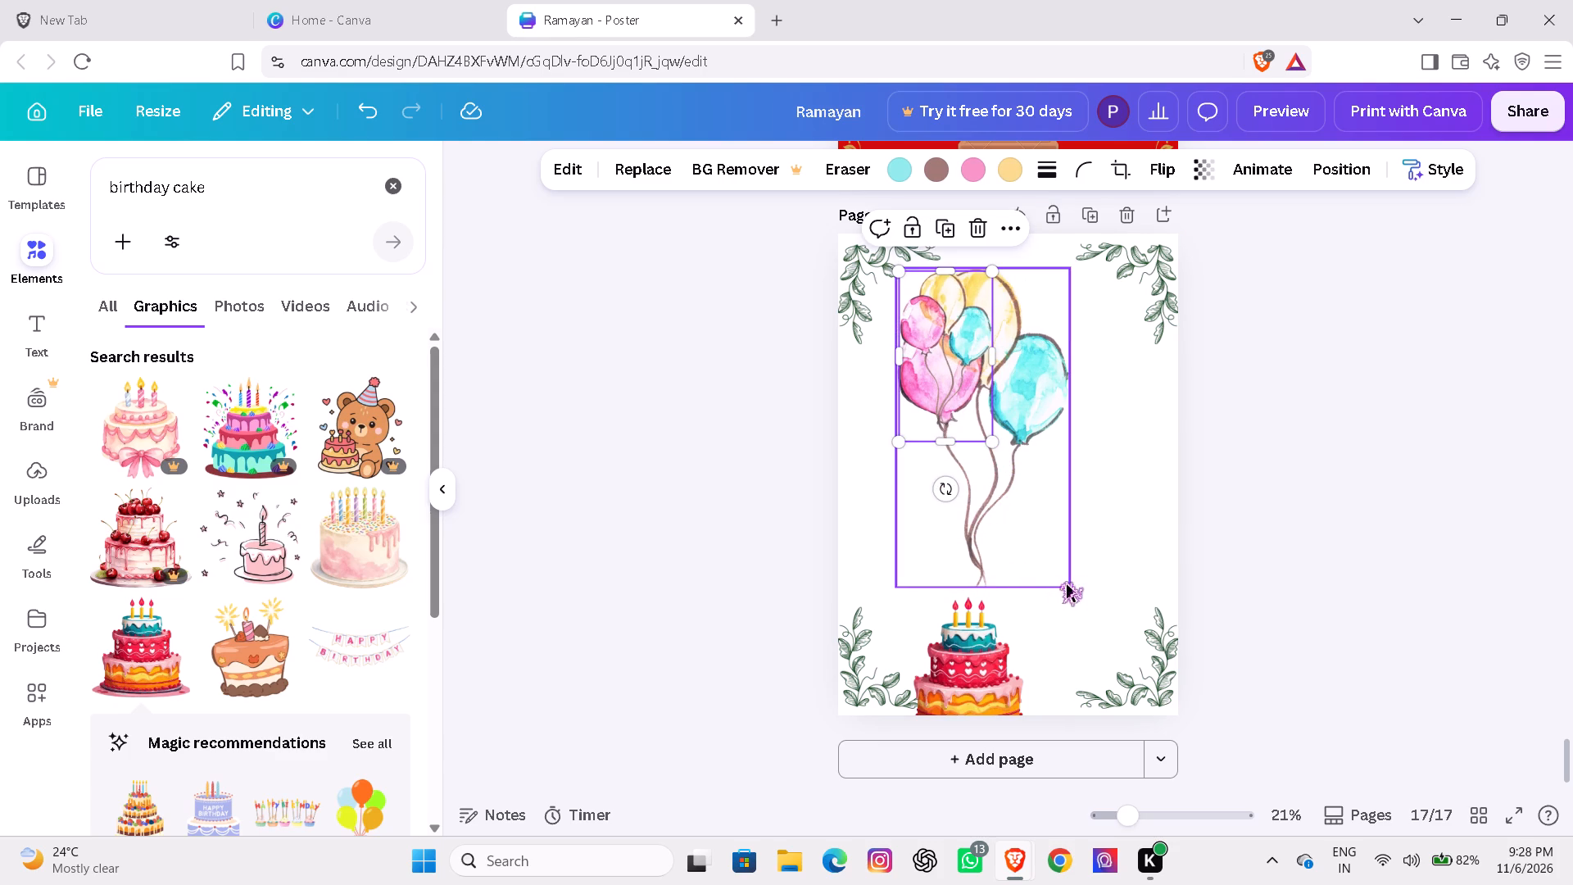
{"action": "left_click_drag", "start_coordinate": [1004, 538], "coordinate": [1073, 598]}
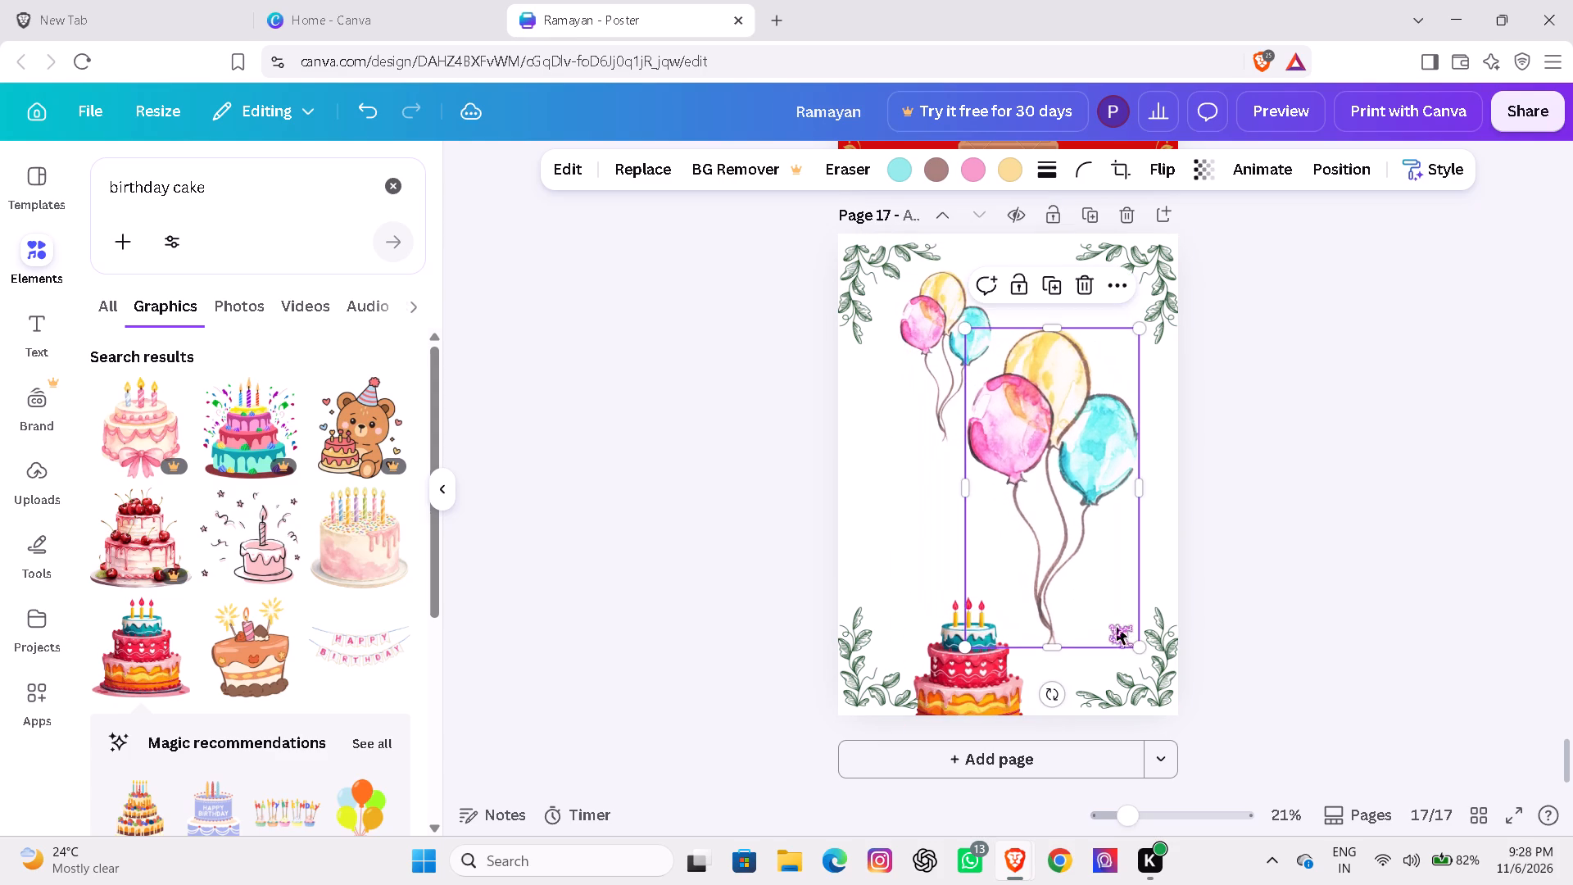
{"action": "left_click_drag", "start_coordinate": [1140, 645], "coordinate": [1022, 516]}
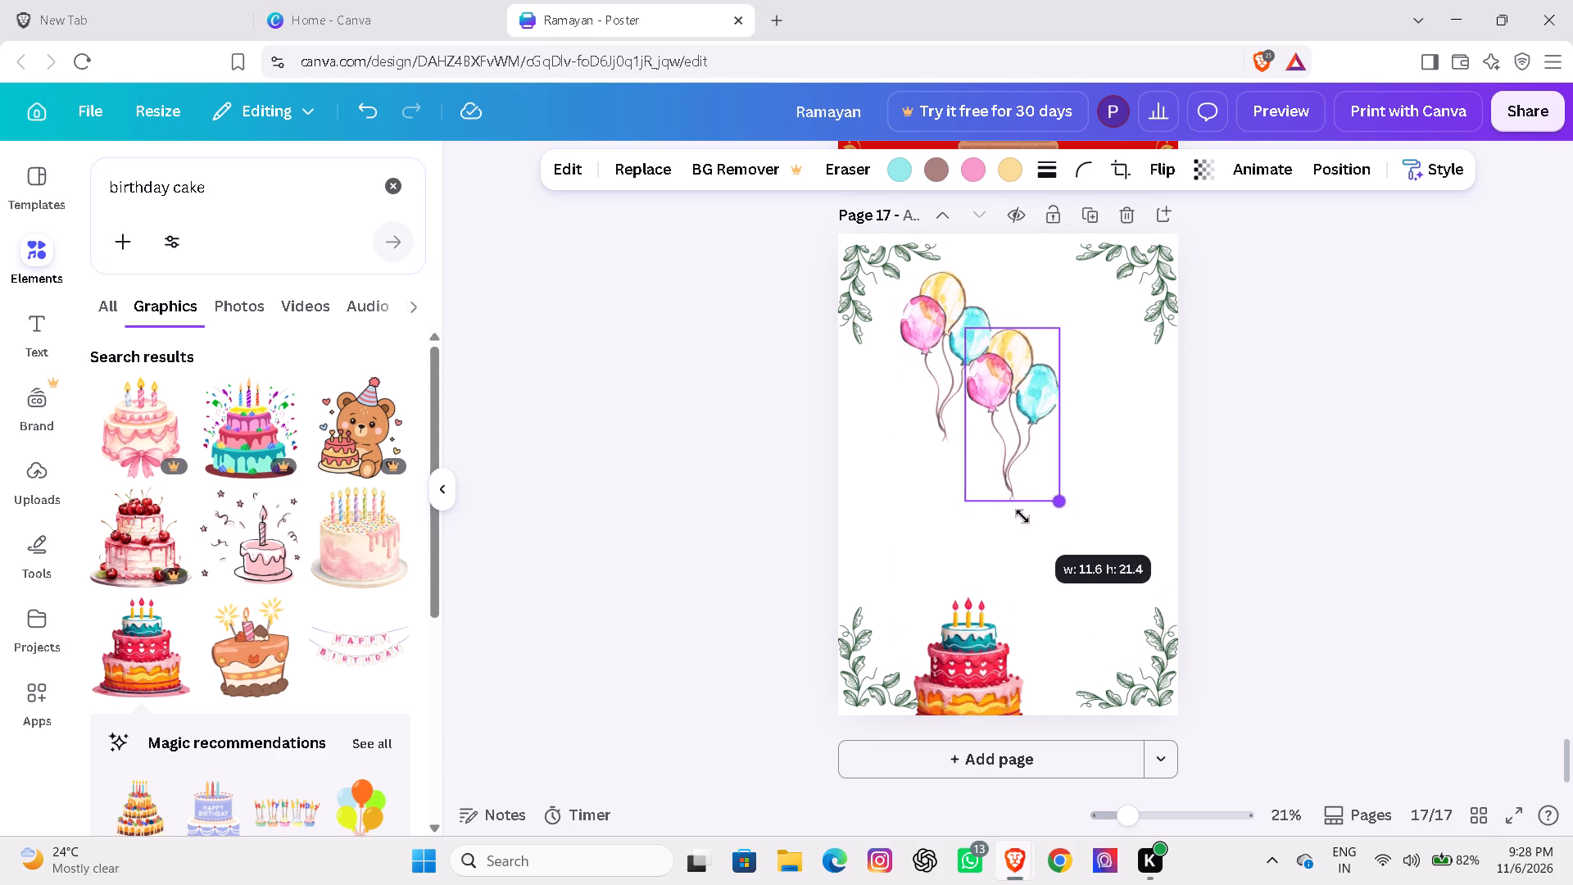
{"action": "left_click_drag", "start_coordinate": [1022, 516], "coordinate": [1022, 515]}
{"action": "left_click_drag", "start_coordinate": [995, 430], "coordinate": [1096, 429]}
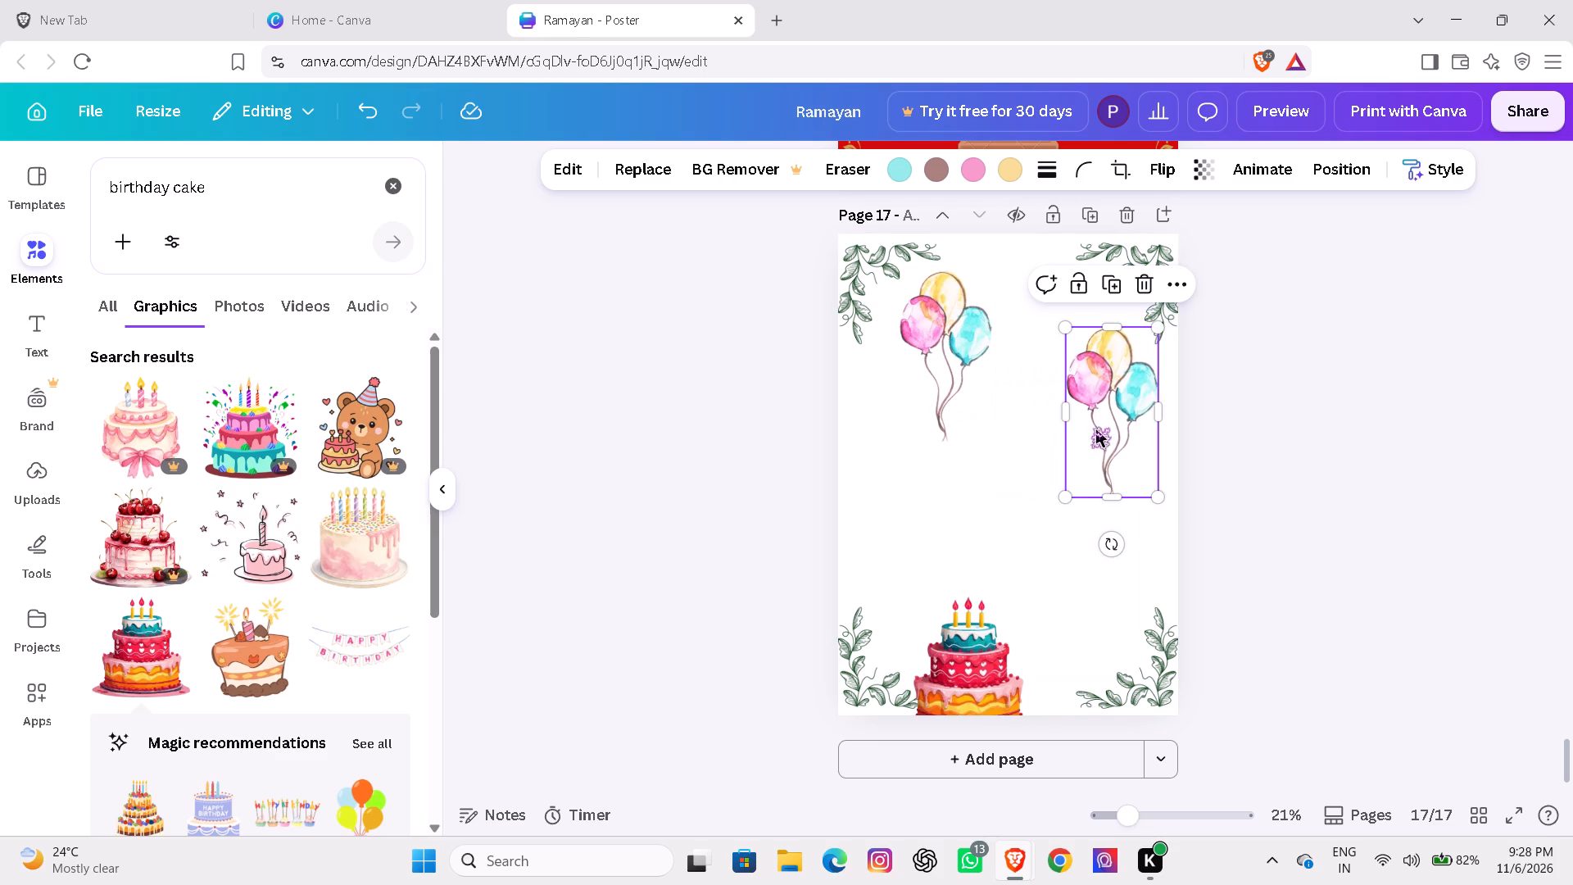
{"action": "left_click_drag", "start_coordinate": [941, 357], "coordinate": [895, 419]}
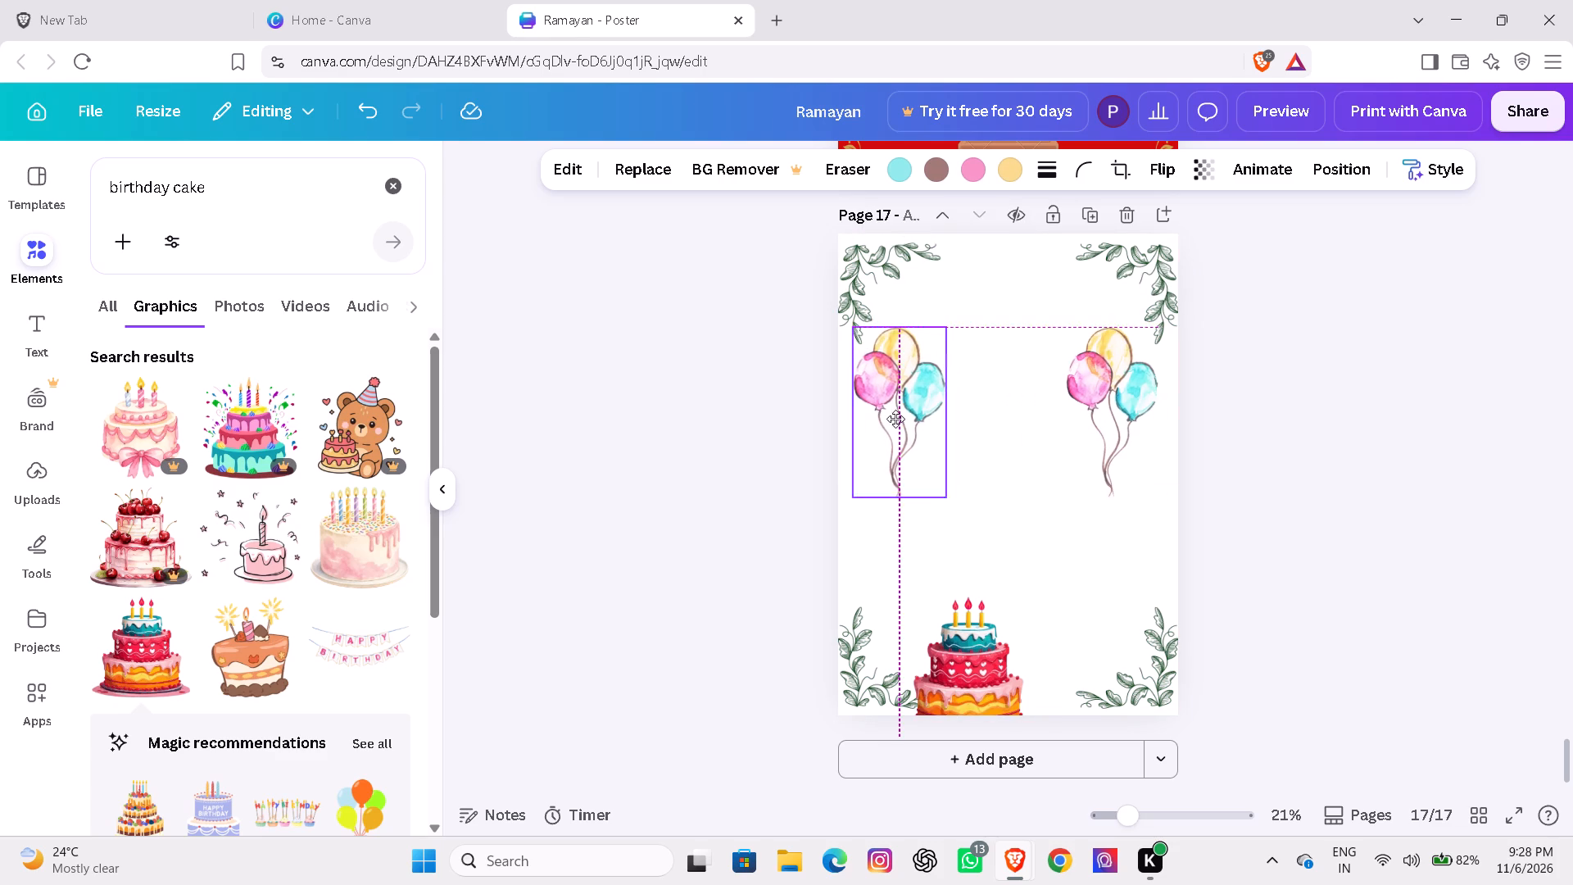
{"action": "left_click_drag", "start_coordinate": [895, 419], "coordinate": [894, 415]}
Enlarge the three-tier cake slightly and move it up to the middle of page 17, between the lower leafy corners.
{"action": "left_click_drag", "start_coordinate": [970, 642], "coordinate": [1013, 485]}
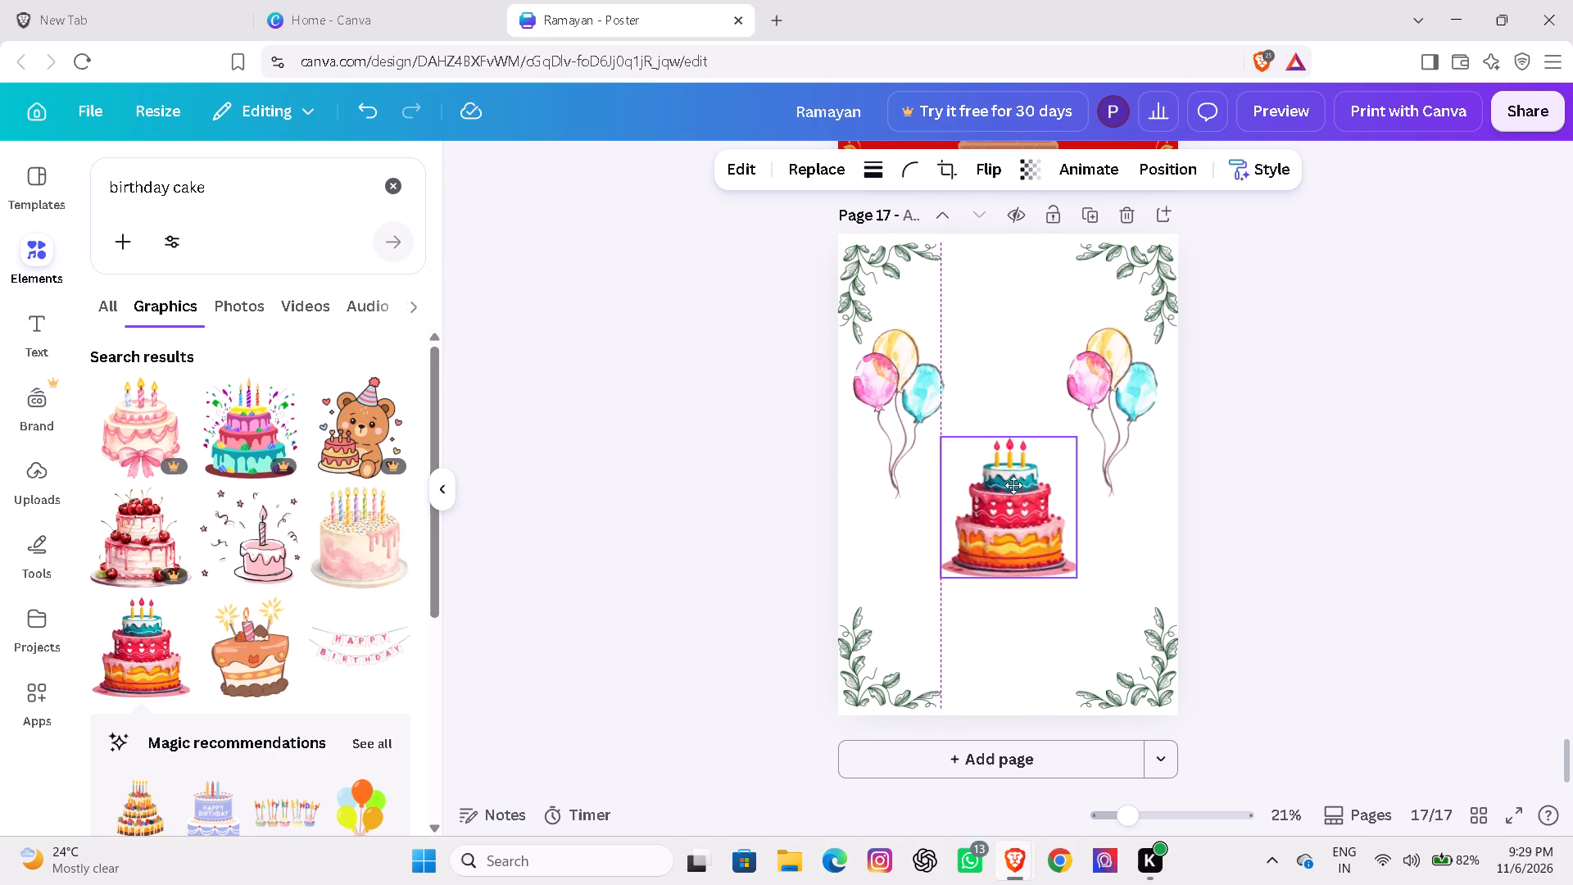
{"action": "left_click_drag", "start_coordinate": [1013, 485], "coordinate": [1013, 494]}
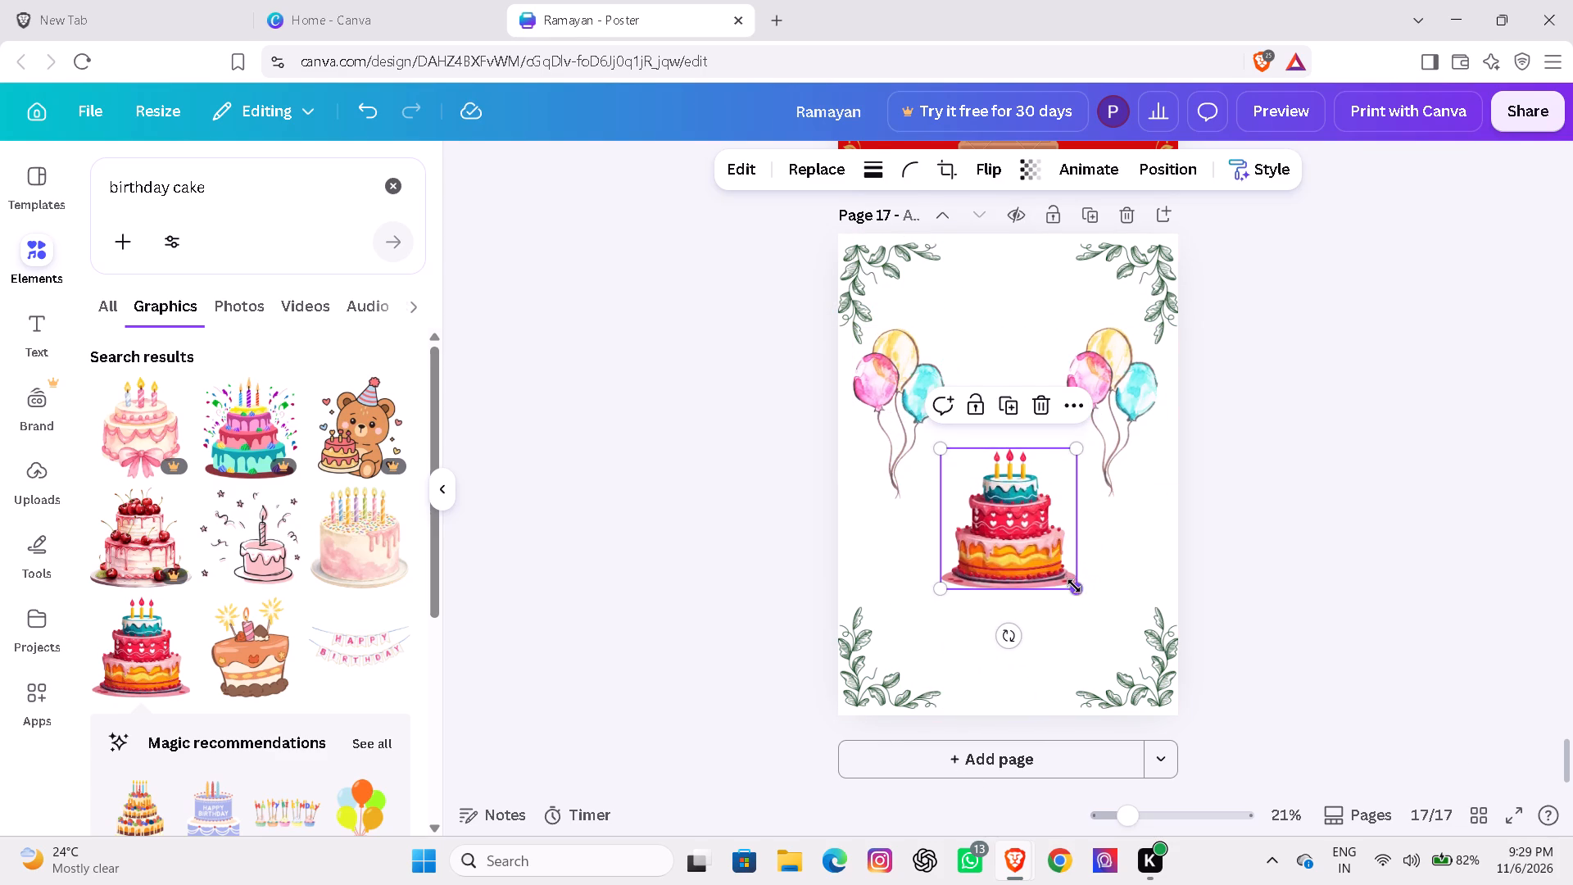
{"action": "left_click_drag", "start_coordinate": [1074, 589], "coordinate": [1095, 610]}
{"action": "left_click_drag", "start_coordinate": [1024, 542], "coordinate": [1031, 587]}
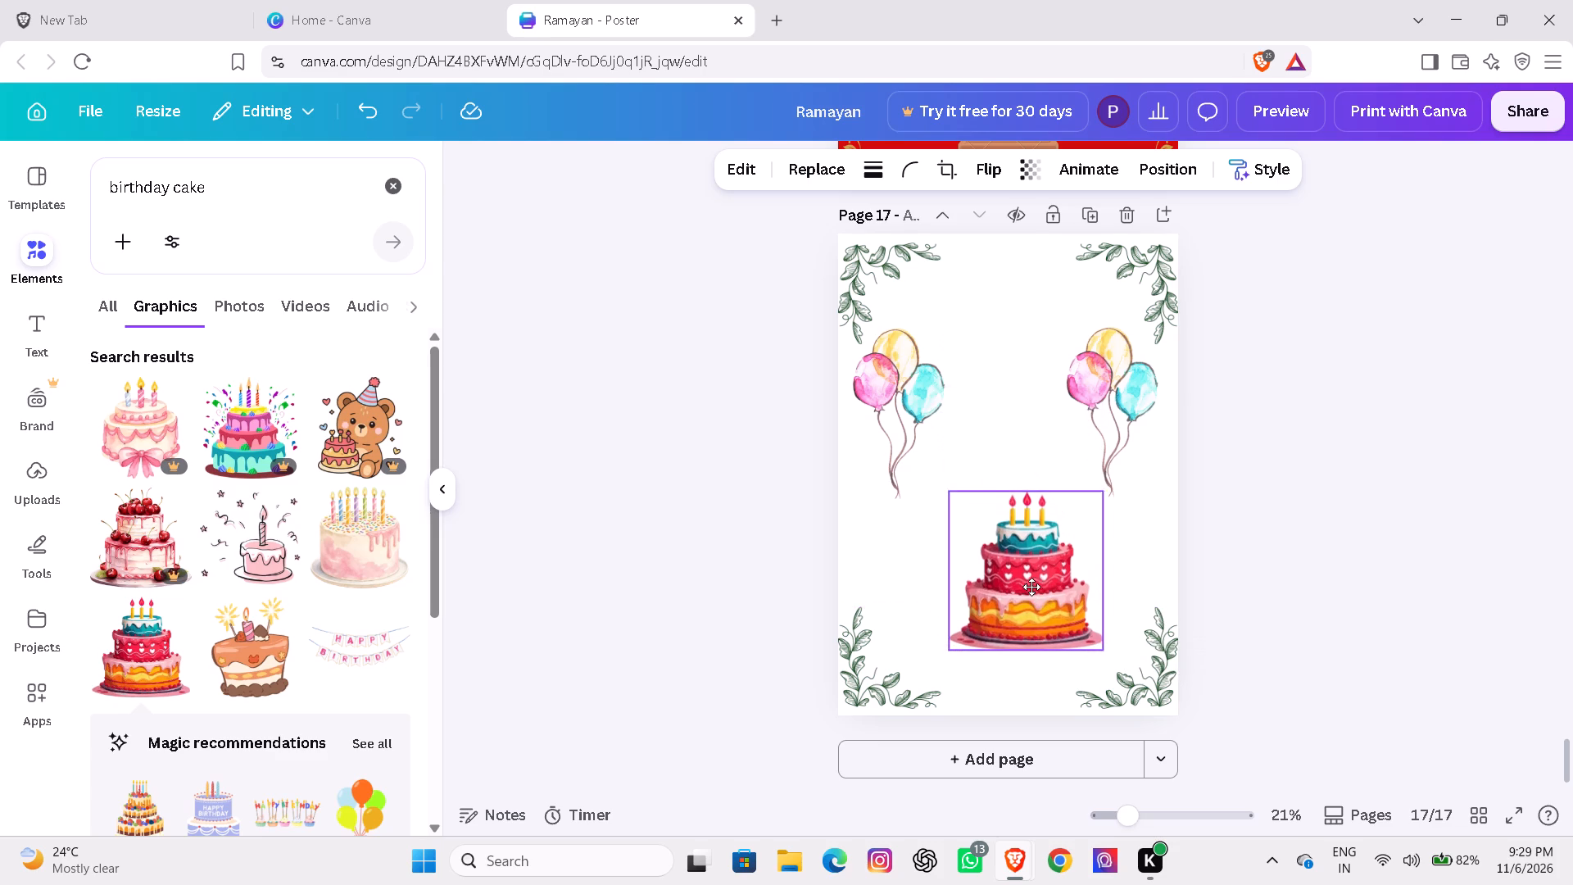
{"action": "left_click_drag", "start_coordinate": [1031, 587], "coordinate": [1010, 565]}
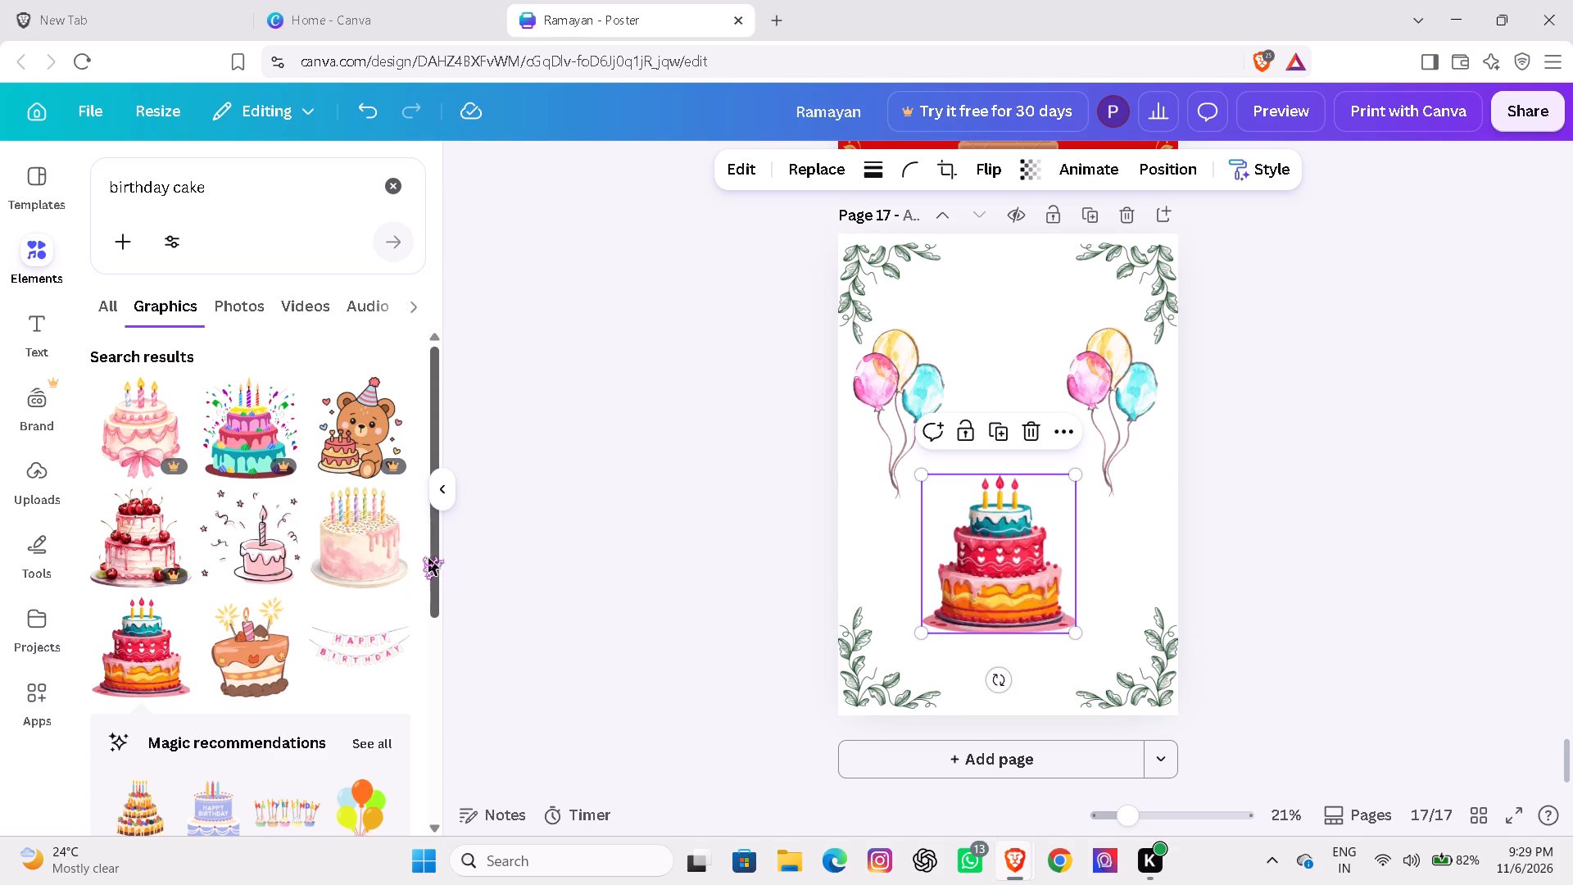
Replace the three-tier cake on page 17 with the pink watercolour drip cake topped with sprinkles and colourful candles.
{"action": "left_click", "coordinate": [386, 543]}
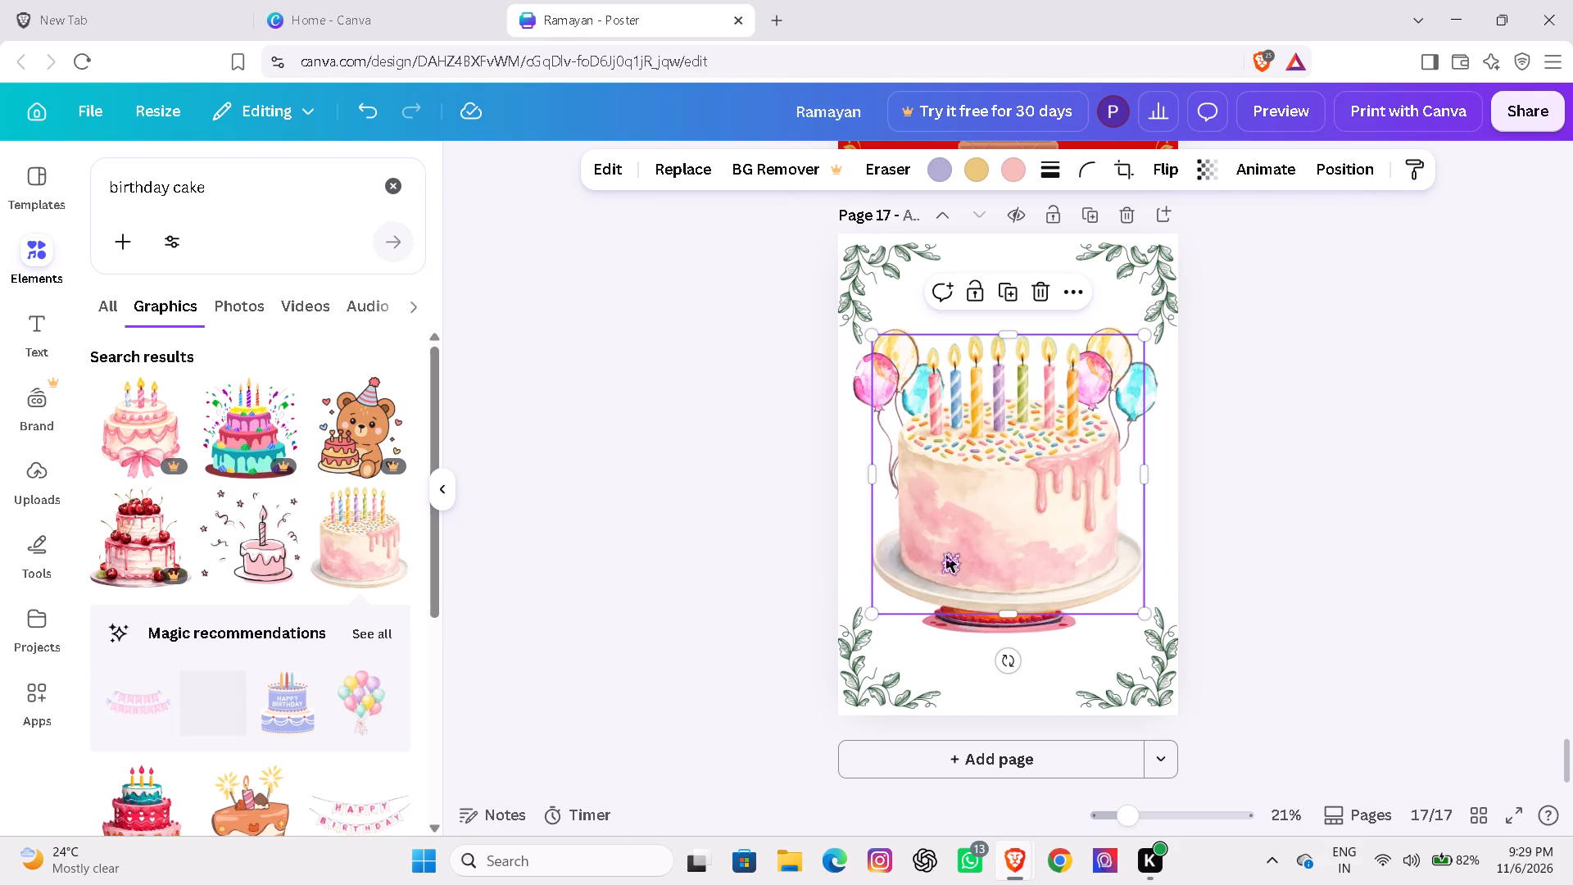
{"action": "left_click_drag", "start_coordinate": [946, 554], "coordinate": [937, 456]}
{"action": "left_click", "coordinate": [935, 596]}
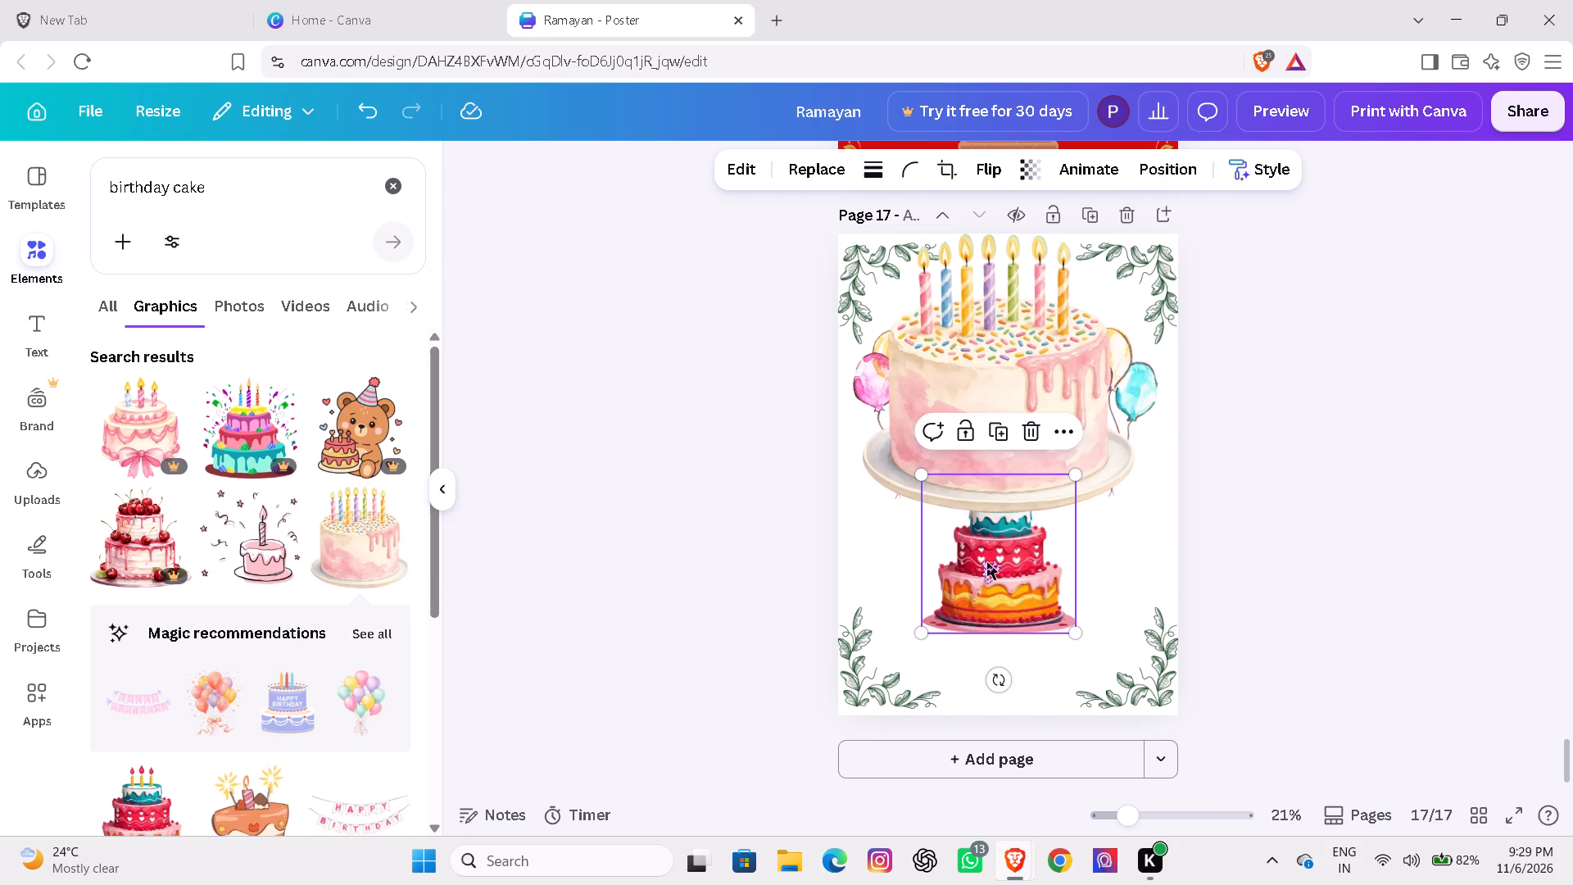
{"action": "left_click", "coordinate": [1031, 430]}
Shrink the pink drip cake to about two-thirds of the page width and centre it in page 17's lower half.
{"action": "left_click_drag", "start_coordinate": [1014, 424], "coordinate": [1018, 573]}
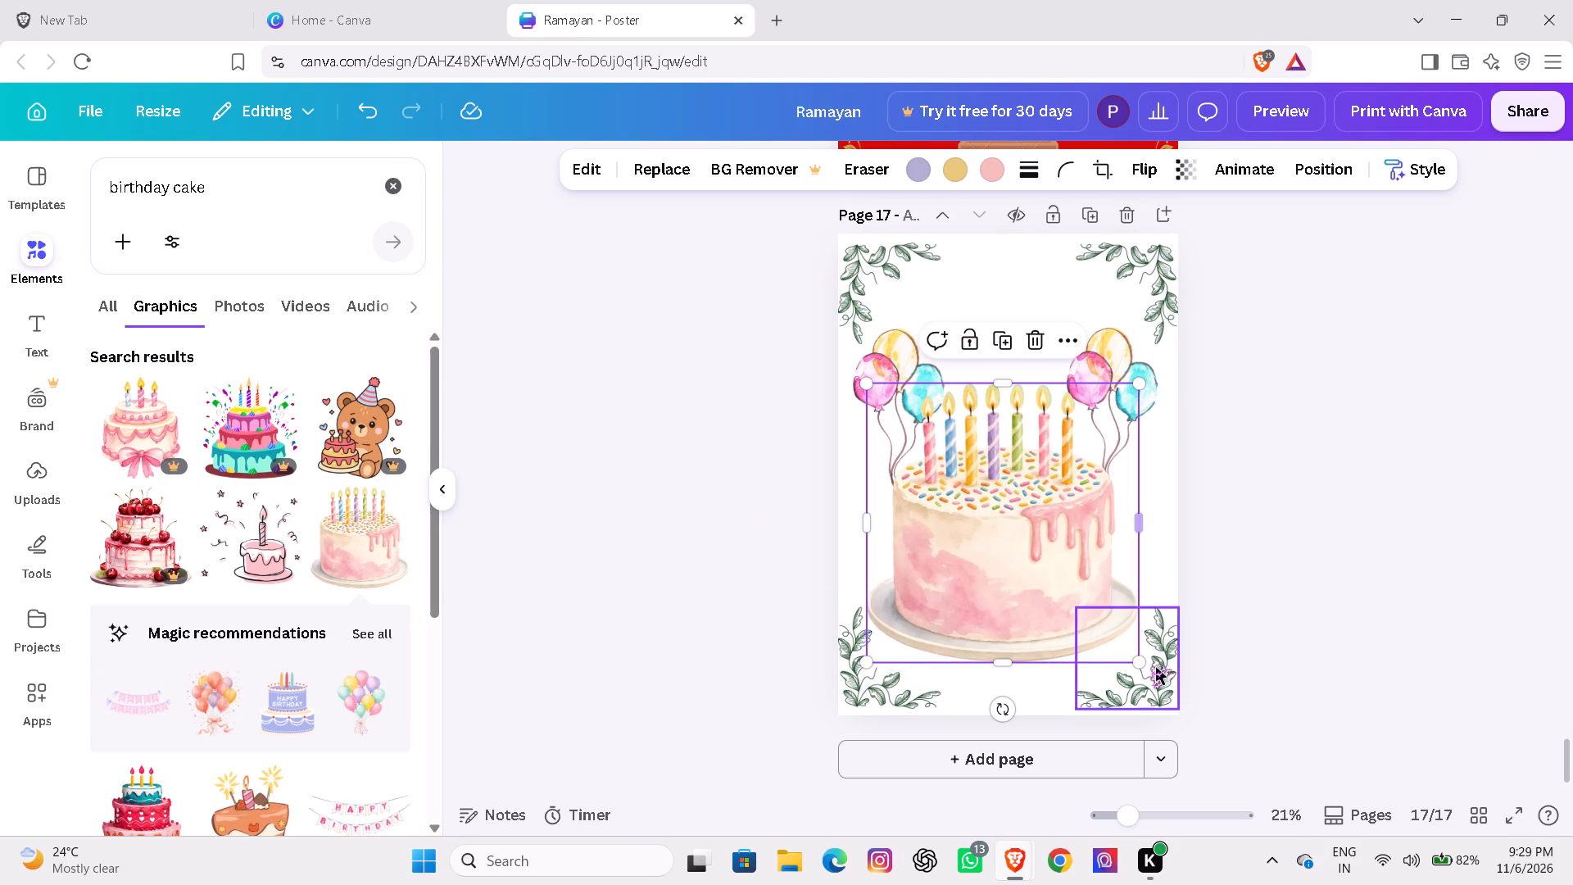
{"action": "left_click_drag", "start_coordinate": [1140, 665], "coordinate": [1085, 627]}
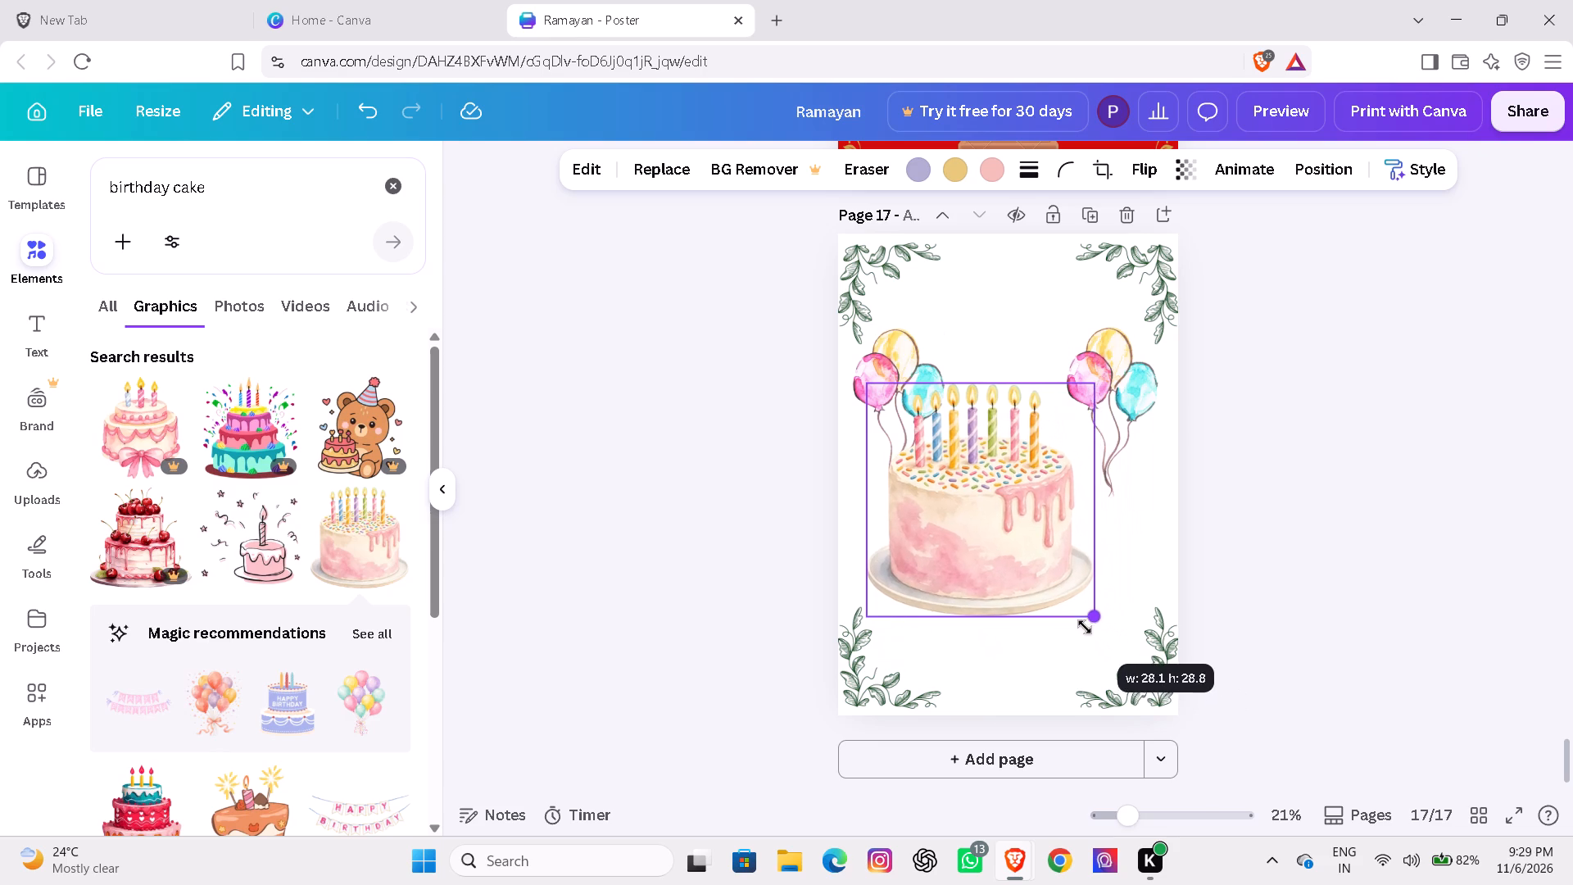
{"action": "left_click_drag", "start_coordinate": [1085, 627], "coordinate": [1078, 619]}
{"action": "left_click_drag", "start_coordinate": [970, 540], "coordinate": [994, 574]}
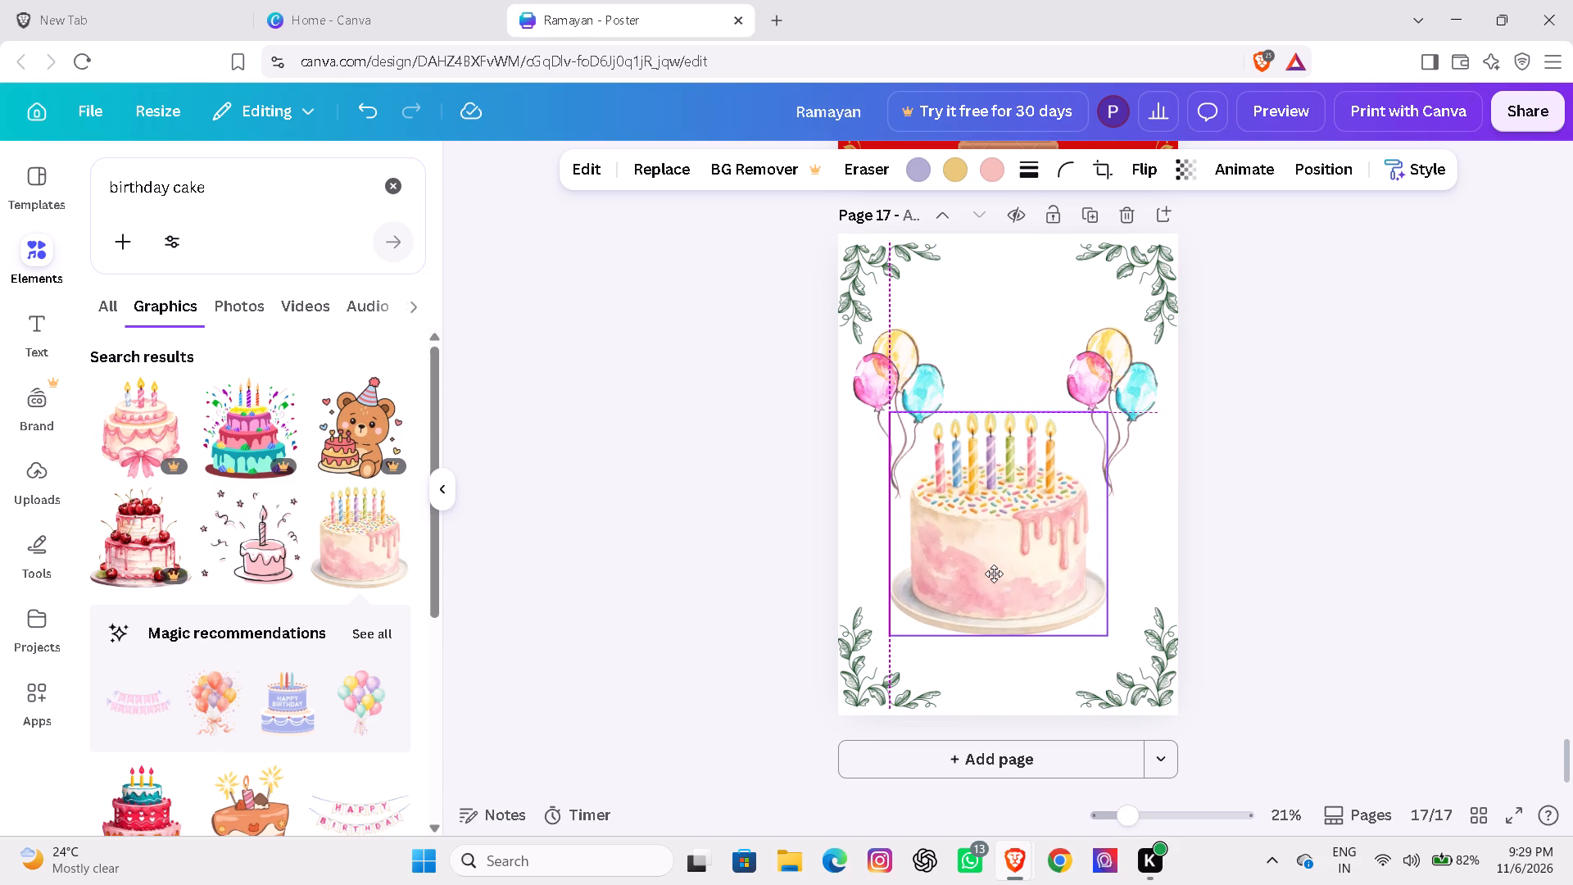
{"action": "left_click_drag", "start_coordinate": [994, 574], "coordinate": [1000, 595]}
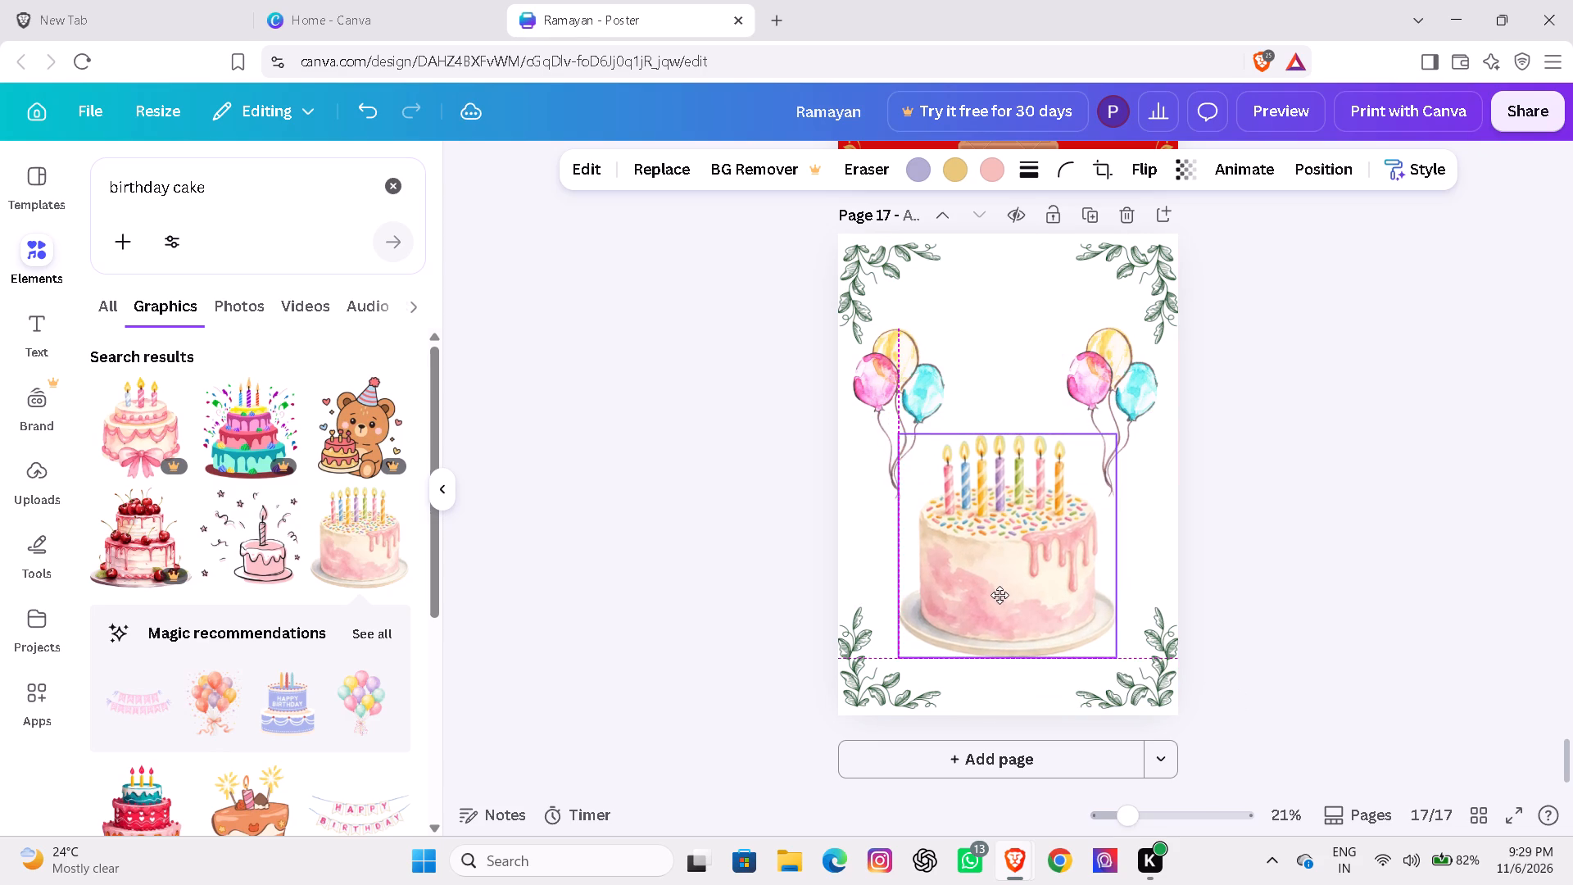
{"action": "left_click_drag", "start_coordinate": [1000, 595], "coordinate": [996, 601]}
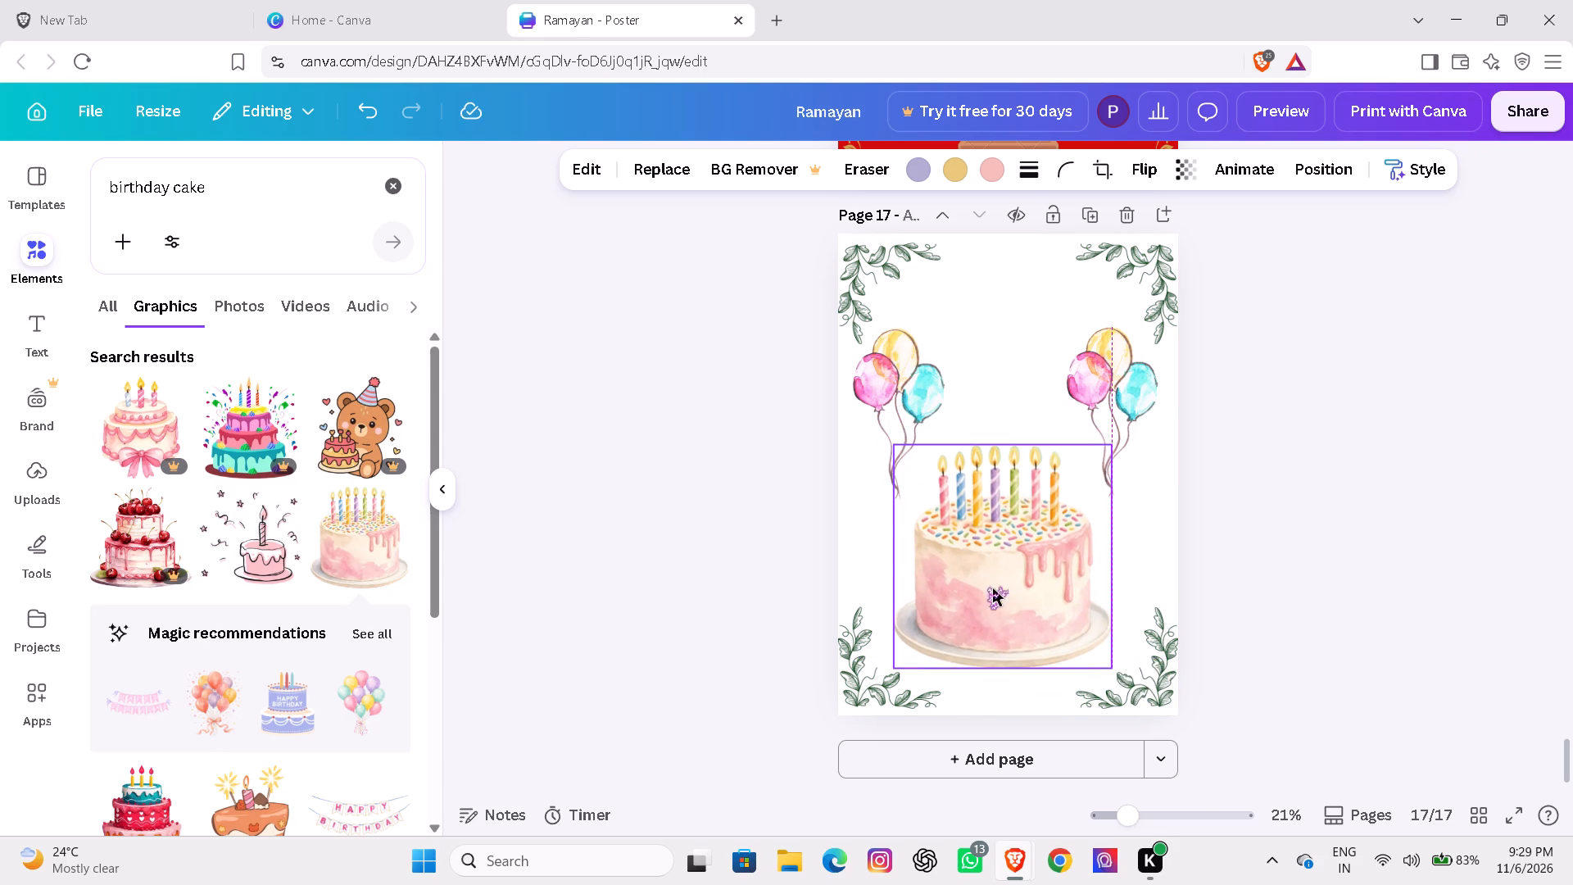
Lower both balloon bunches to matching heights against page 17's side edges, flanking the cake candles, and enlarge the left bunch slightly.
{"action": "left_click", "coordinate": [881, 423]}
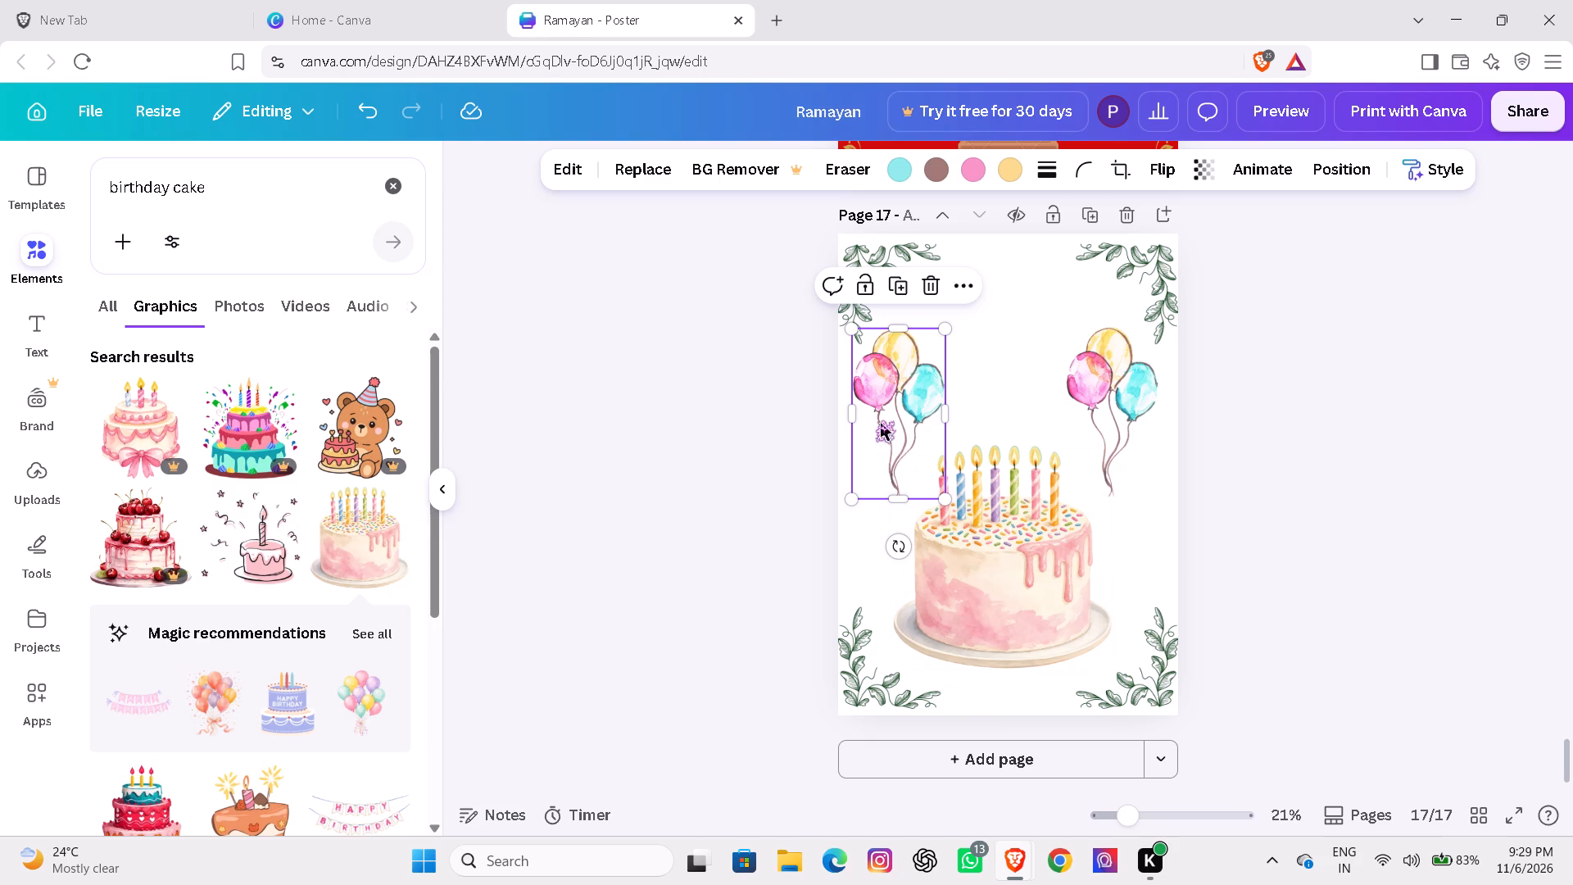
{"action": "left_click_drag", "start_coordinate": [881, 431], "coordinate": [881, 446]}
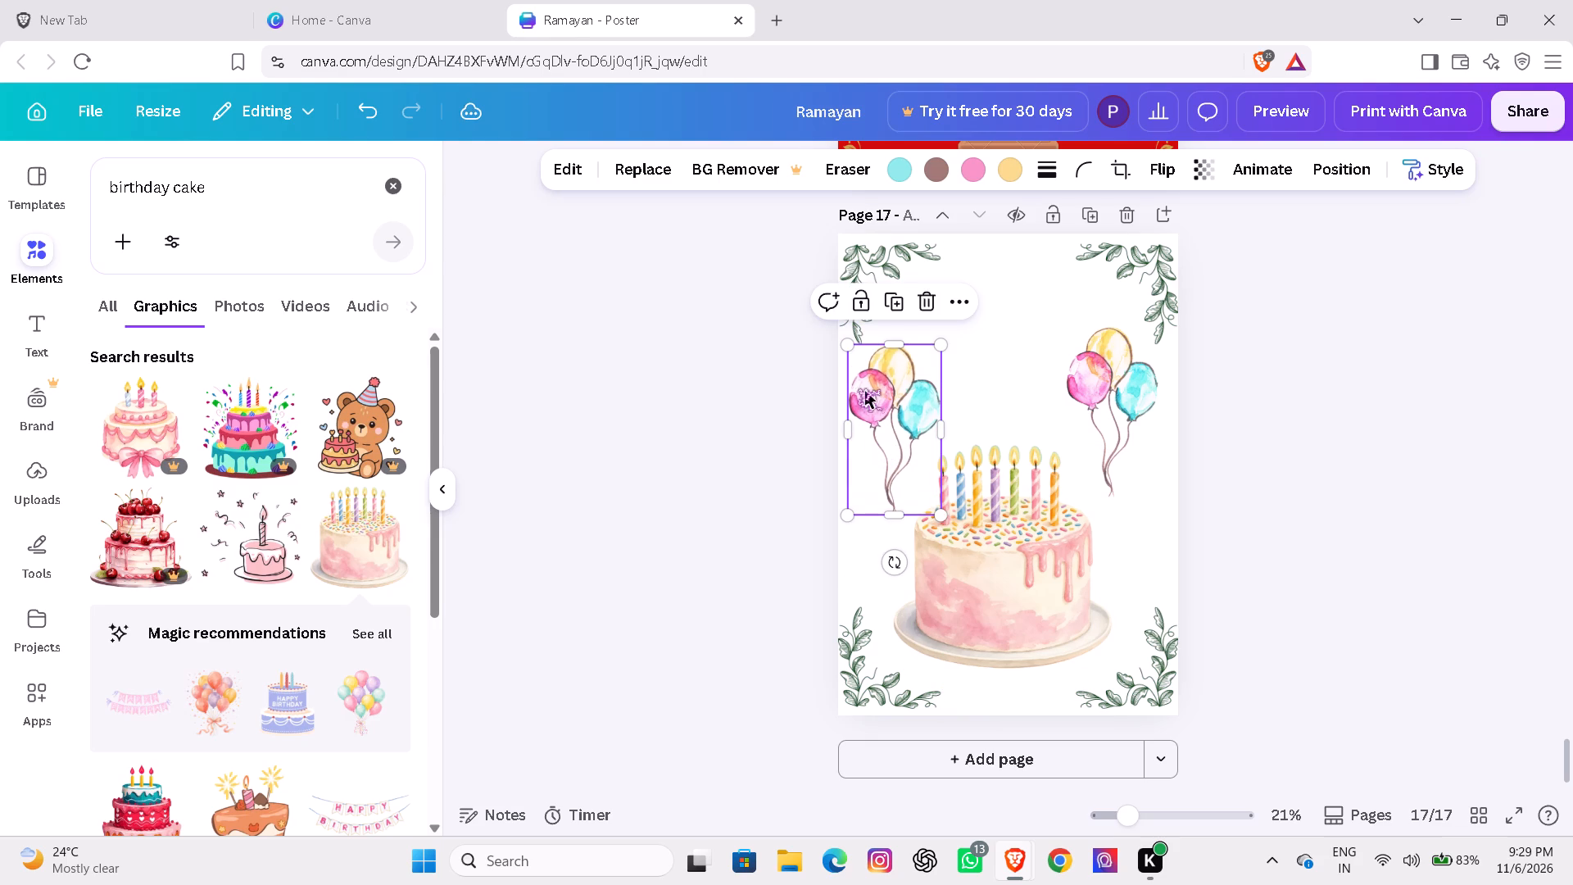
{"action": "left_click", "coordinate": [849, 352]}
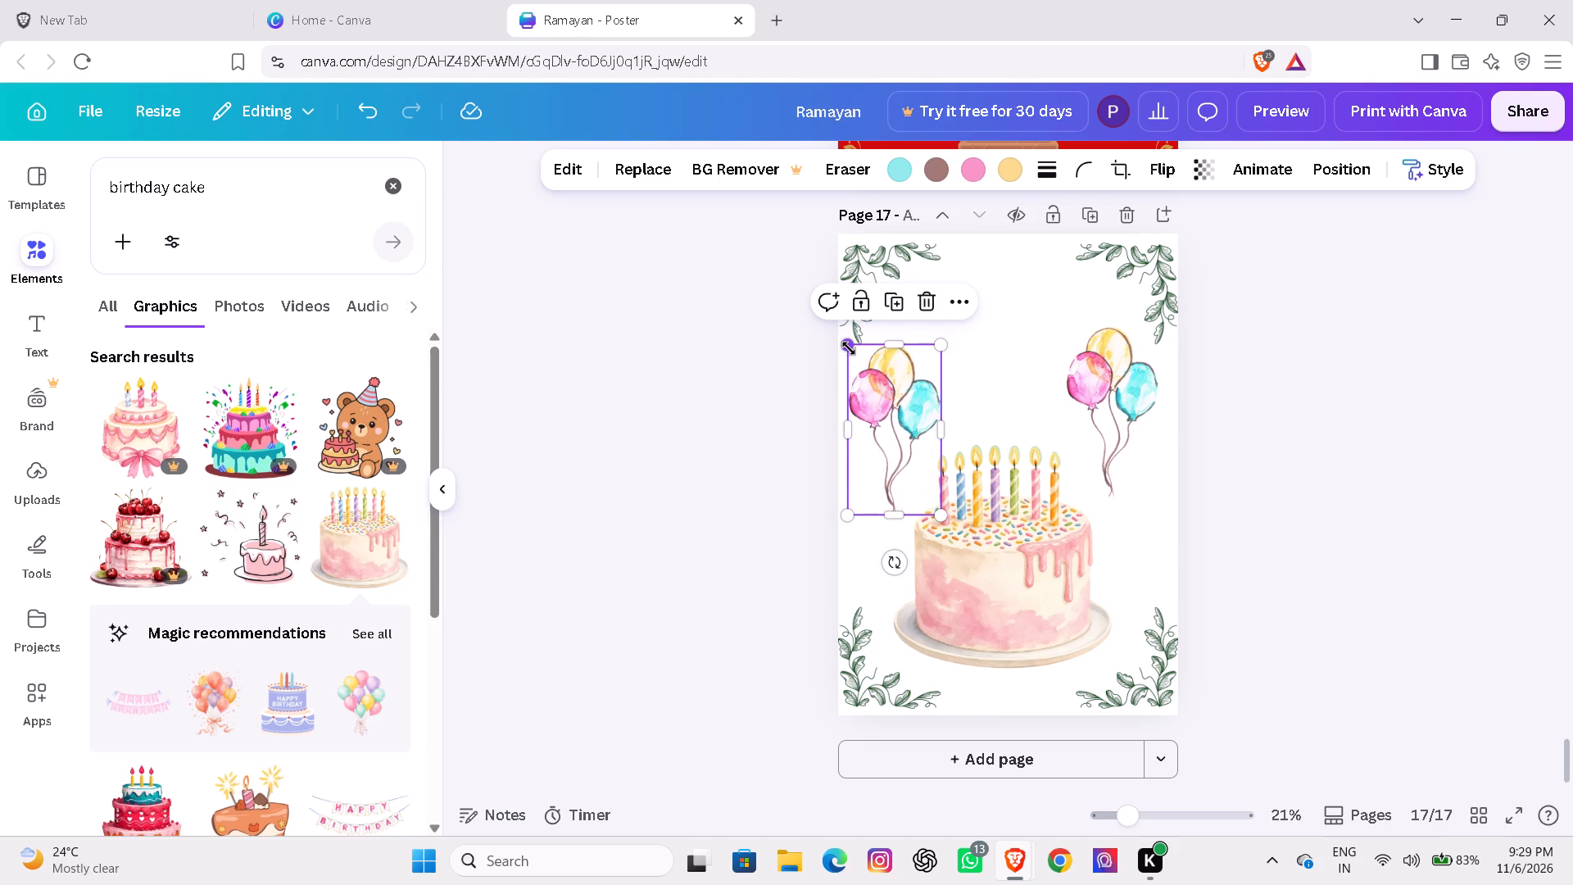
{"action": "left_click", "coordinate": [849, 348]}
{"action": "left_click_drag", "start_coordinate": [877, 397], "coordinate": [870, 442]}
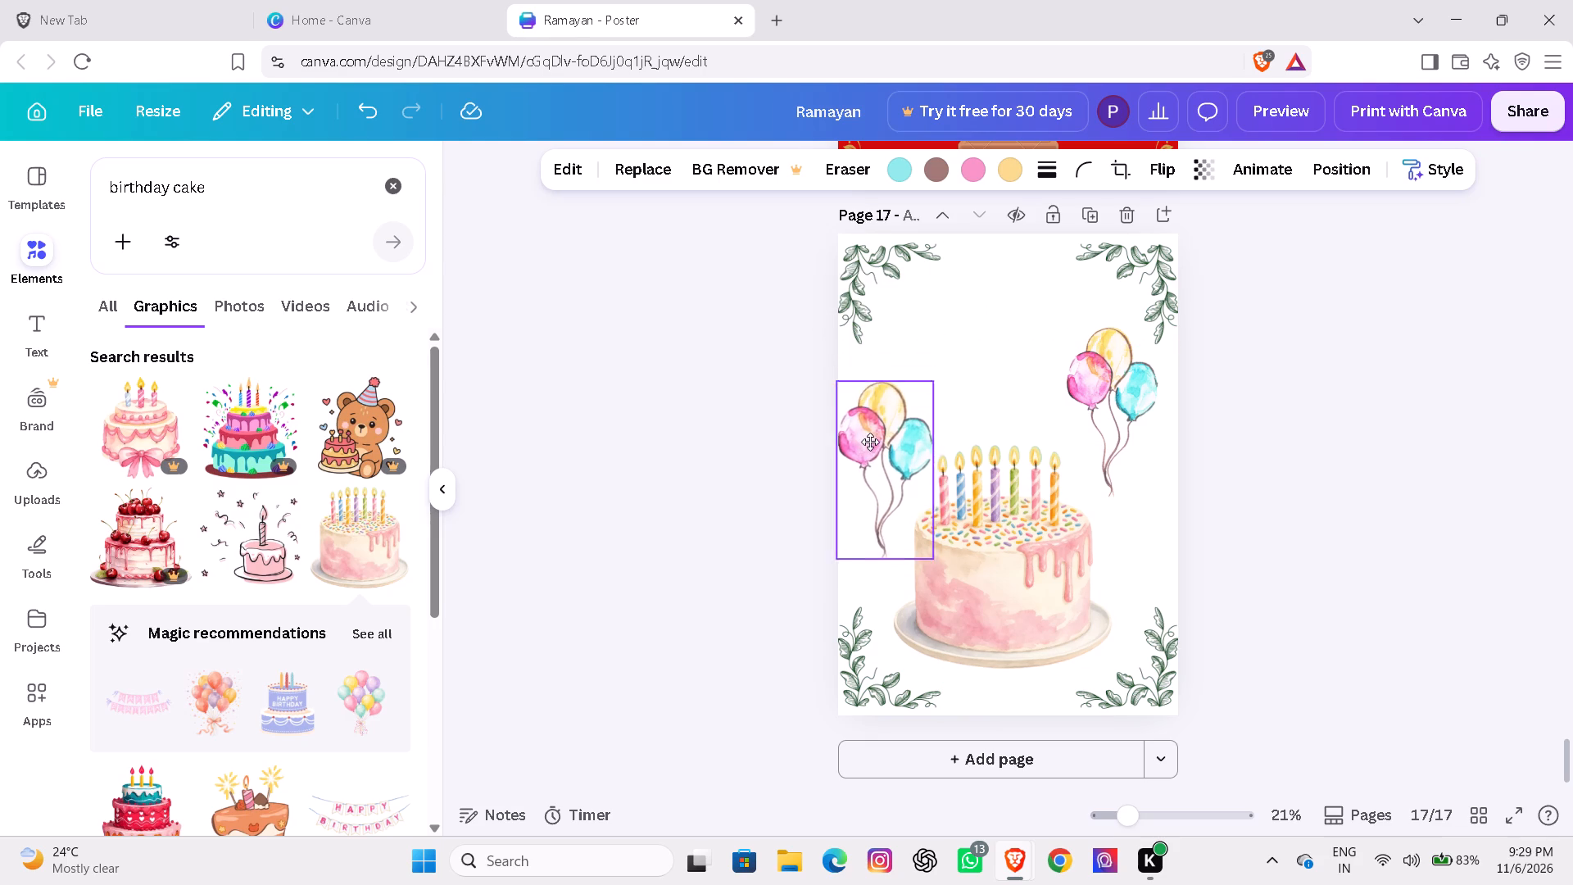
{"action": "left_click_drag", "start_coordinate": [870, 442], "coordinate": [868, 411]}
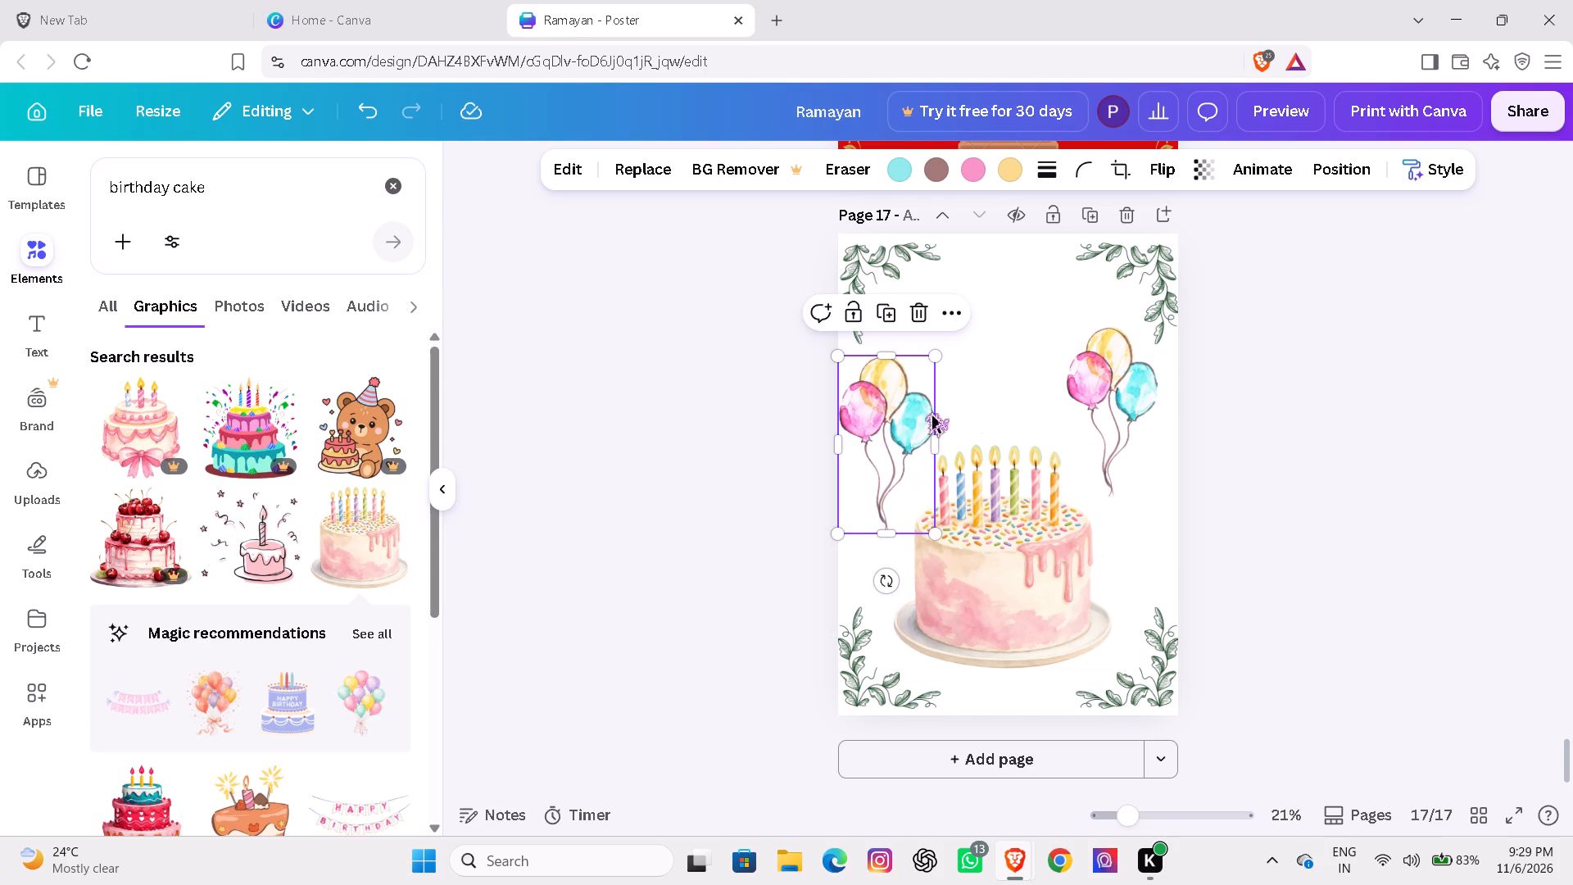
{"action": "left_click", "coordinate": [1116, 408]}
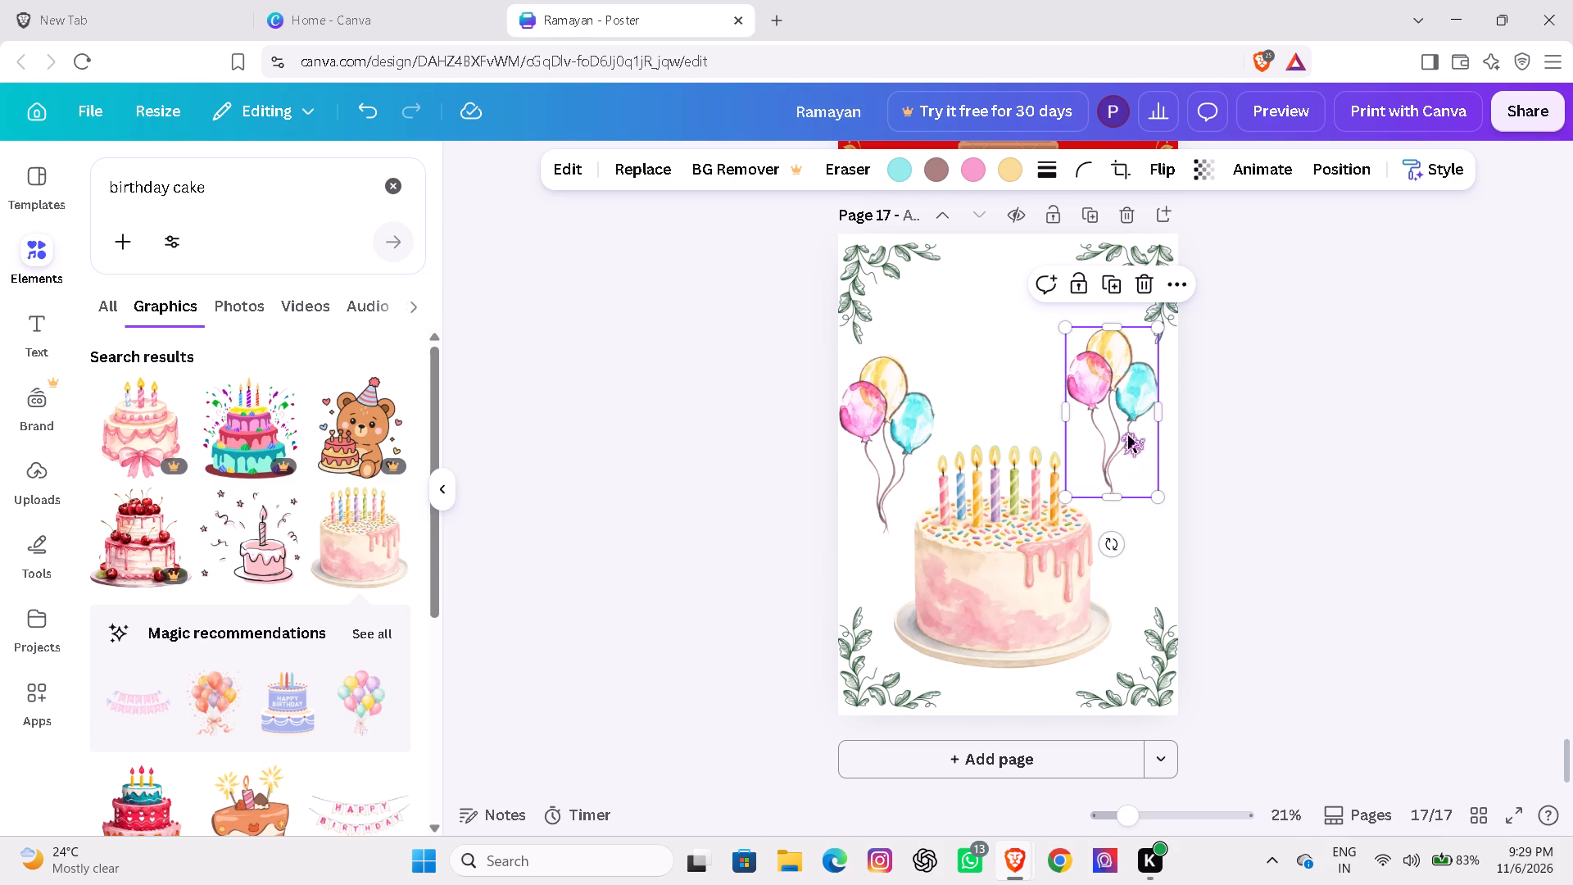
{"action": "left_click_drag", "start_coordinate": [1124, 432], "coordinate": [1146, 464]}
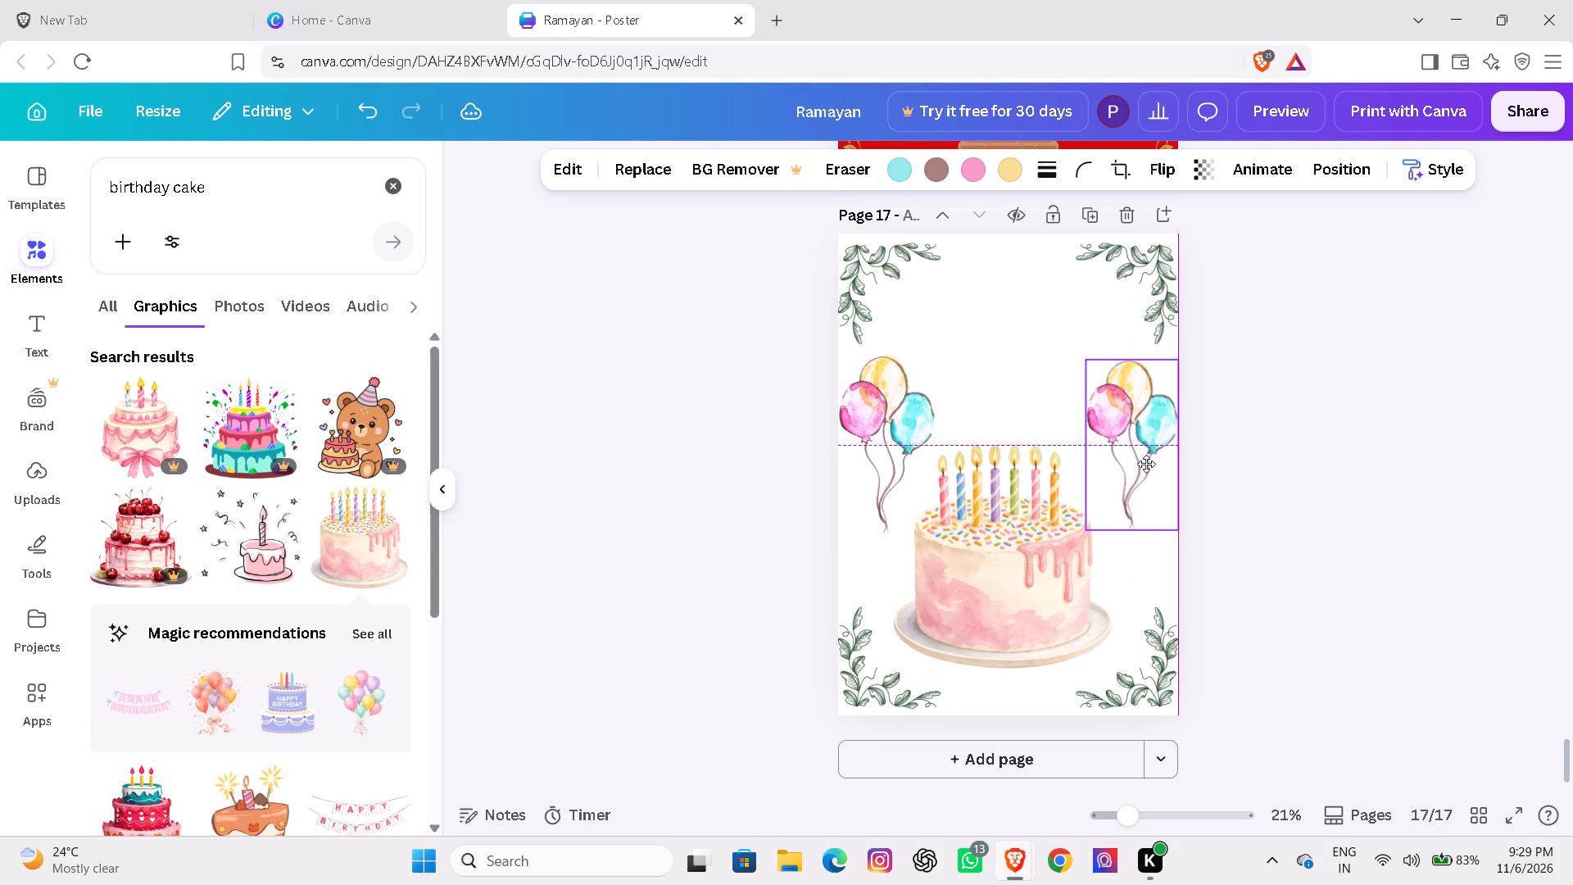
{"action": "left_click_drag", "start_coordinate": [1146, 464], "coordinate": [1148, 473]}
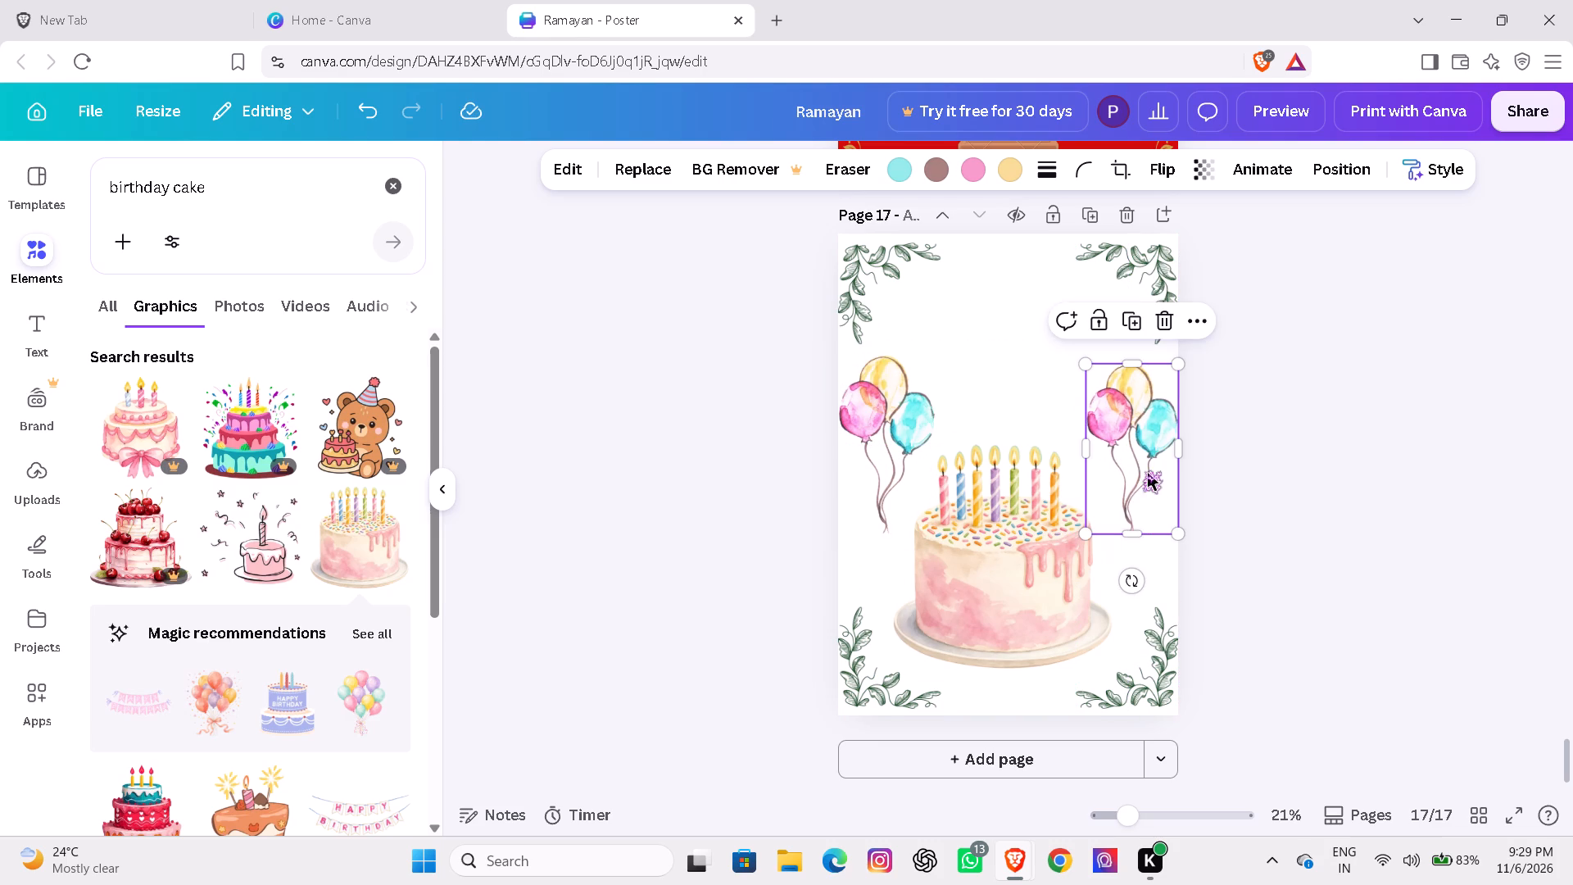
{"action": "left_click", "coordinate": [1040, 683]}
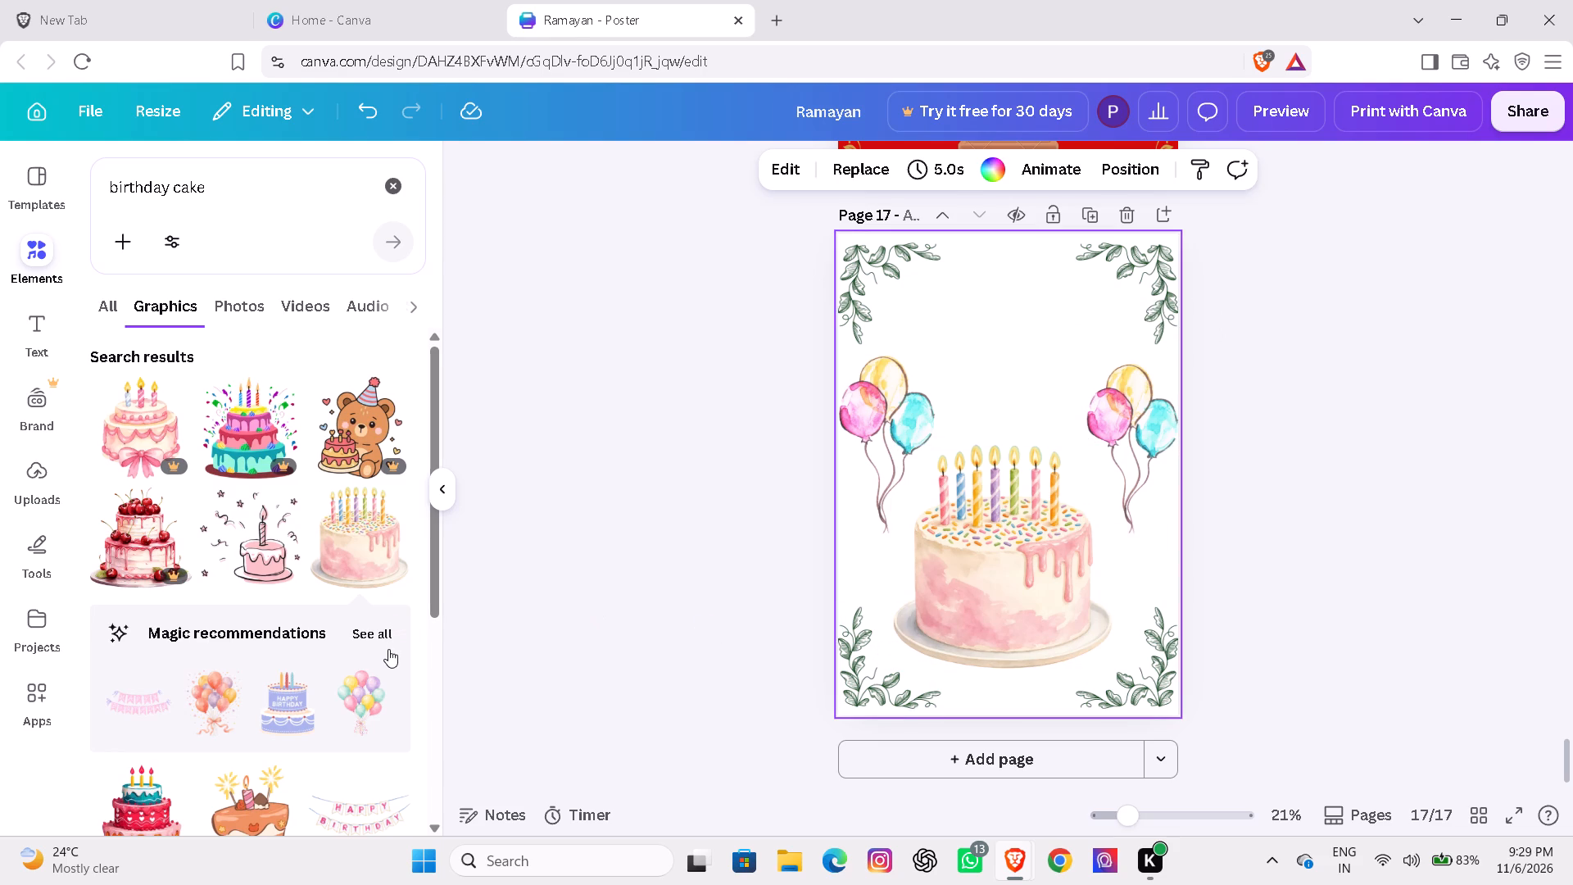
{"action": "left_click", "coordinate": [593, 511]}
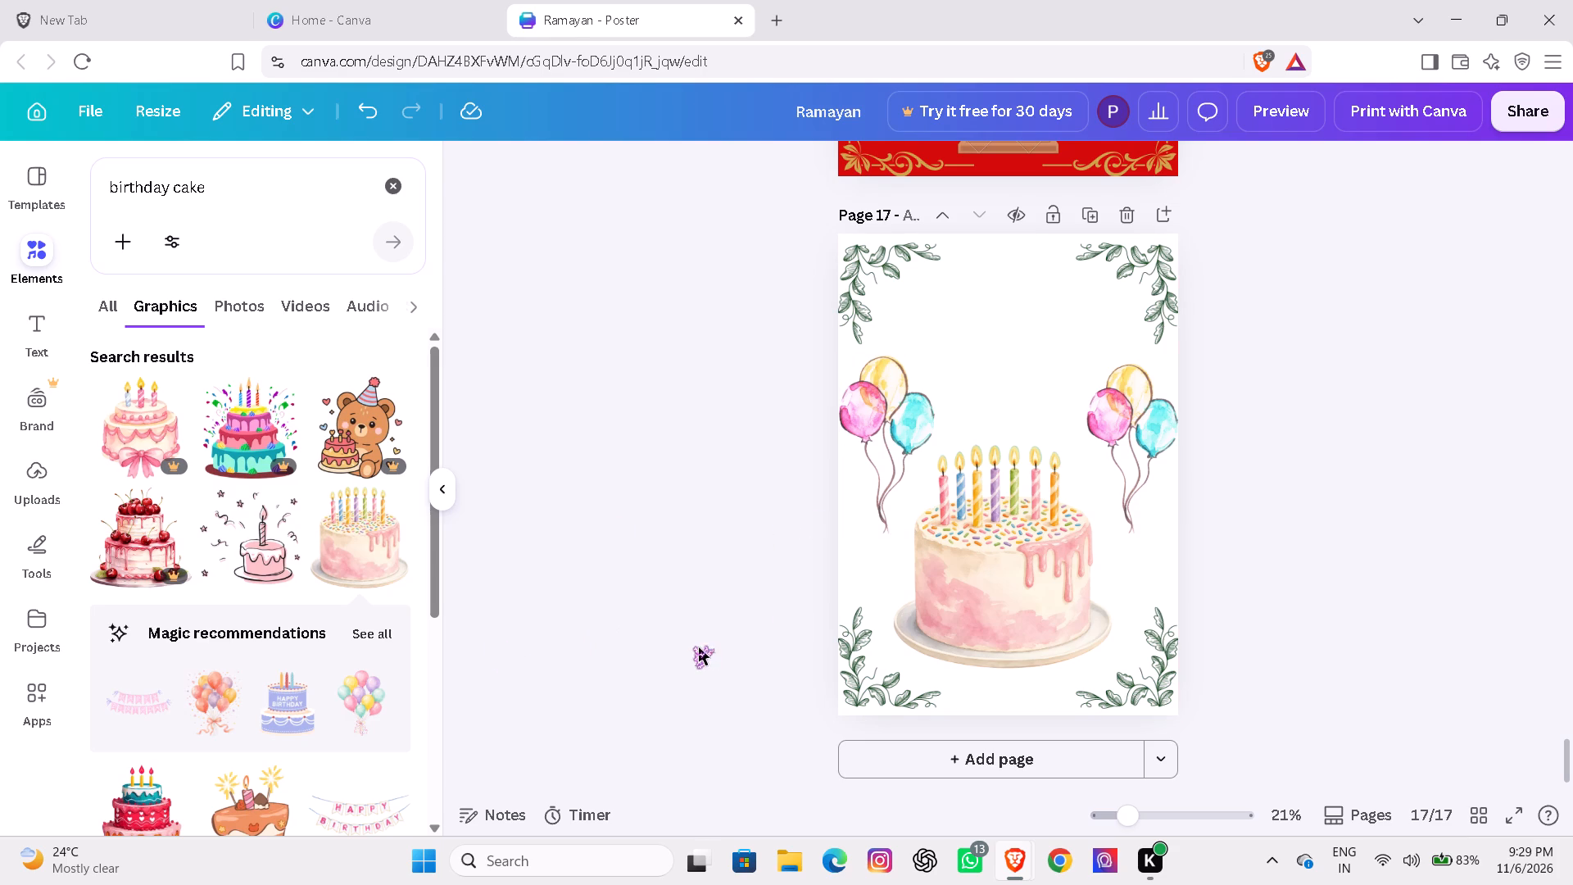
Search the element graphics for "happy birthday" in place of the birthday cake search.
{"action": "left_click_drag", "start_coordinate": [432, 596], "coordinate": [437, 642]}
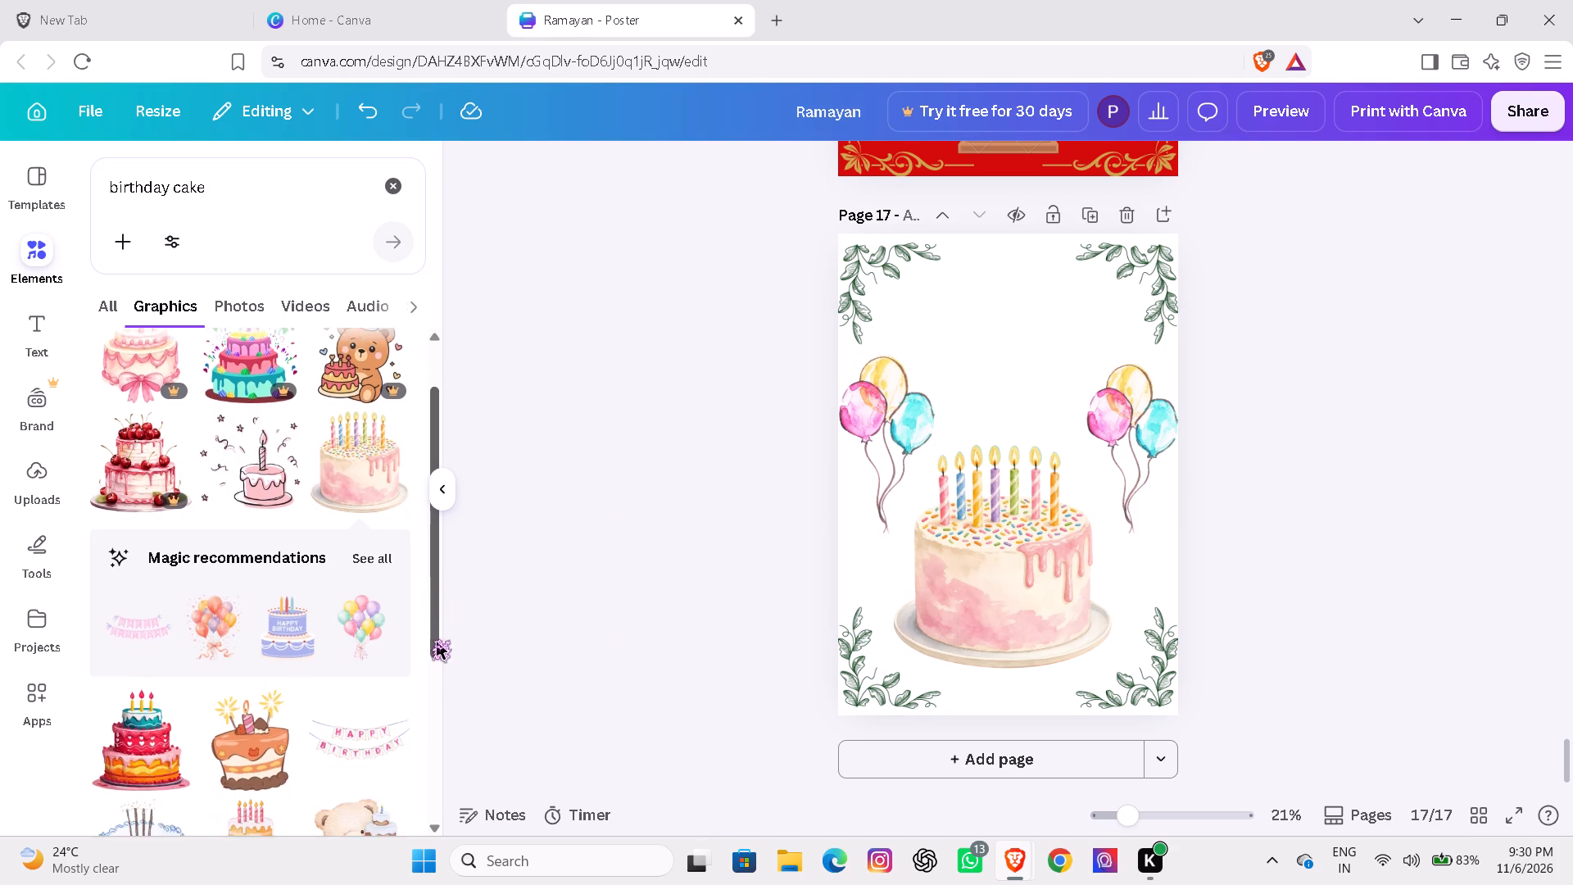
{"action": "left_click_drag", "start_coordinate": [437, 642], "coordinate": [450, 571]}
{"action": "left_click", "coordinate": [249, 204]}
{"action": "left_click", "coordinate": [223, 178]}
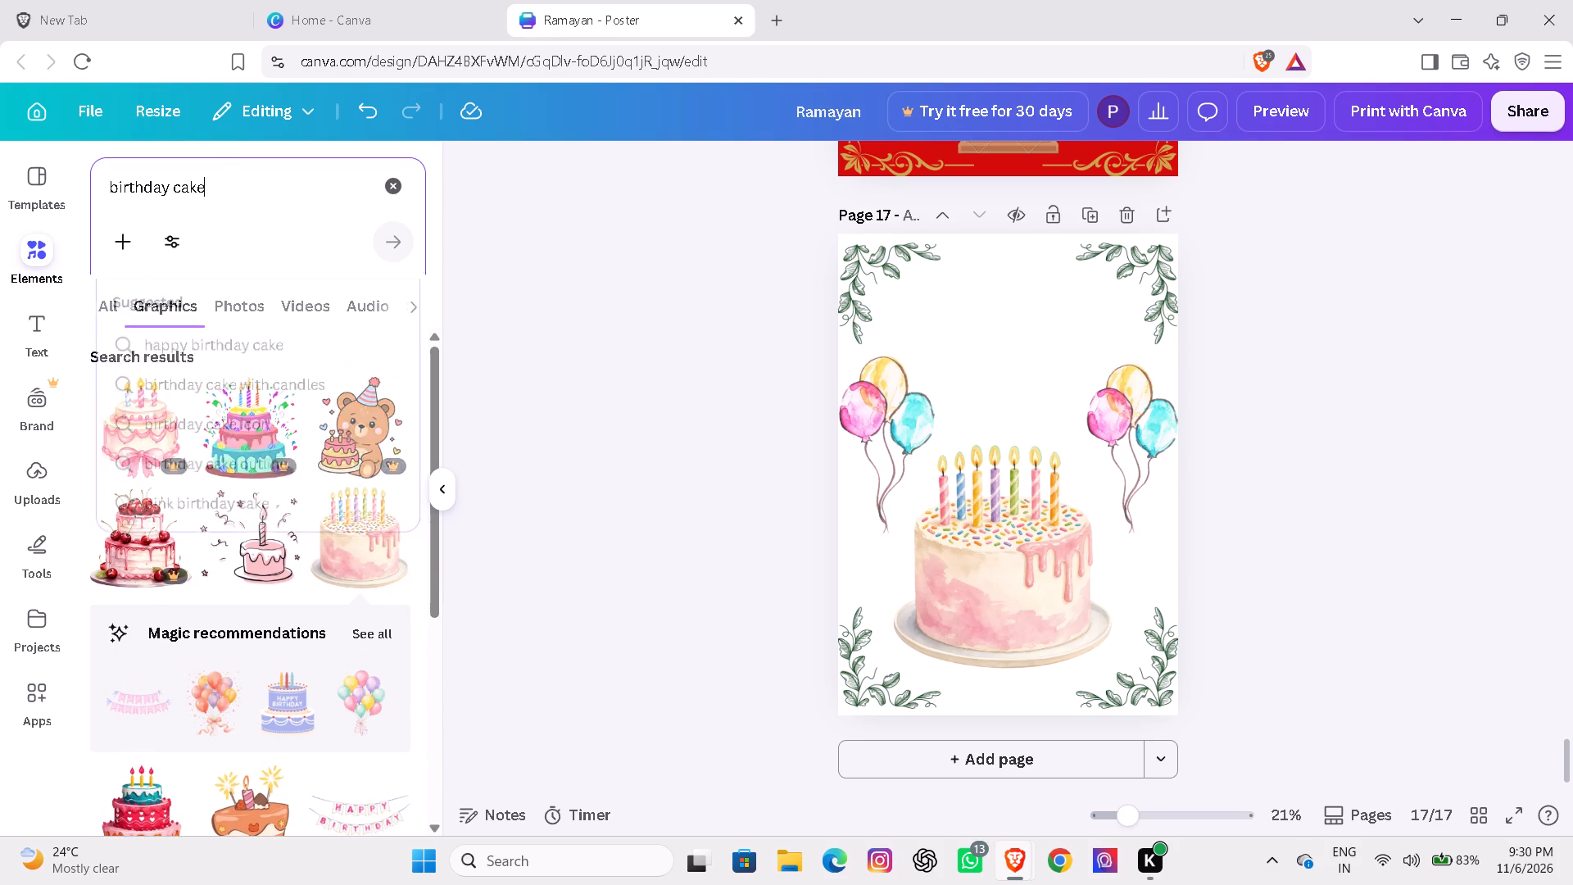
{"action": "key", "text": "BackSpace"}
{"action": "key", "text": "BackSpace"}
{"action": "key", "text": "BackSpace"}
{"action": "key", "text": "BackSpace"}
{"action": "key", "text": "BackSpace"}
{"action": "key", "text": "BackSpace"}
{"action": "key", "text": "BackSpace"}
{"action": "key", "text": "BackSpace"}
{"action": "key", "text": "BackSpace"}
{"action": "key", "text": "BackSpace"}
{"action": "key", "text": "BackSpace"}
{"action": "key", "text": "BackSpace"}
{"action": "key", "text": "BackSpace"}
{"action": "key", "text": "BackSpace"}
{"action": "key", "text": "BackSpace"}
{"action": "key", "text": "BackSpace"}
{"action": "key", "text": "BackSpace"}
{"action": "key", "text": "BackSpace"}
{"action": "key", "text": "BackSpace"}
{"action": "key", "text": "BackSpace"}
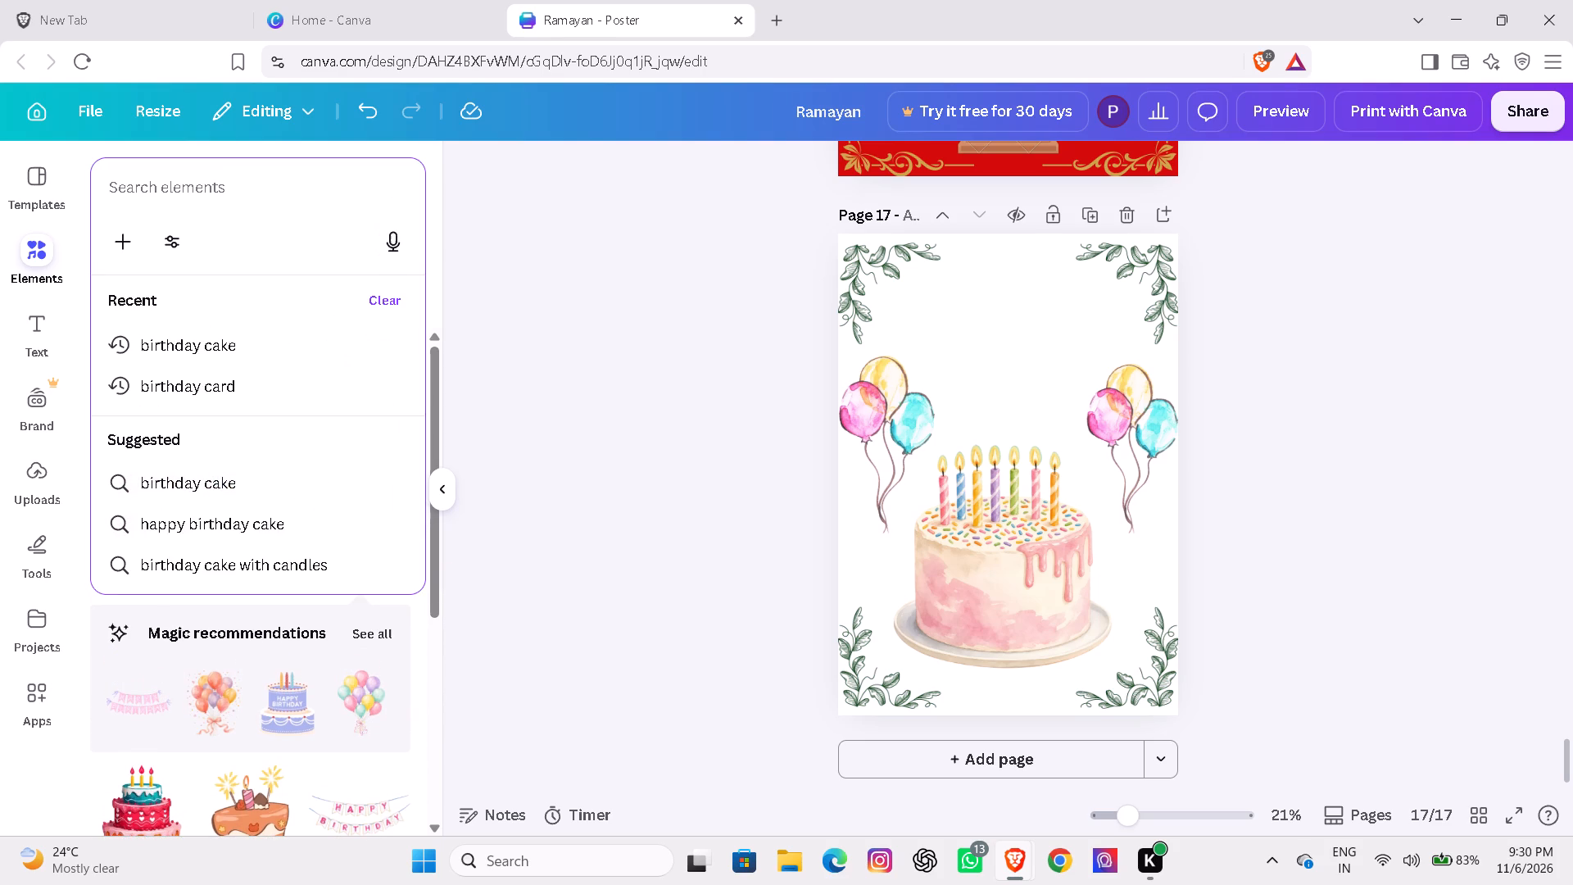
{"action": "type", "text": "happy birth"}
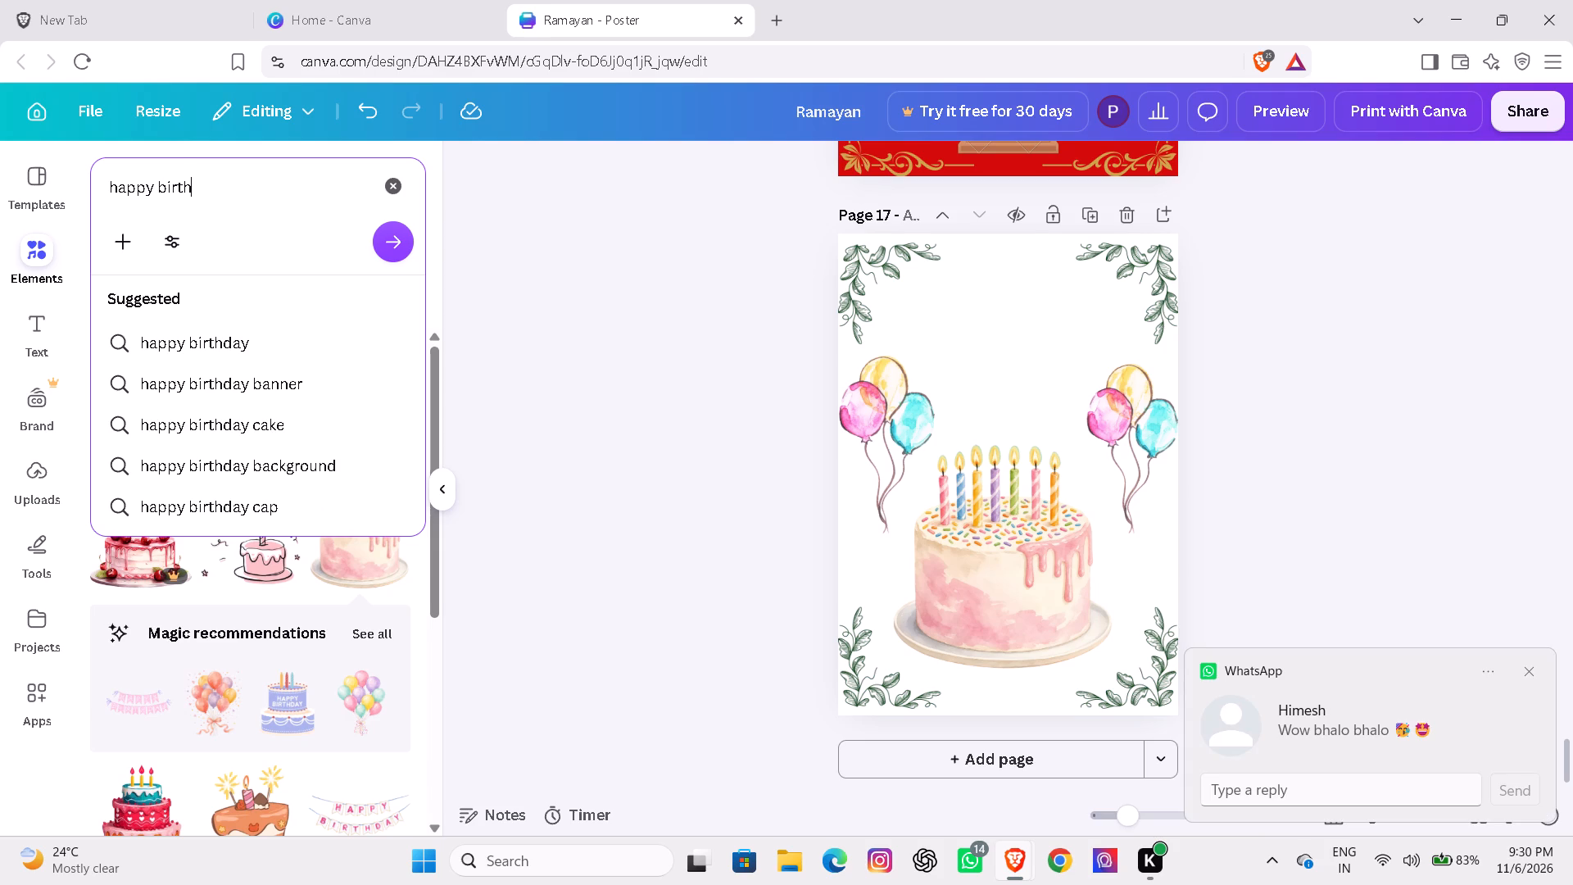
{"action": "key", "text": "d"}
{"action": "type", "text": "ay"}
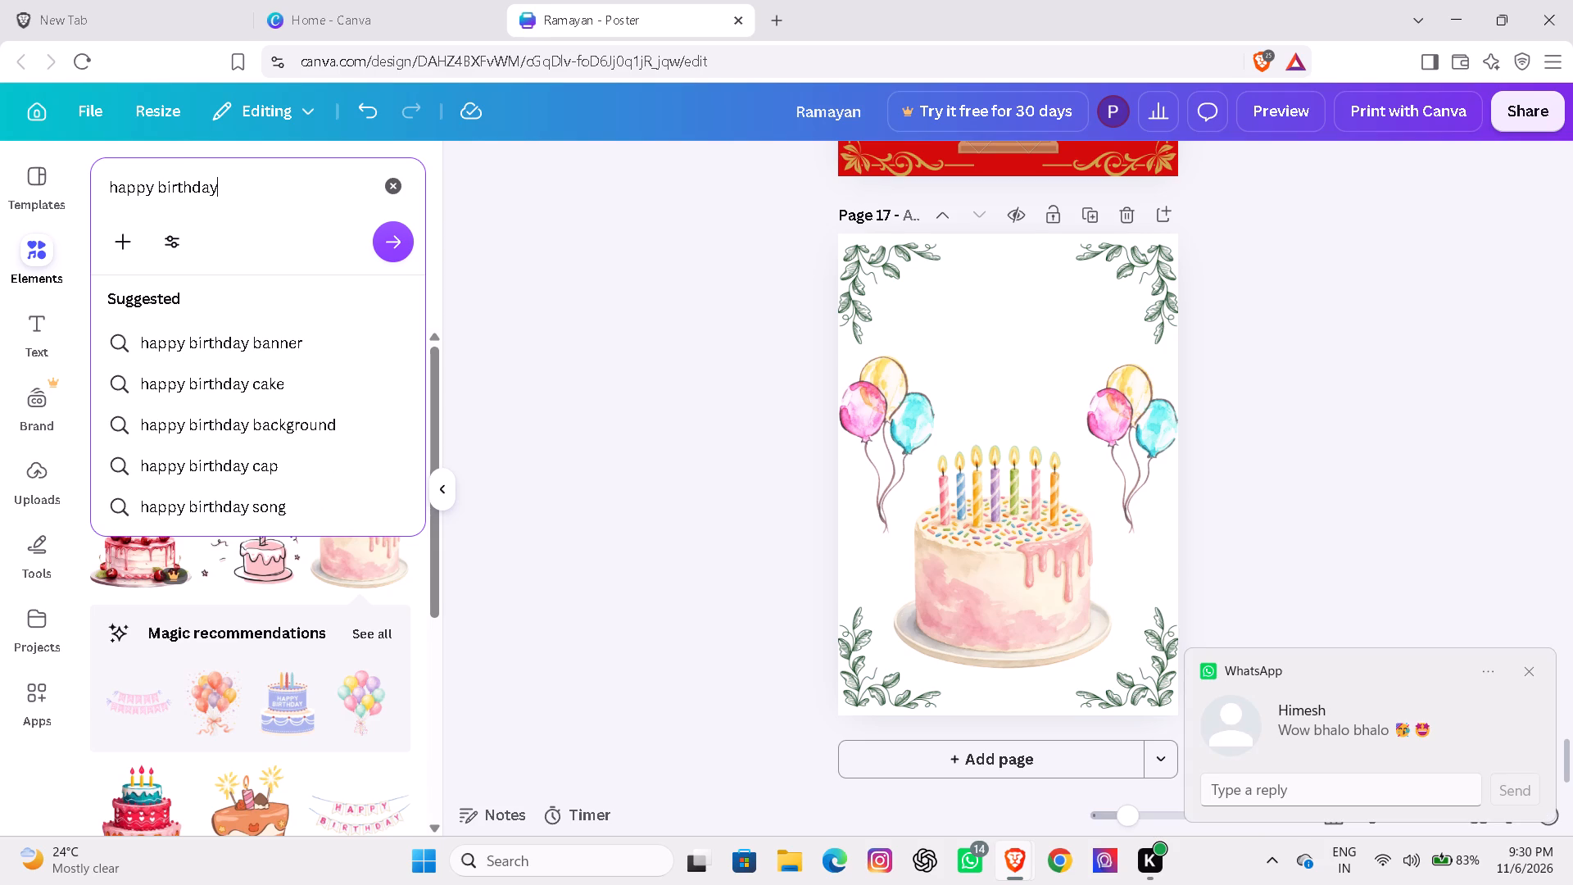
{"action": "key", "text": "Return"}
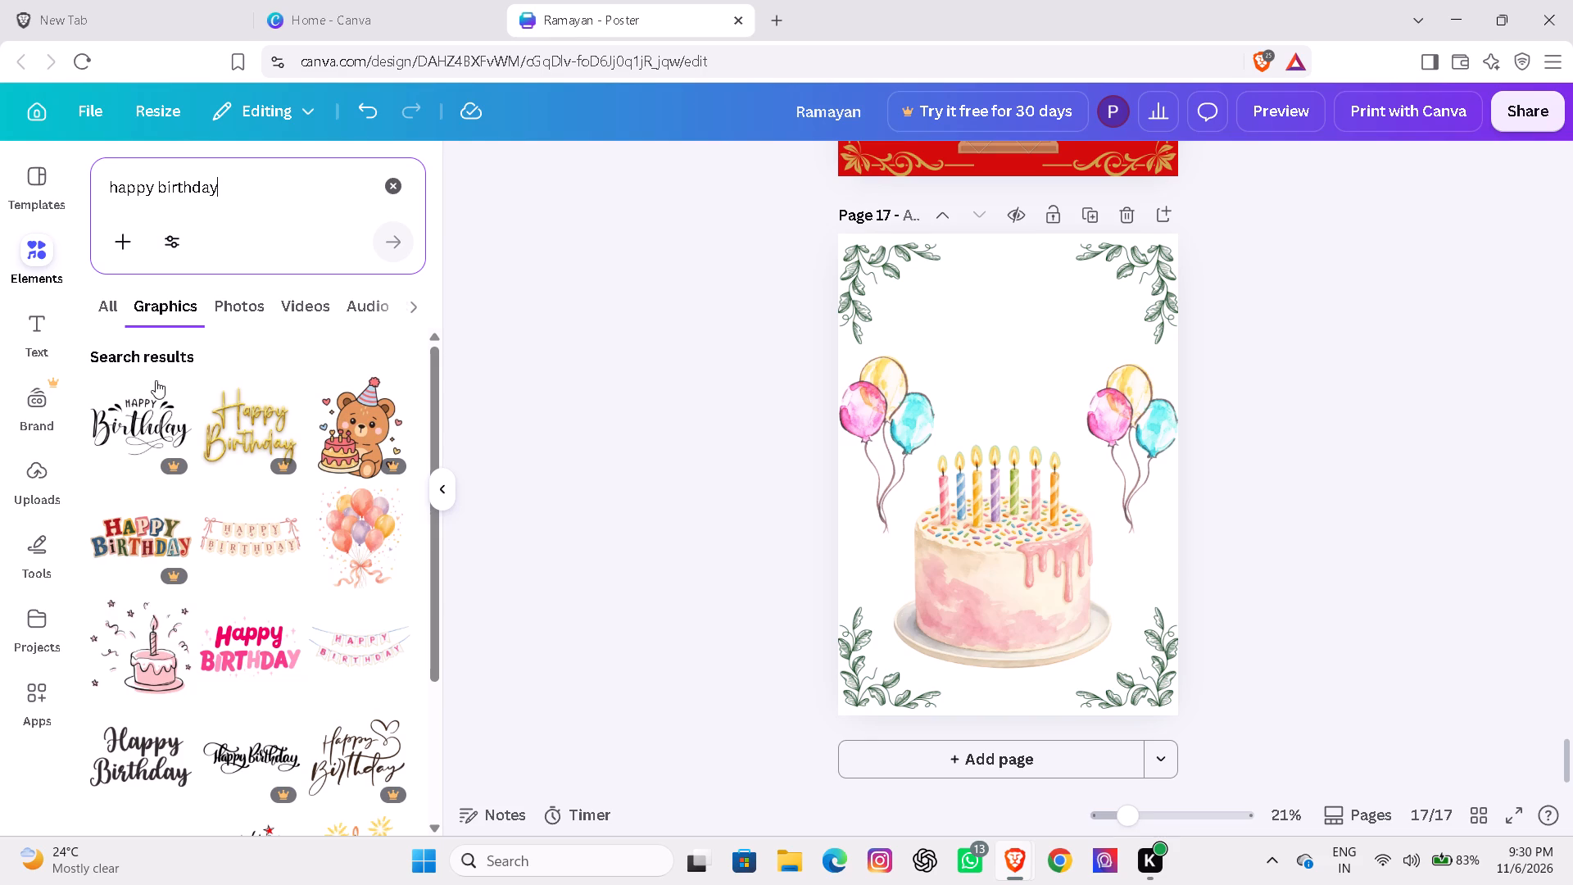
Add the gold script Happy Birthday lettering, shrunk to about half the page width, between page 17's upper leafy corners.
{"action": "left_click", "coordinate": [429, 426]}
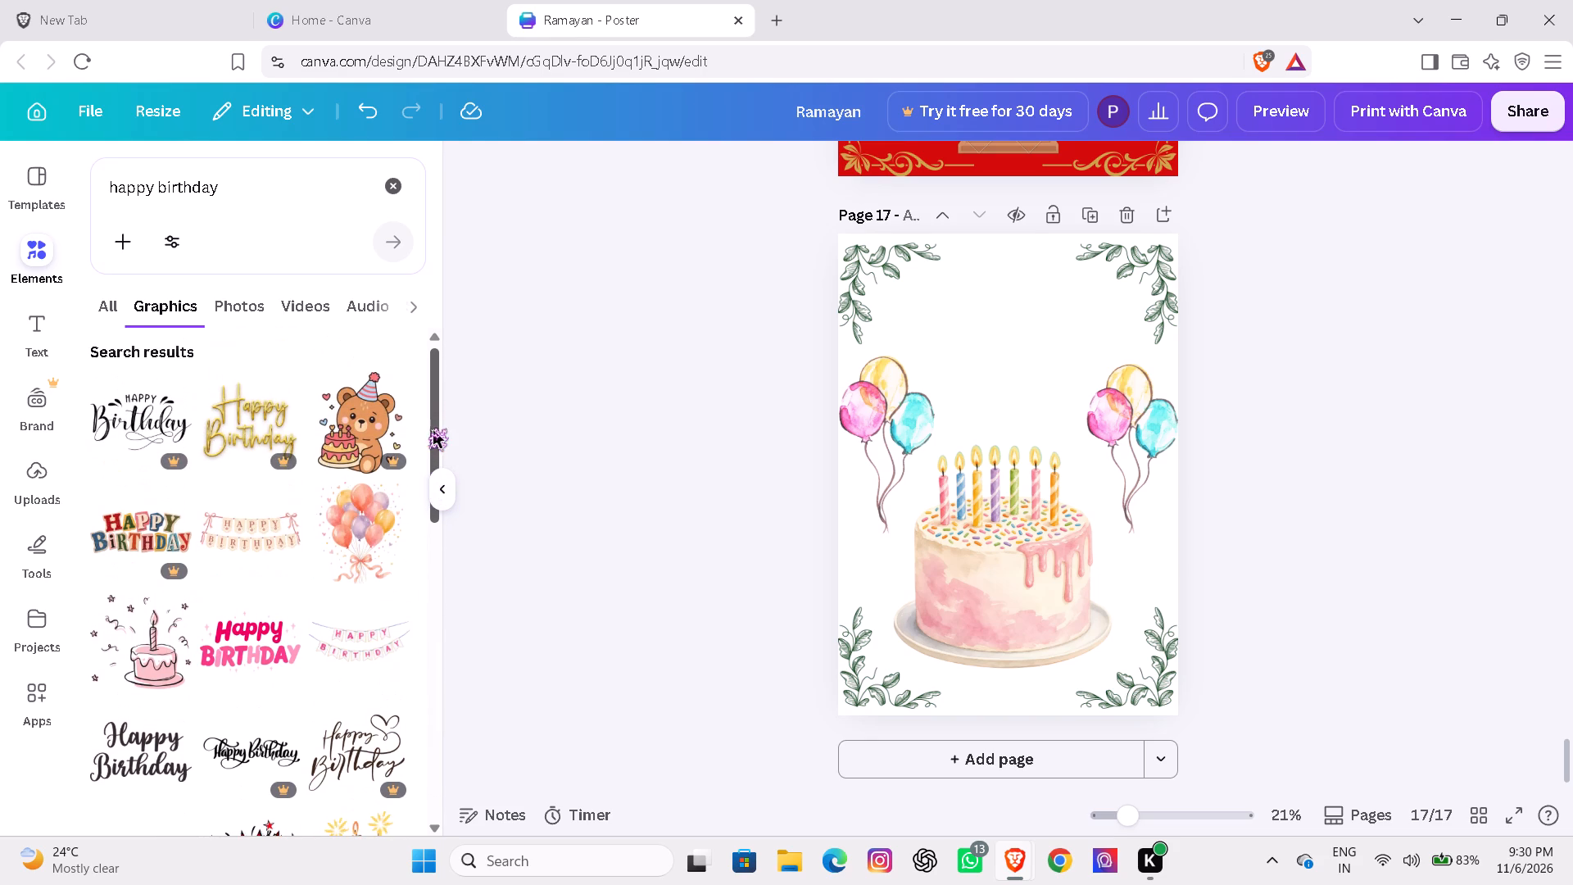
{"action": "left_click", "coordinate": [253, 438]}
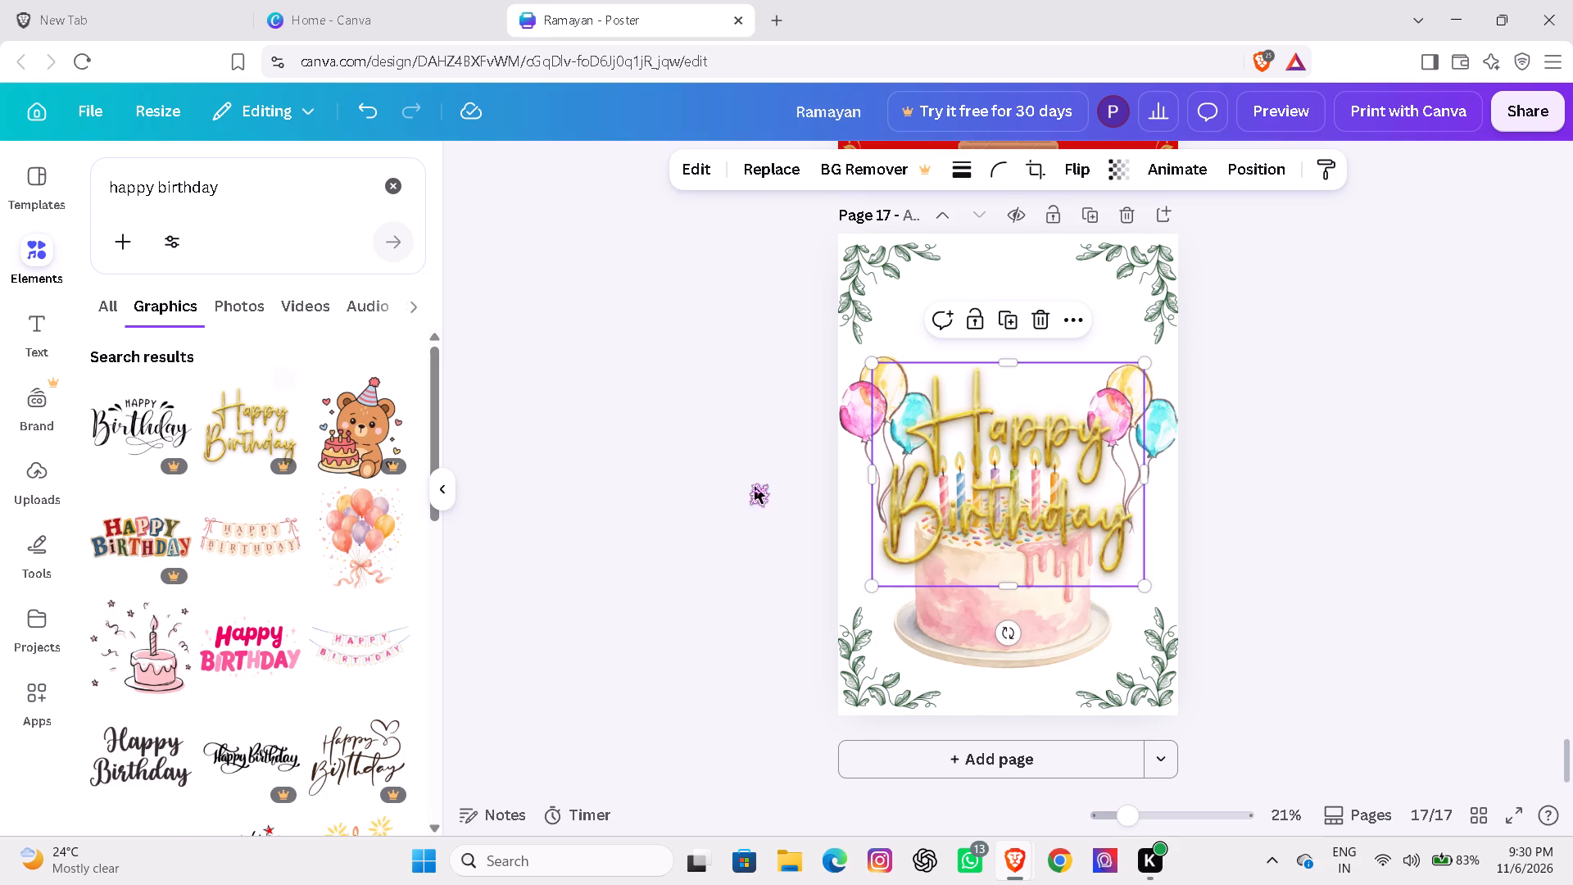
{"action": "left_click_drag", "start_coordinate": [1009, 537], "coordinate": [1010, 409]}
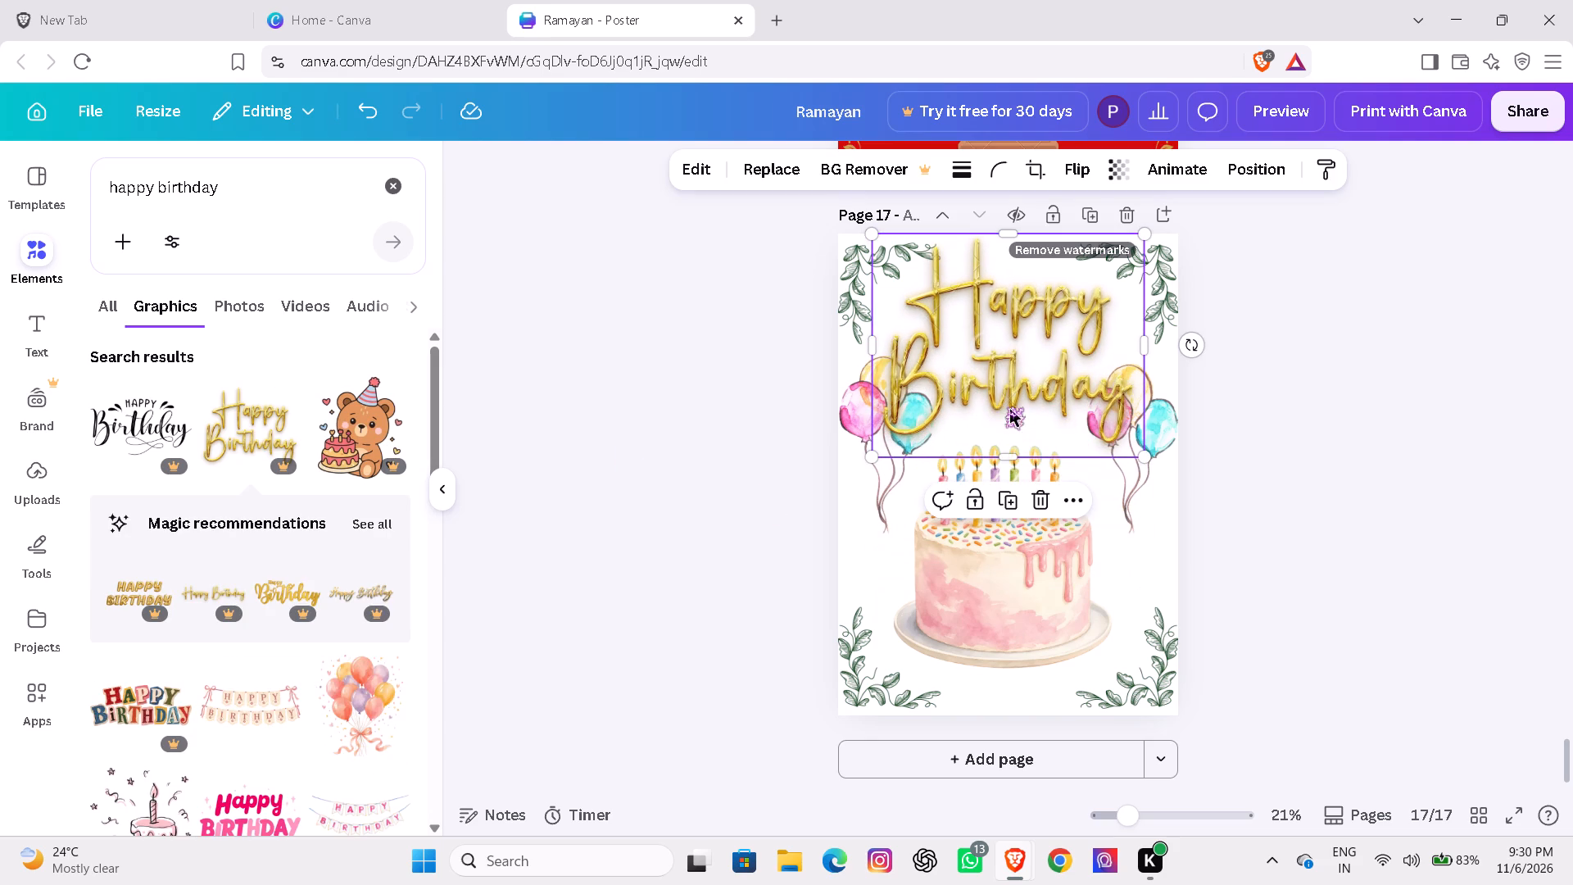
{"action": "left_click_drag", "start_coordinate": [1144, 455], "coordinate": [1104, 406]}
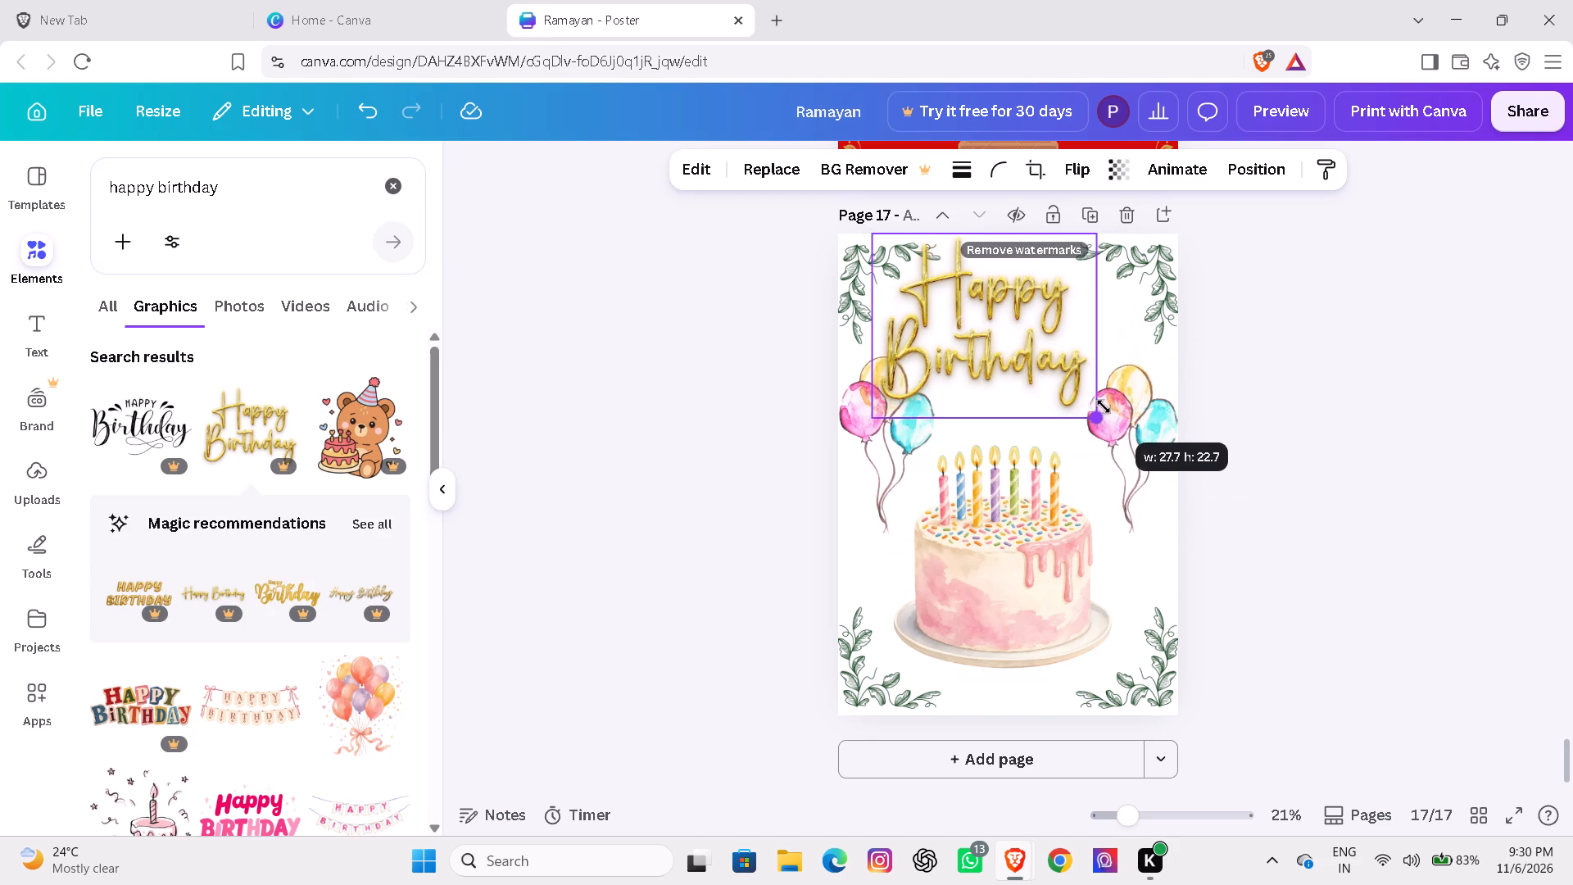
{"action": "left_click_drag", "start_coordinate": [1104, 406], "coordinate": [1066, 367]}
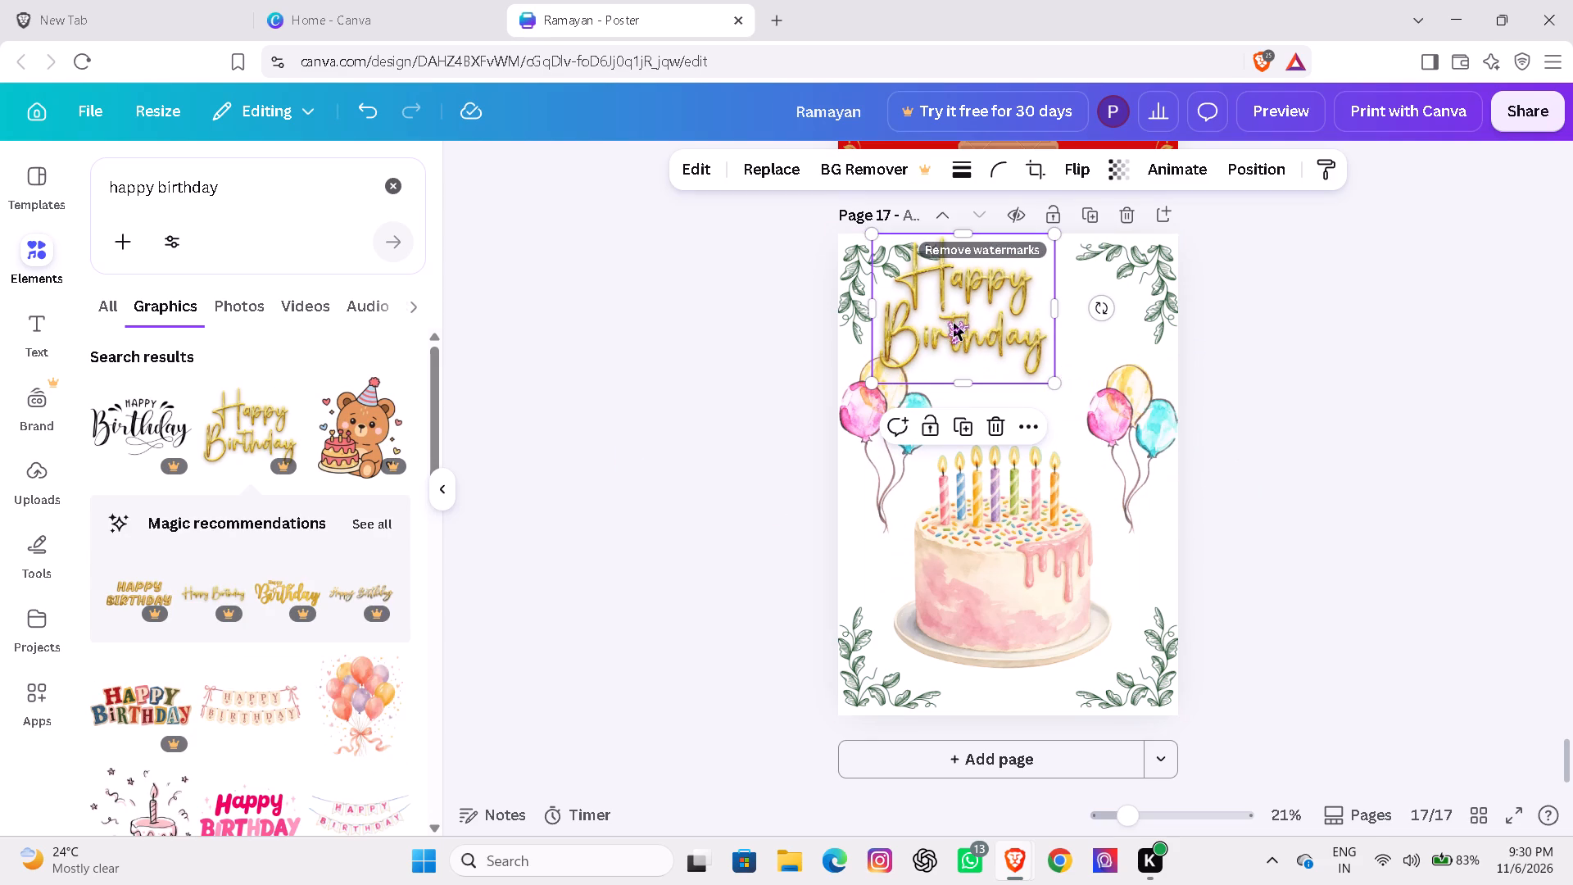
{"action": "left_click_drag", "start_coordinate": [954, 323], "coordinate": [1007, 331]}
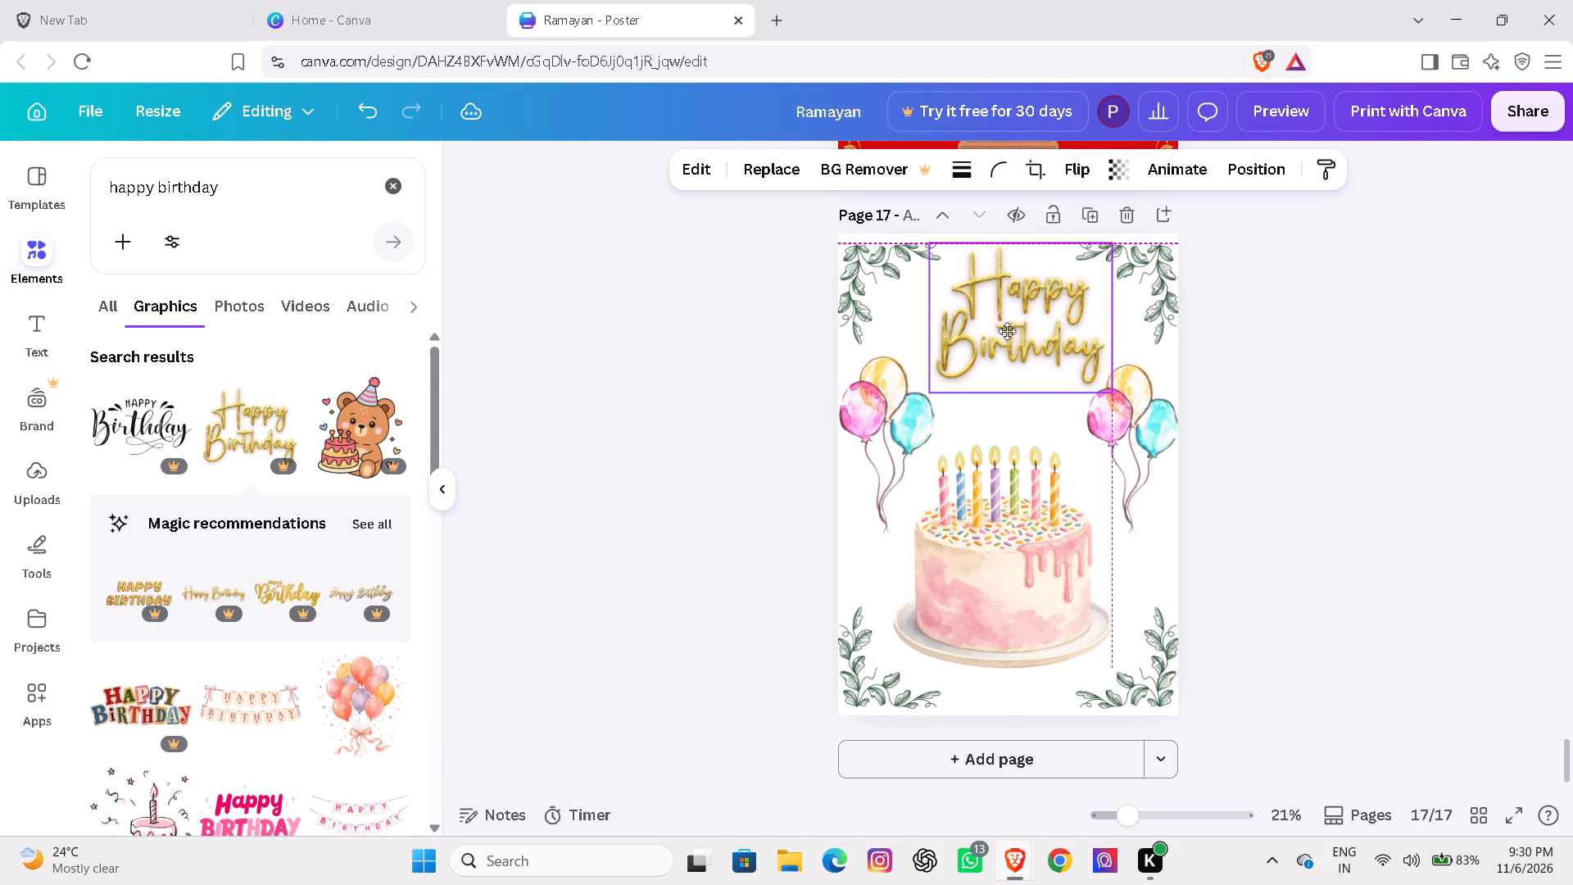
{"action": "left_click_drag", "start_coordinate": [1007, 331], "coordinate": [1006, 329]}
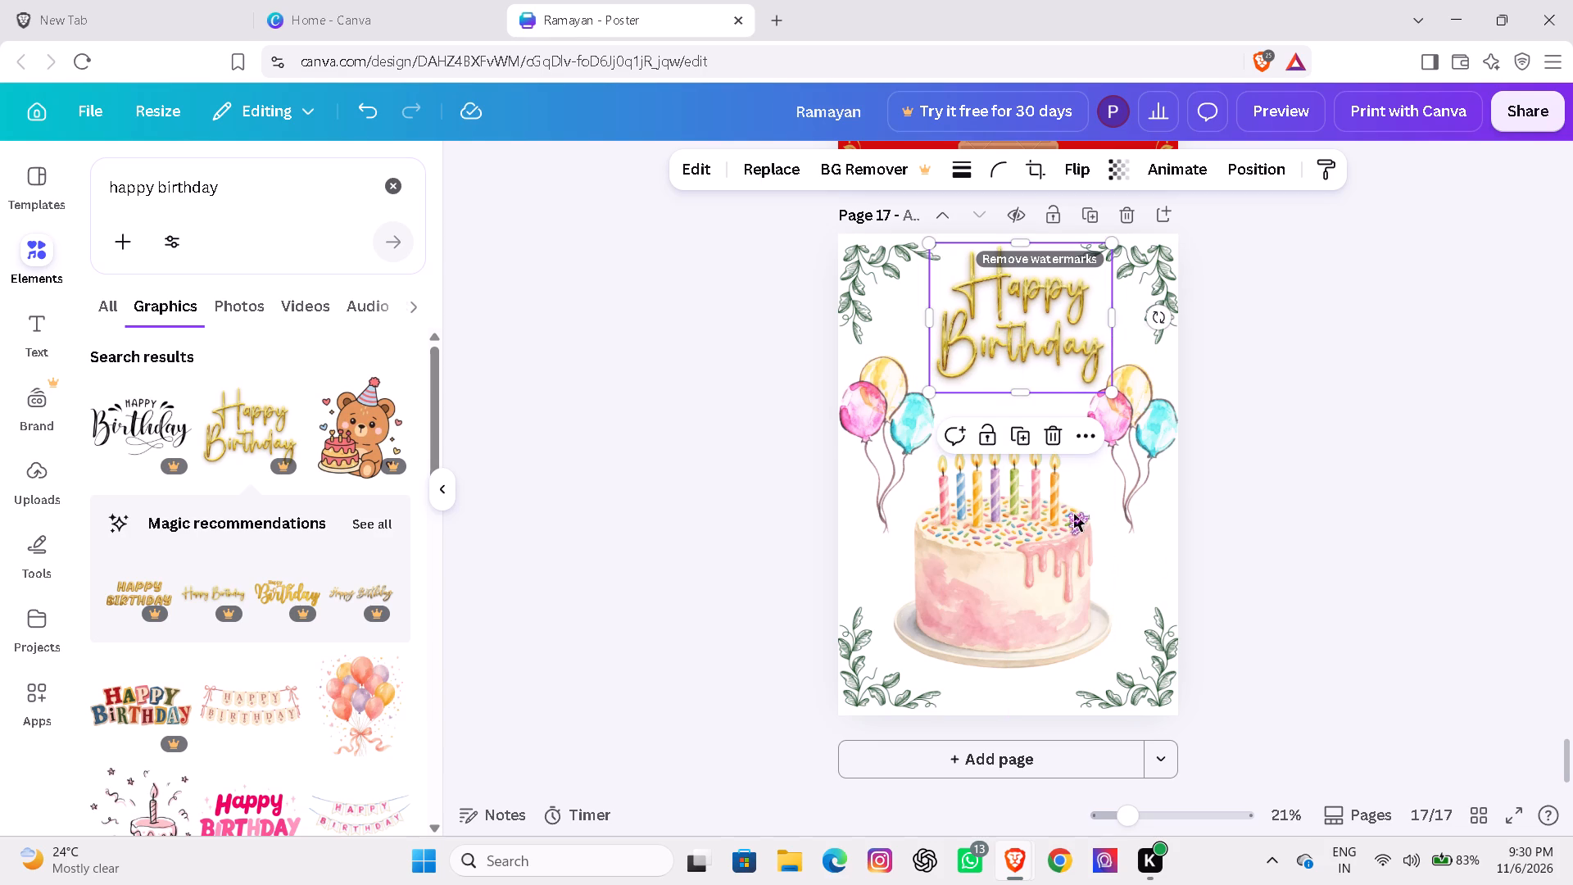
{"action": "left_click", "coordinate": [1231, 595]}
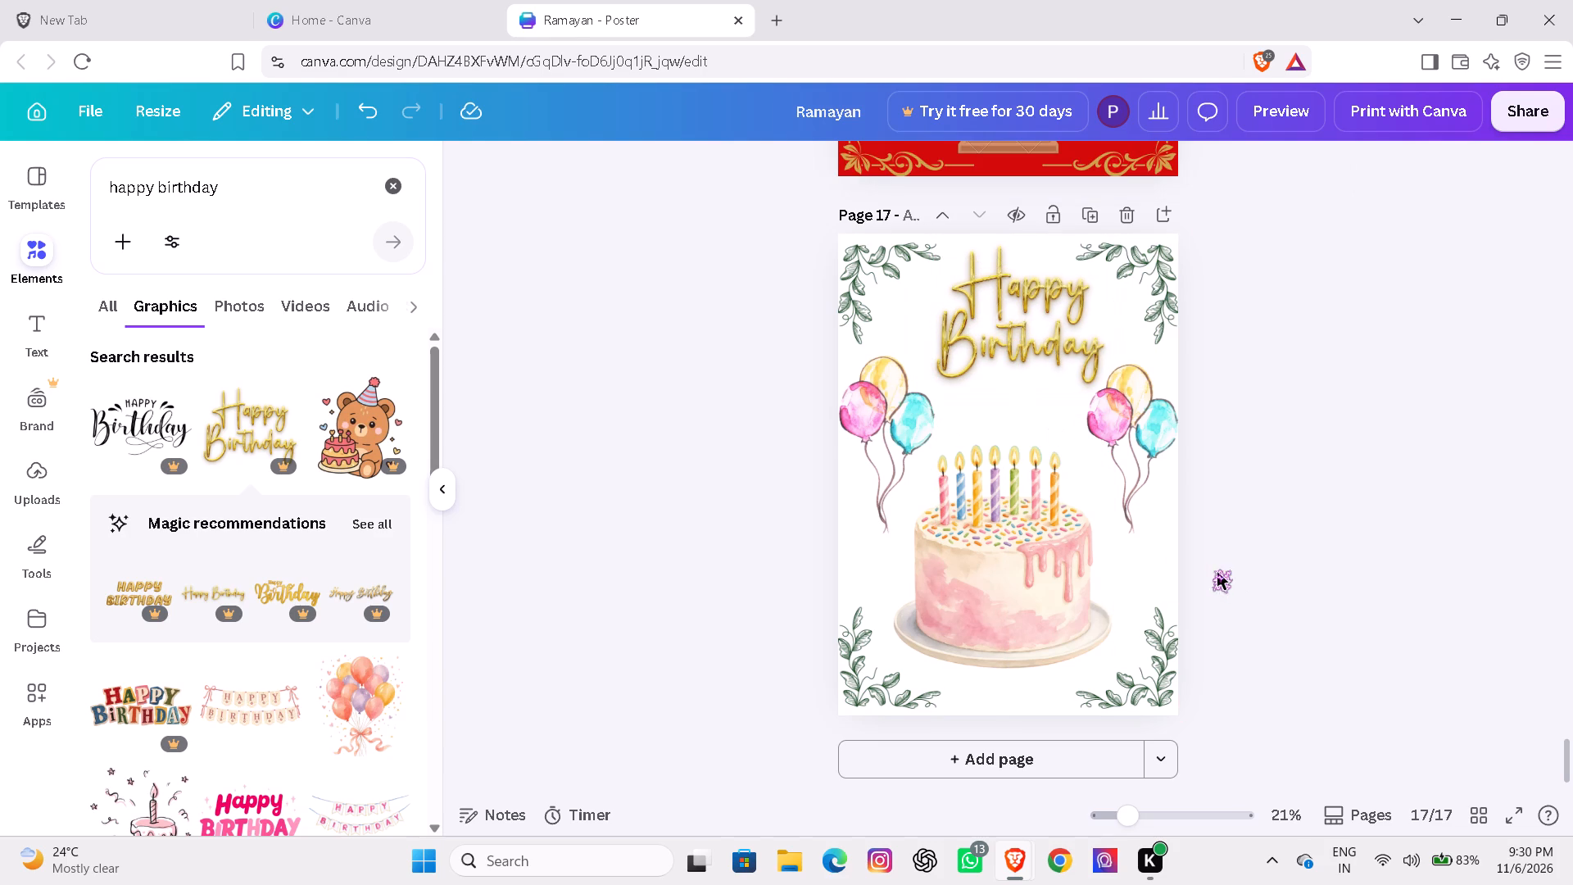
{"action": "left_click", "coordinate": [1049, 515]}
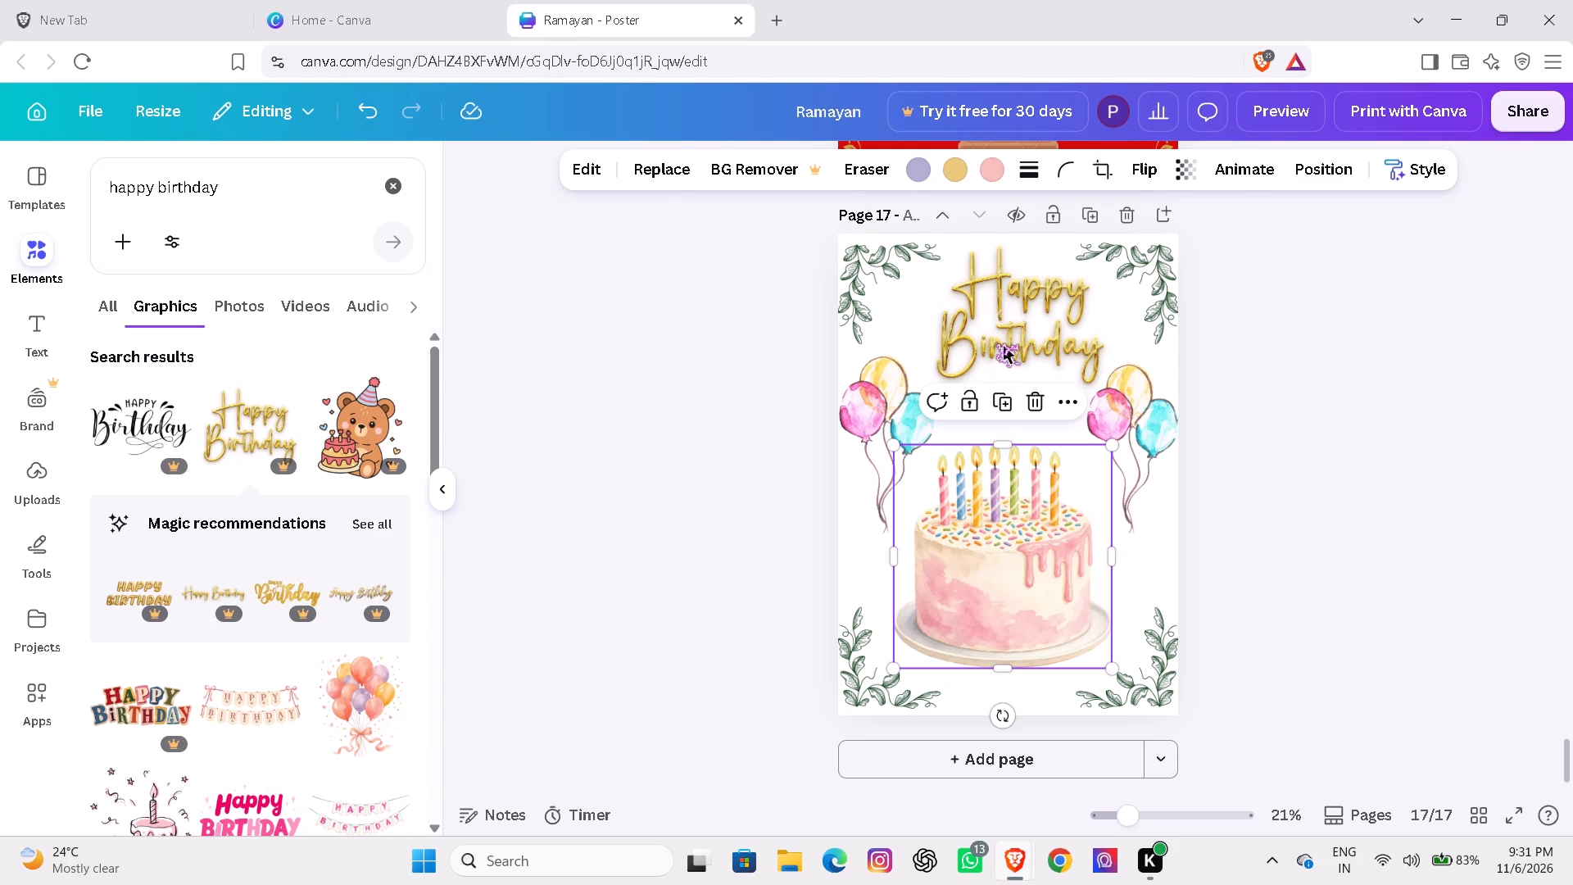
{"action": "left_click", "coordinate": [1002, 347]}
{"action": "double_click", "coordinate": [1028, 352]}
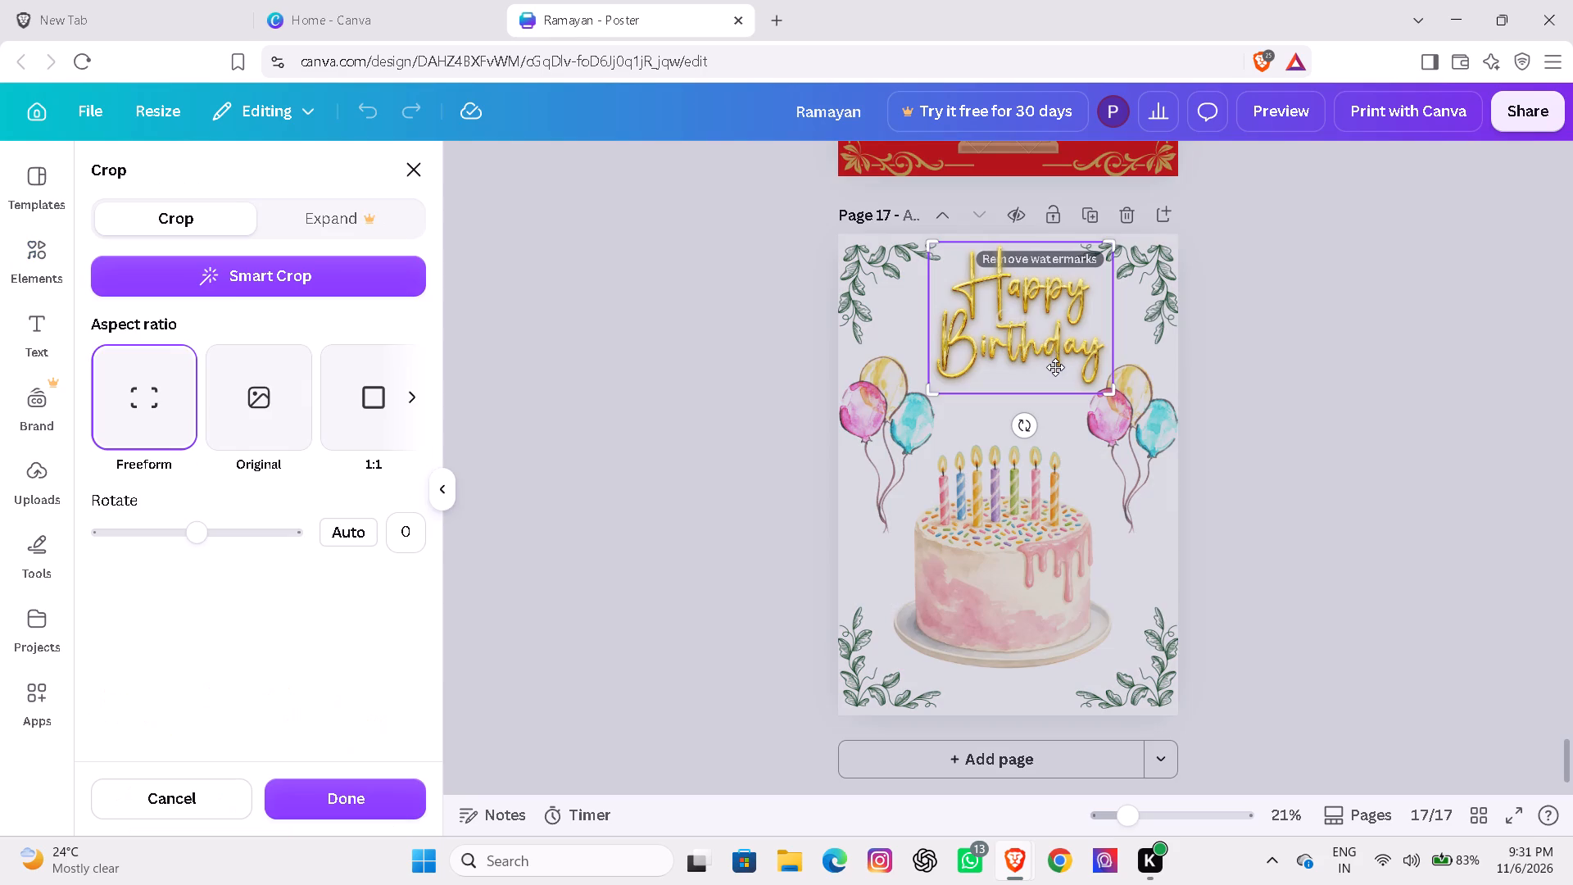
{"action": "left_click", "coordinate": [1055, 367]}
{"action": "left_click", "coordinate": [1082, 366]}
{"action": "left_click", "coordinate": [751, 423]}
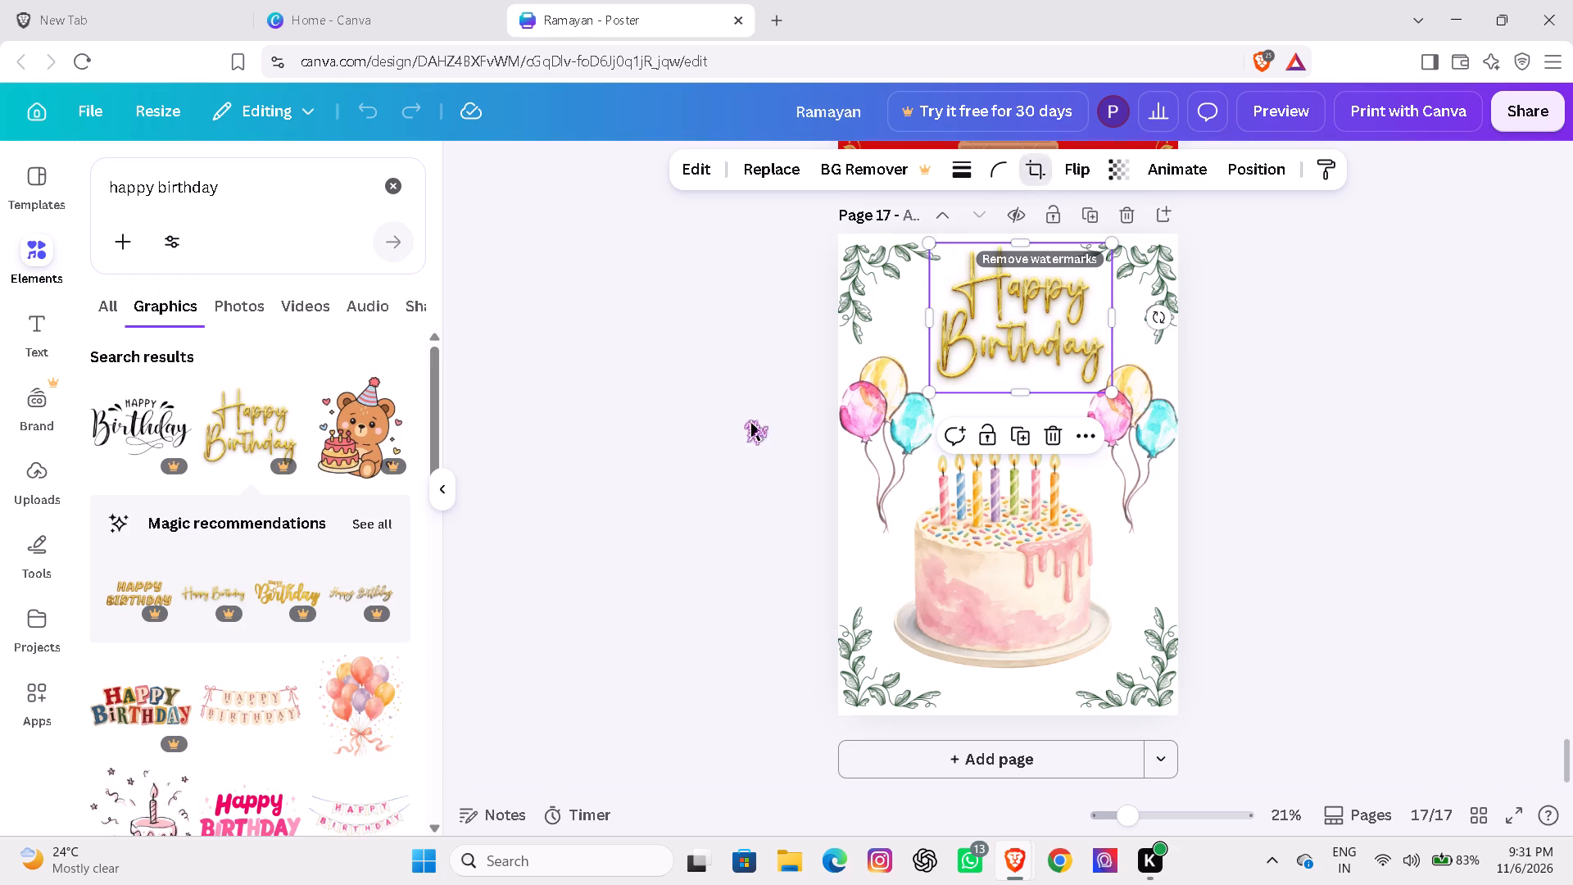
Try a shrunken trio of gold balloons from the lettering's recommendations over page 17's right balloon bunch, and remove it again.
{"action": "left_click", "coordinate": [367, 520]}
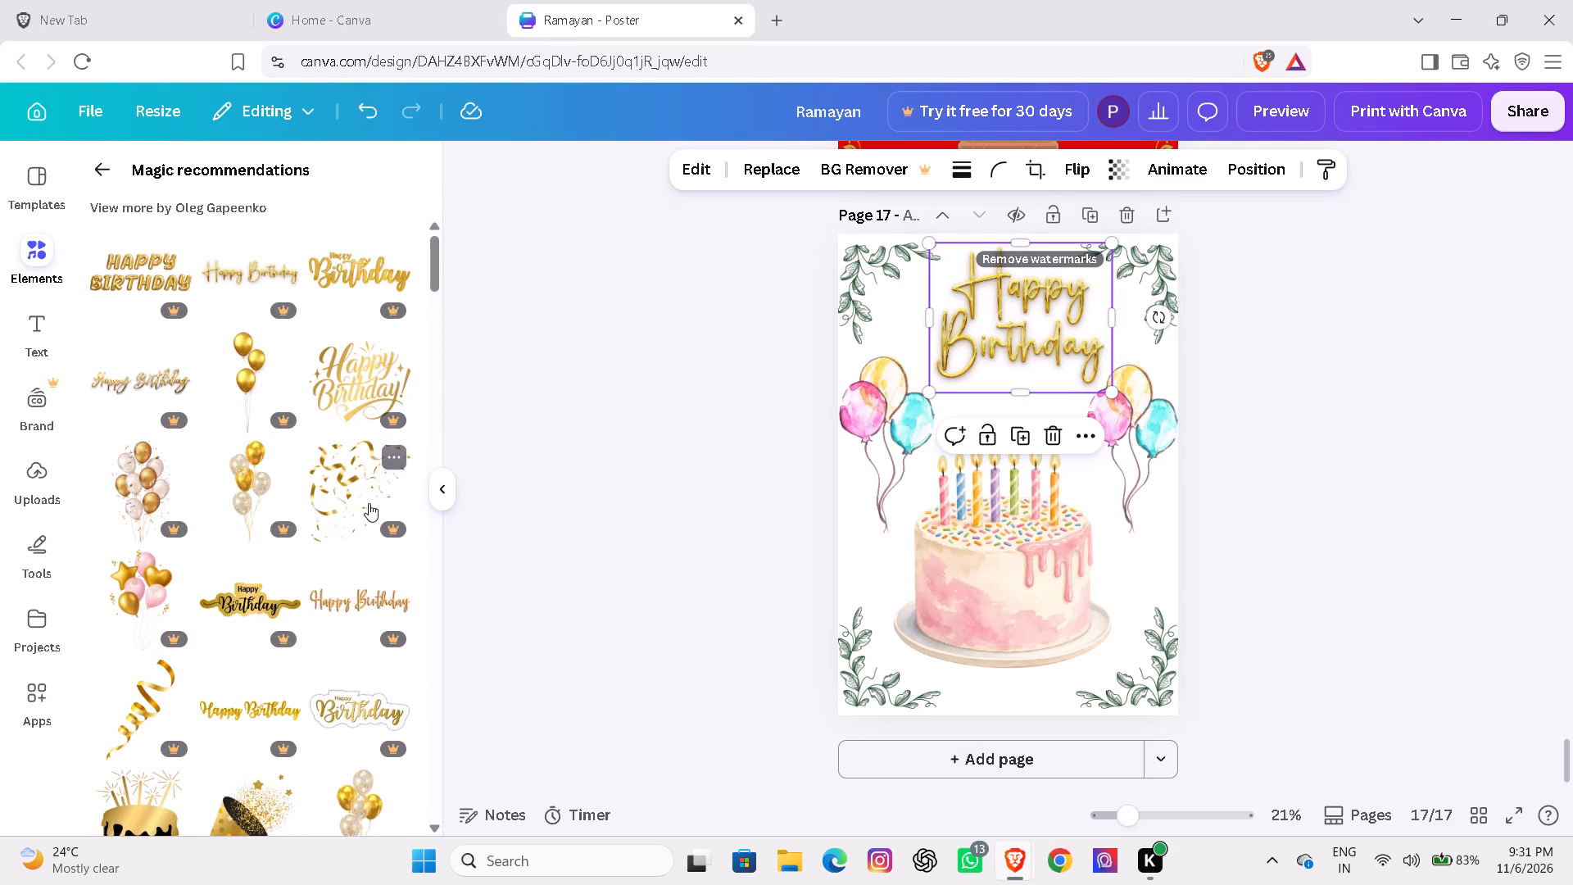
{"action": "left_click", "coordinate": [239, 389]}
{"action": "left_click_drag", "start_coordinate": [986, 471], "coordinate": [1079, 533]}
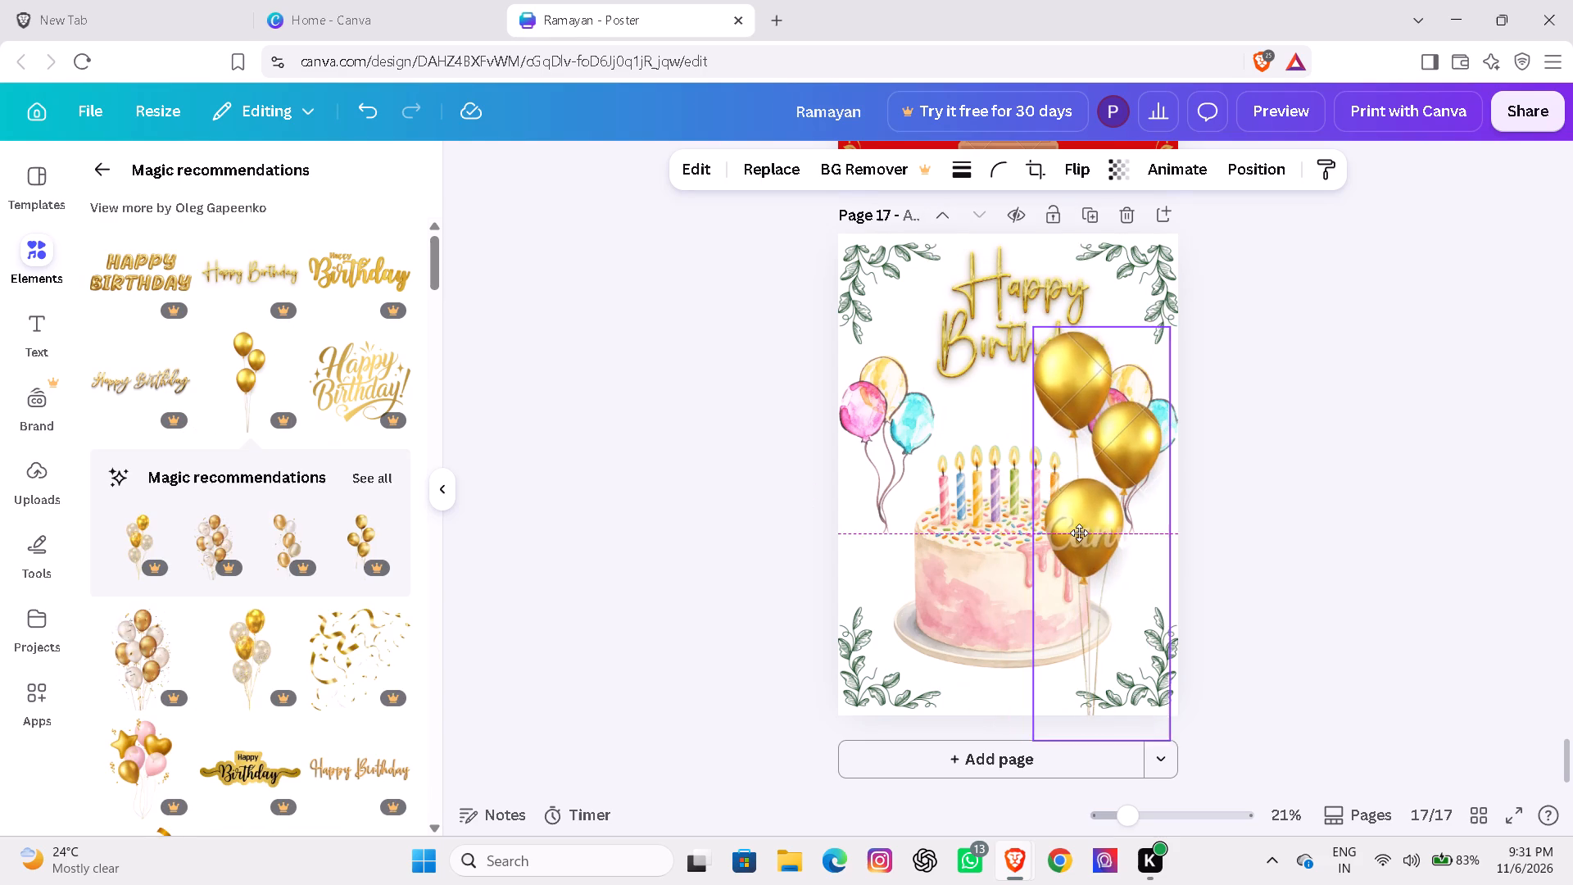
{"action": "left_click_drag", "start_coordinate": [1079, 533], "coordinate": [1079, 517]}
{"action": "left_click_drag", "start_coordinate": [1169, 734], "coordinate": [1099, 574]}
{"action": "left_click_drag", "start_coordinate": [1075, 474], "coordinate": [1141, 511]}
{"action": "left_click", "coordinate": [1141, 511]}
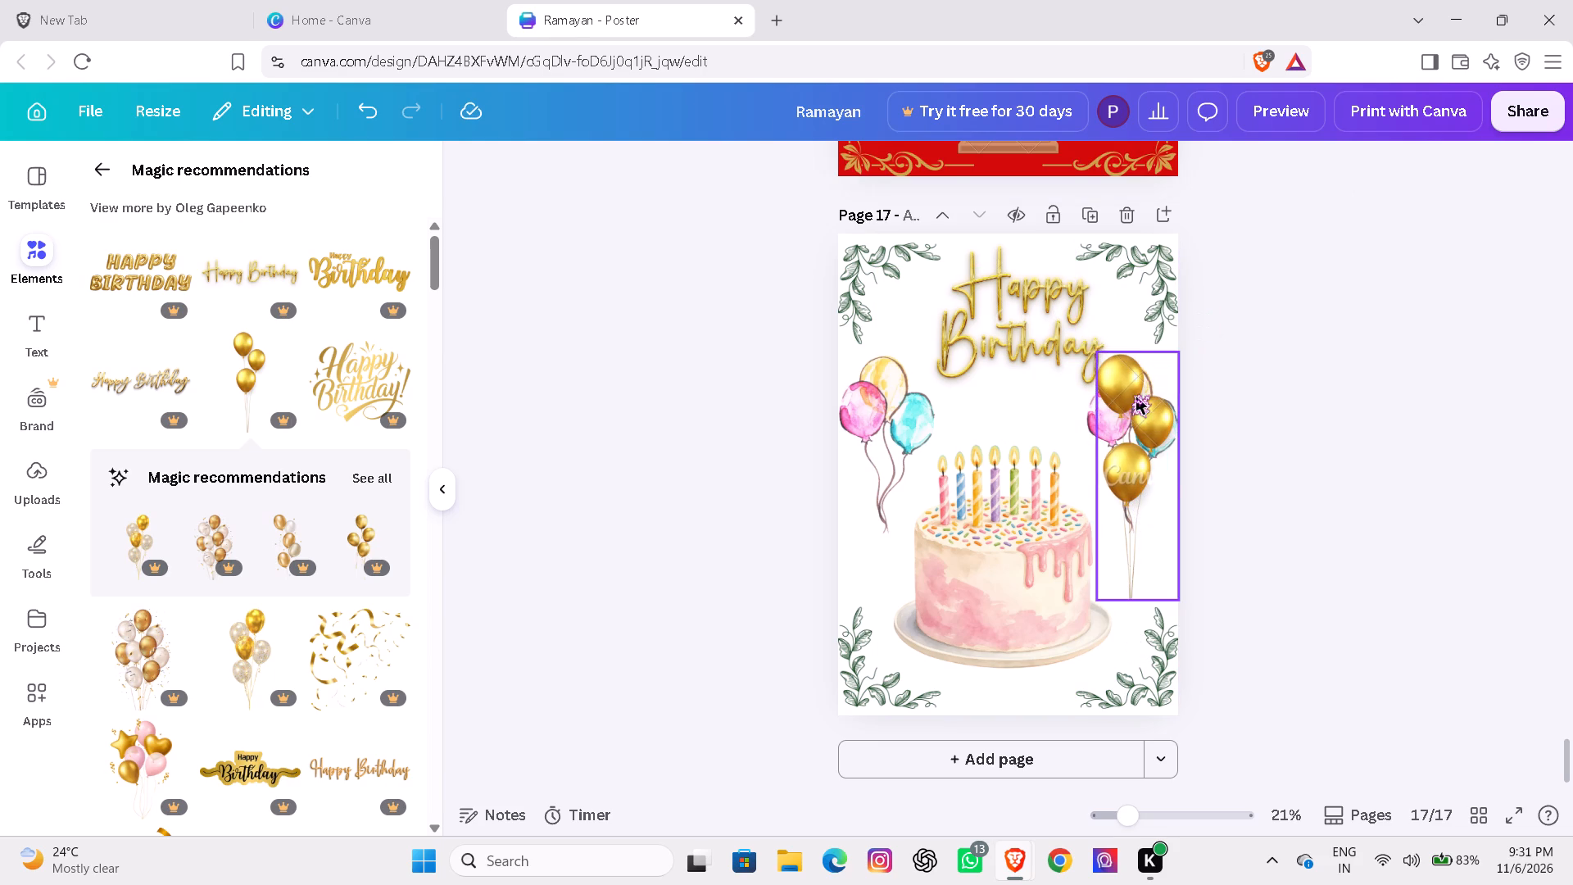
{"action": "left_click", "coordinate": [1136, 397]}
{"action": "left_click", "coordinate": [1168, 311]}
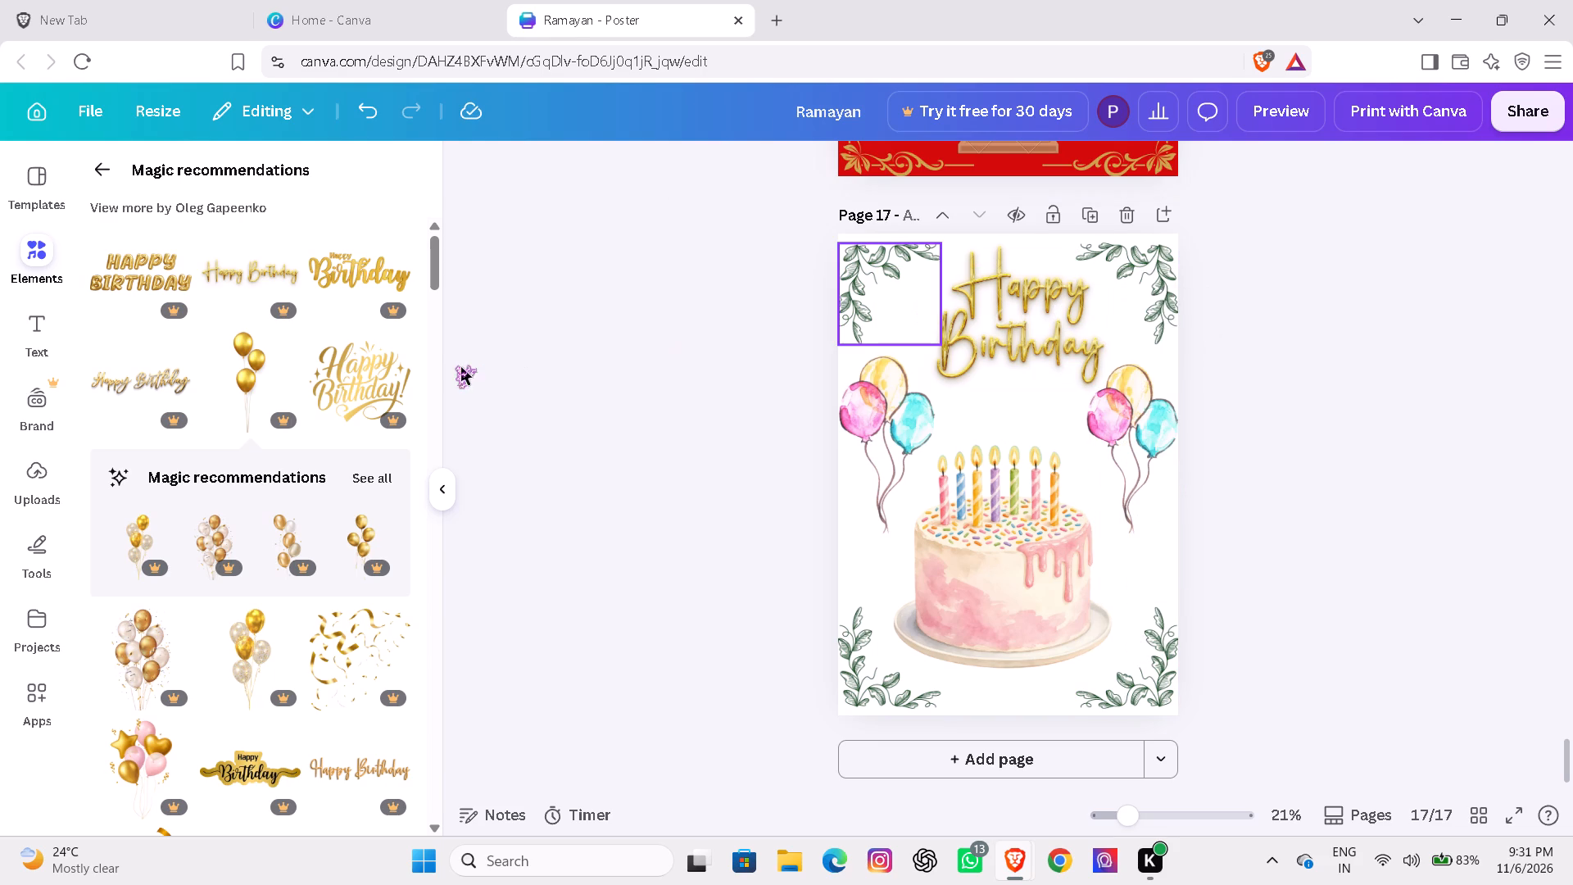
Look through the recommended gold birthday graphics and return to the happy birthday search results.
{"action": "left_click_drag", "start_coordinate": [425, 288], "coordinate": [425, 349]}
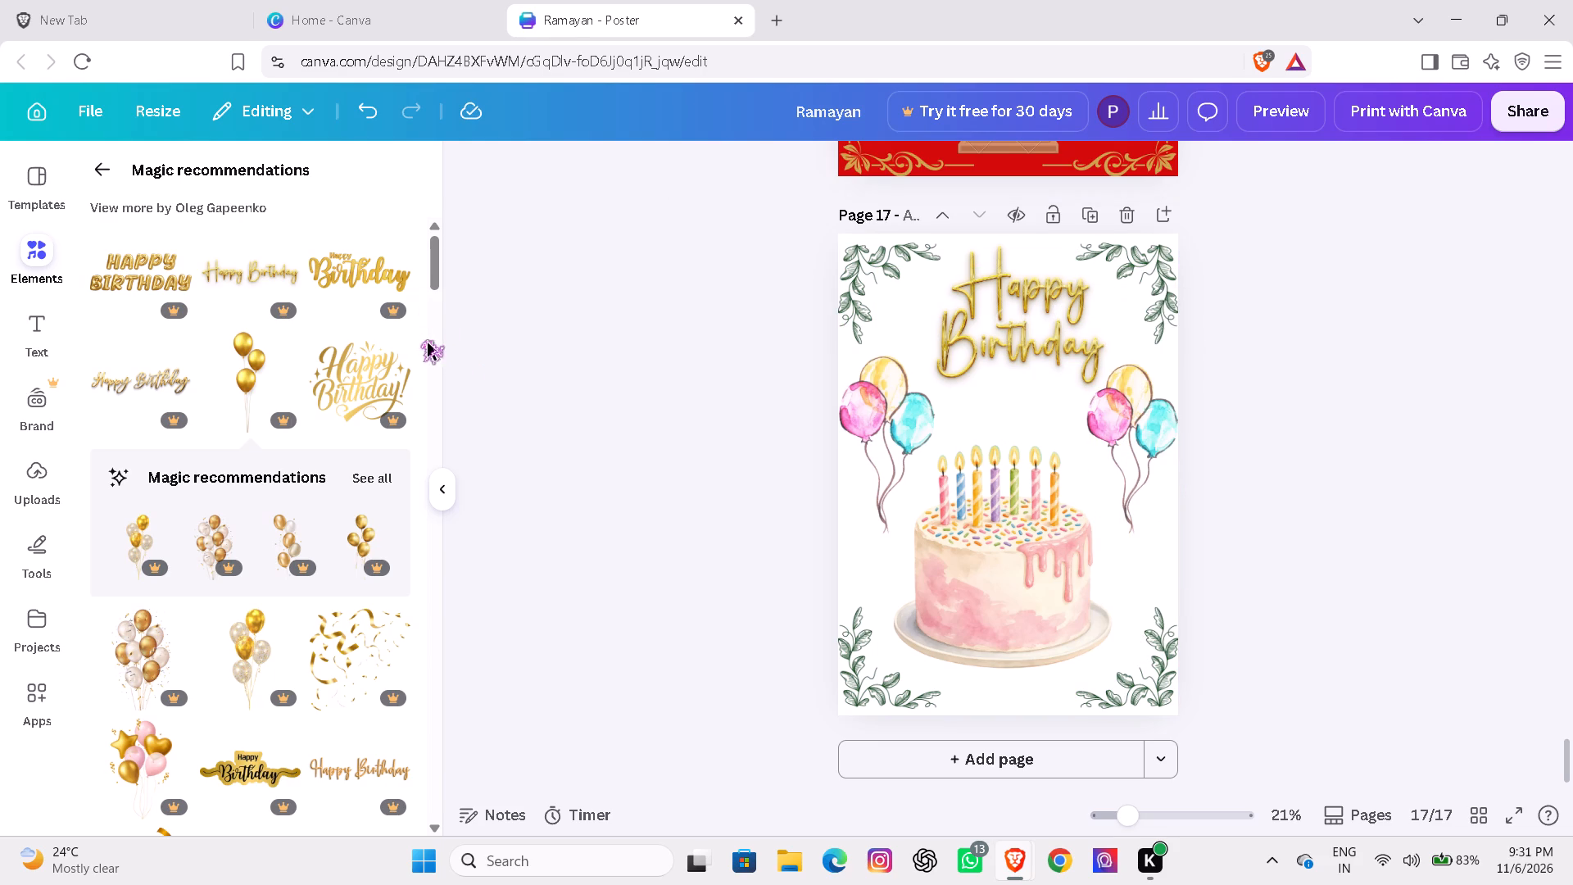
{"action": "left_click_drag", "start_coordinate": [431, 275], "coordinate": [430, 288]}
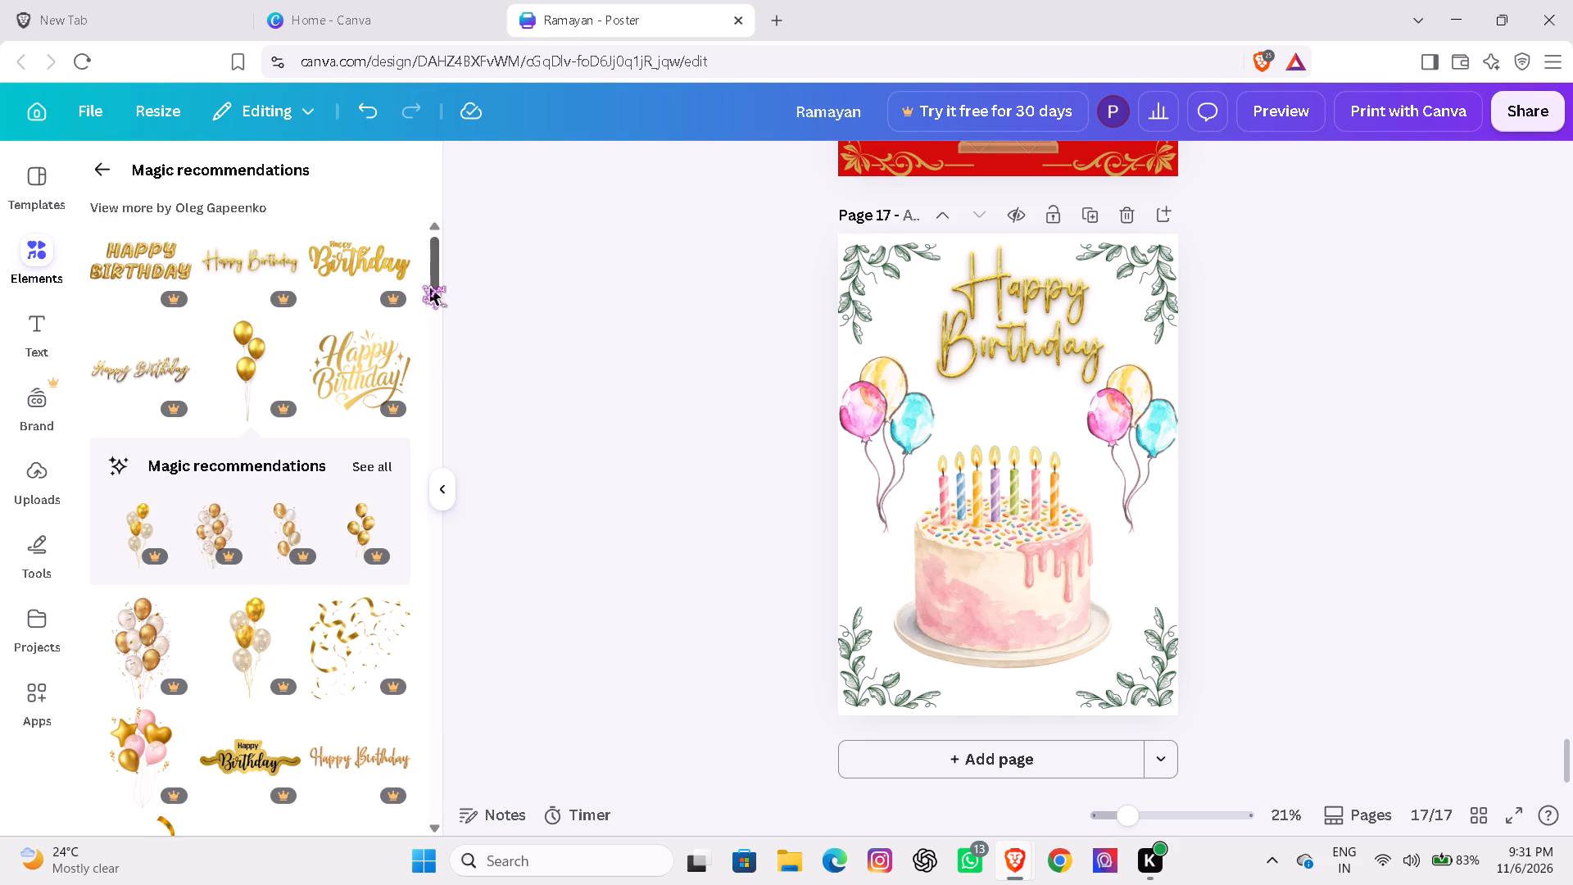
{"action": "left_click_drag", "start_coordinate": [430, 288], "coordinate": [424, 336]}
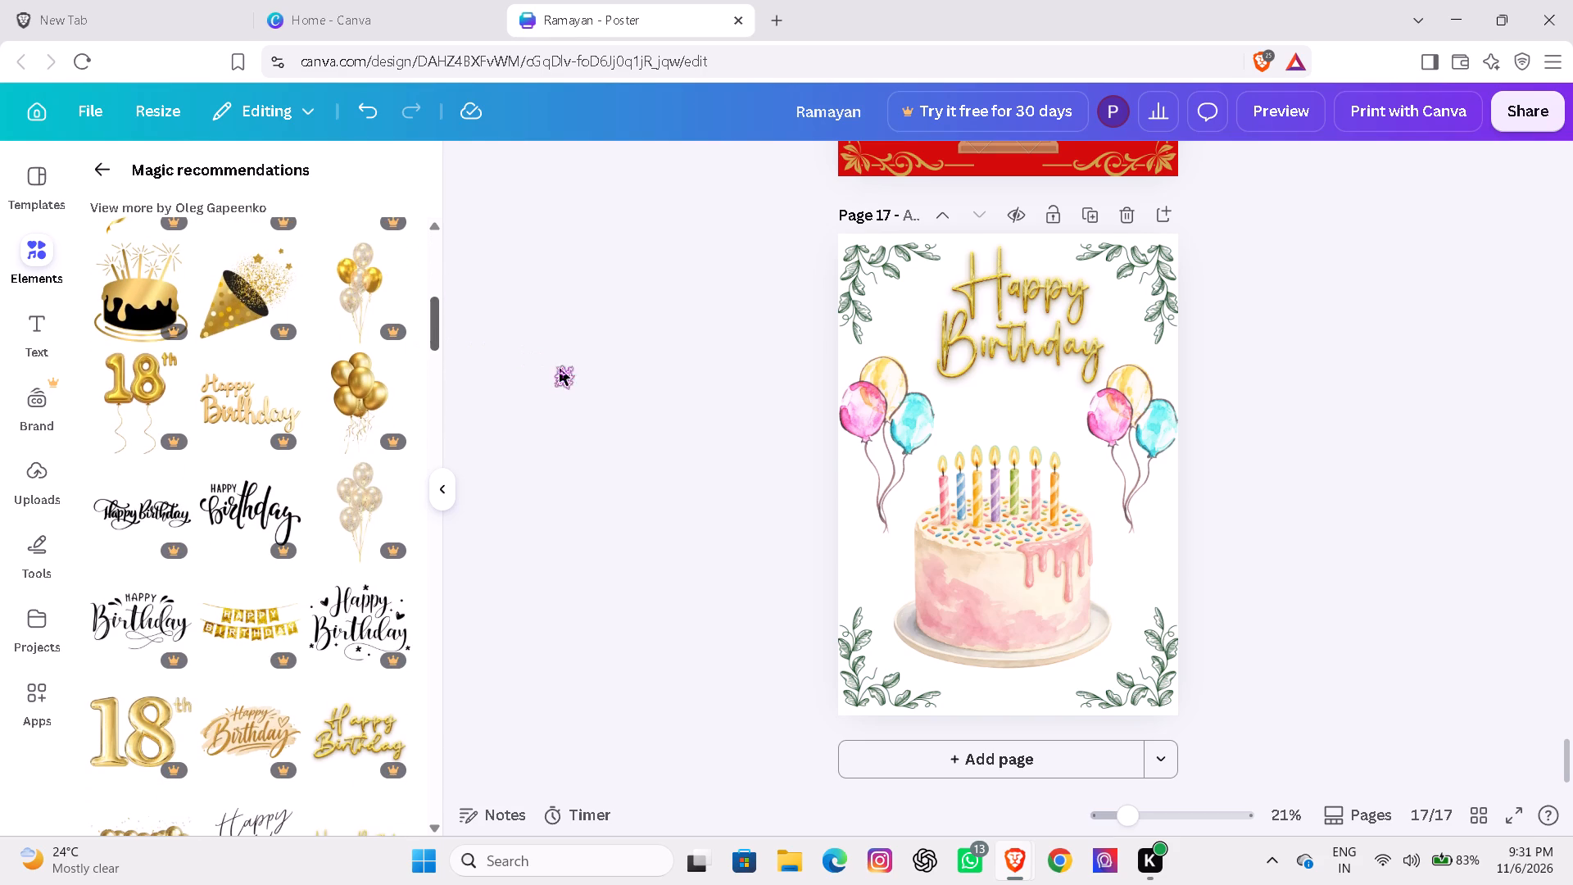
{"action": "left_click", "coordinate": [558, 379]}
{"action": "left_click", "coordinate": [107, 172]}
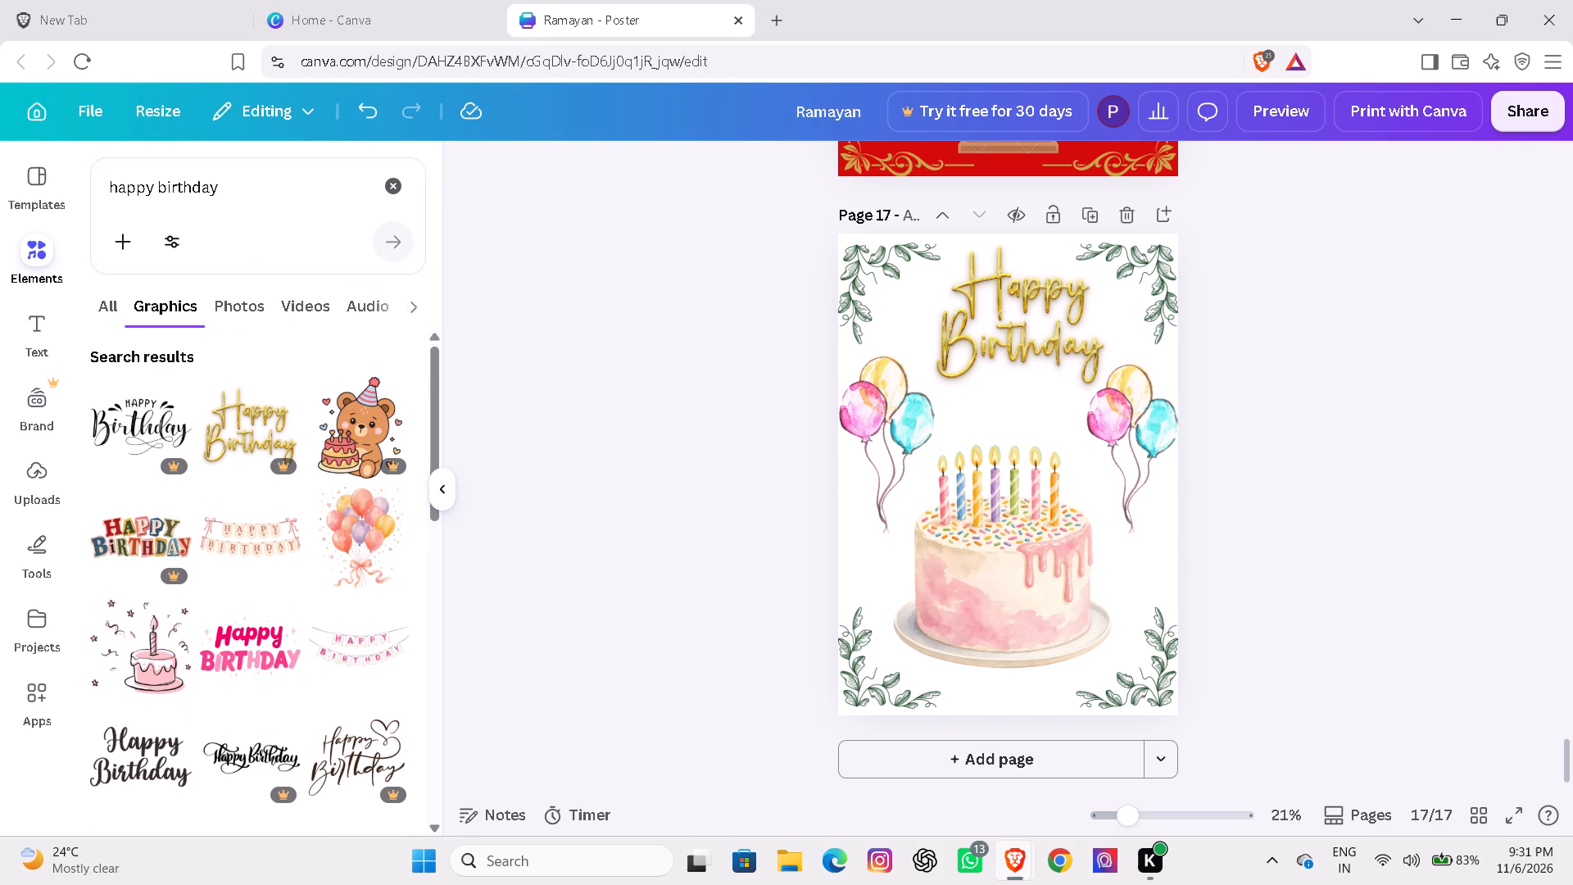
Clear the happy birthday term from the element search.
{"action": "left_click", "coordinate": [233, 193]}
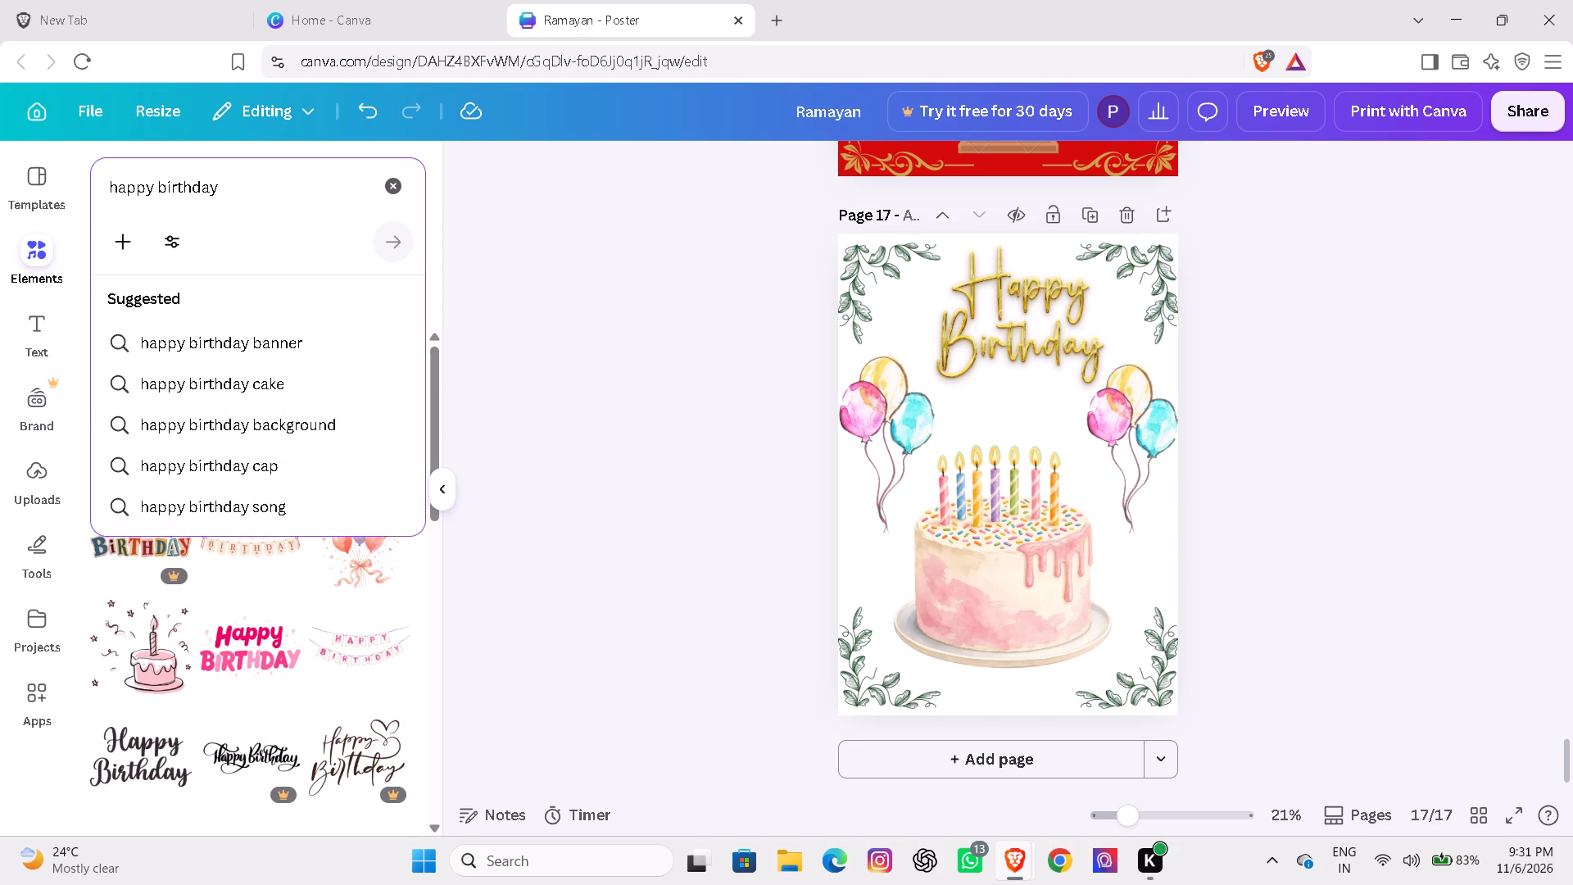
{"action": "key", "text": "BackSpace"}
{"action": "key", "text": "BackSpace"}
{"action": "key", "text": "BackSpace"}
{"action": "key", "text": "BackSpace"}
{"action": "key", "text": "BackSpace"}
{"action": "key", "text": "BackSpace"}
{"action": "key", "text": "BackSpace"}
{"action": "key", "text": "BackSpace"}
{"action": "key", "text": "BackSpace"}
{"action": "key", "text": "BackSpace"}
{"action": "key", "text": "BackSpace"}
{"action": "key", "text": "BackSpace"}
{"action": "key", "text": "BackSpace"}
{"action": "key", "text": "BackSpace"}
{"action": "key", "text": "BackSpace"}
{"action": "key", "text": "BackSpace"}
{"action": "key", "text": "BackSpace"}
{"action": "key", "text": "BackSpace"}
{"action": "key", "text": "BackSpace"}
{"action": "key", "text": "BackSpace"}
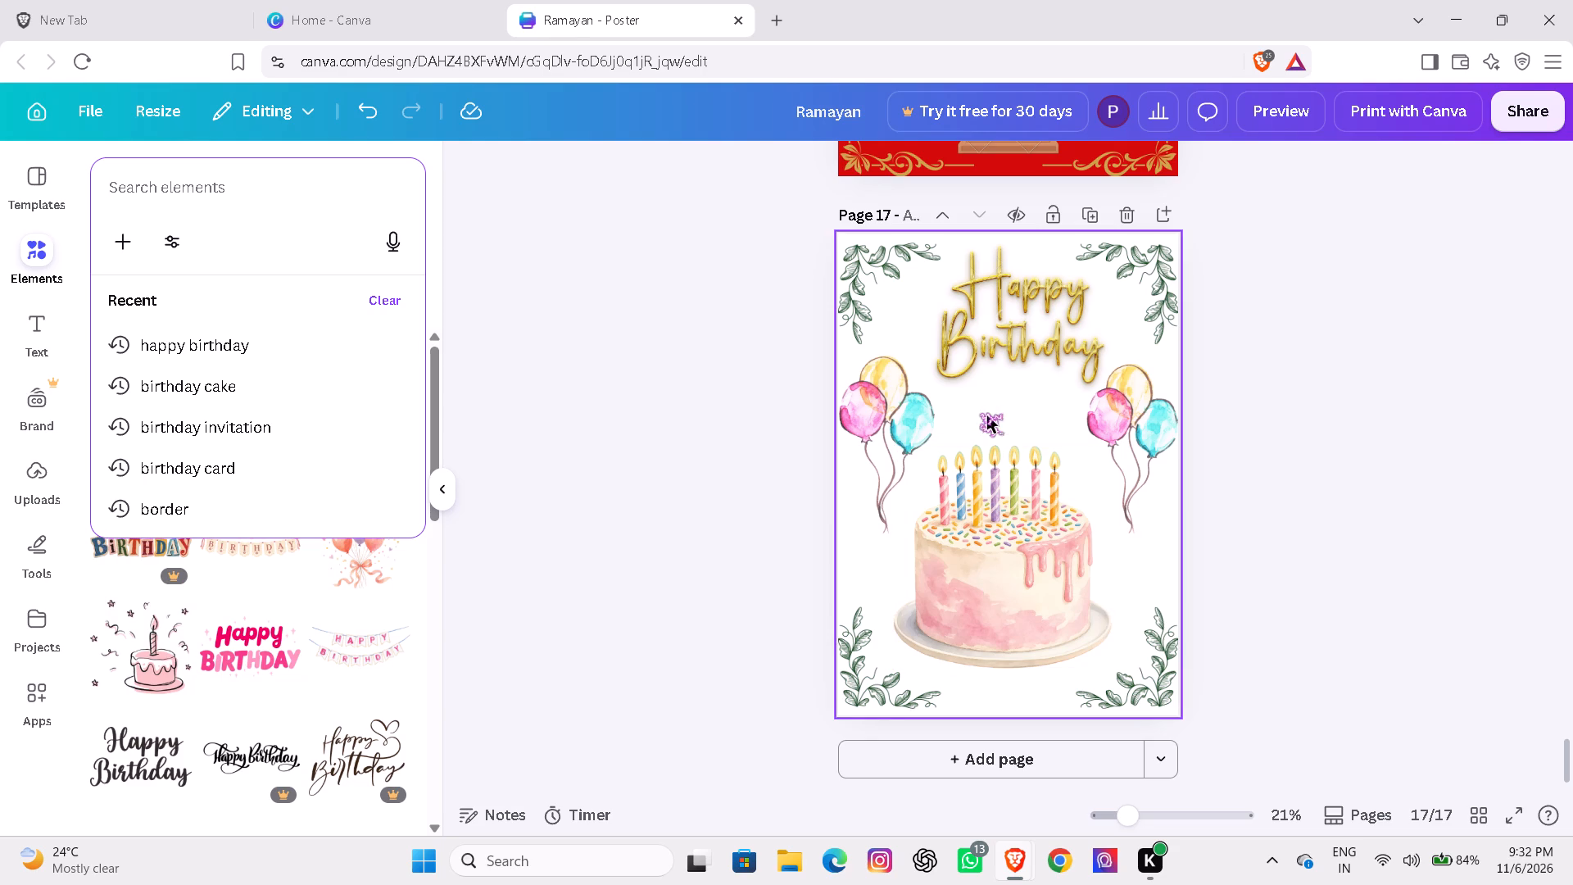
Move the pink drip cake down slightly on page 17 to leave more room above the candles.
{"action": "left_click_drag", "start_coordinate": [1030, 531], "coordinate": [1030, 544]}
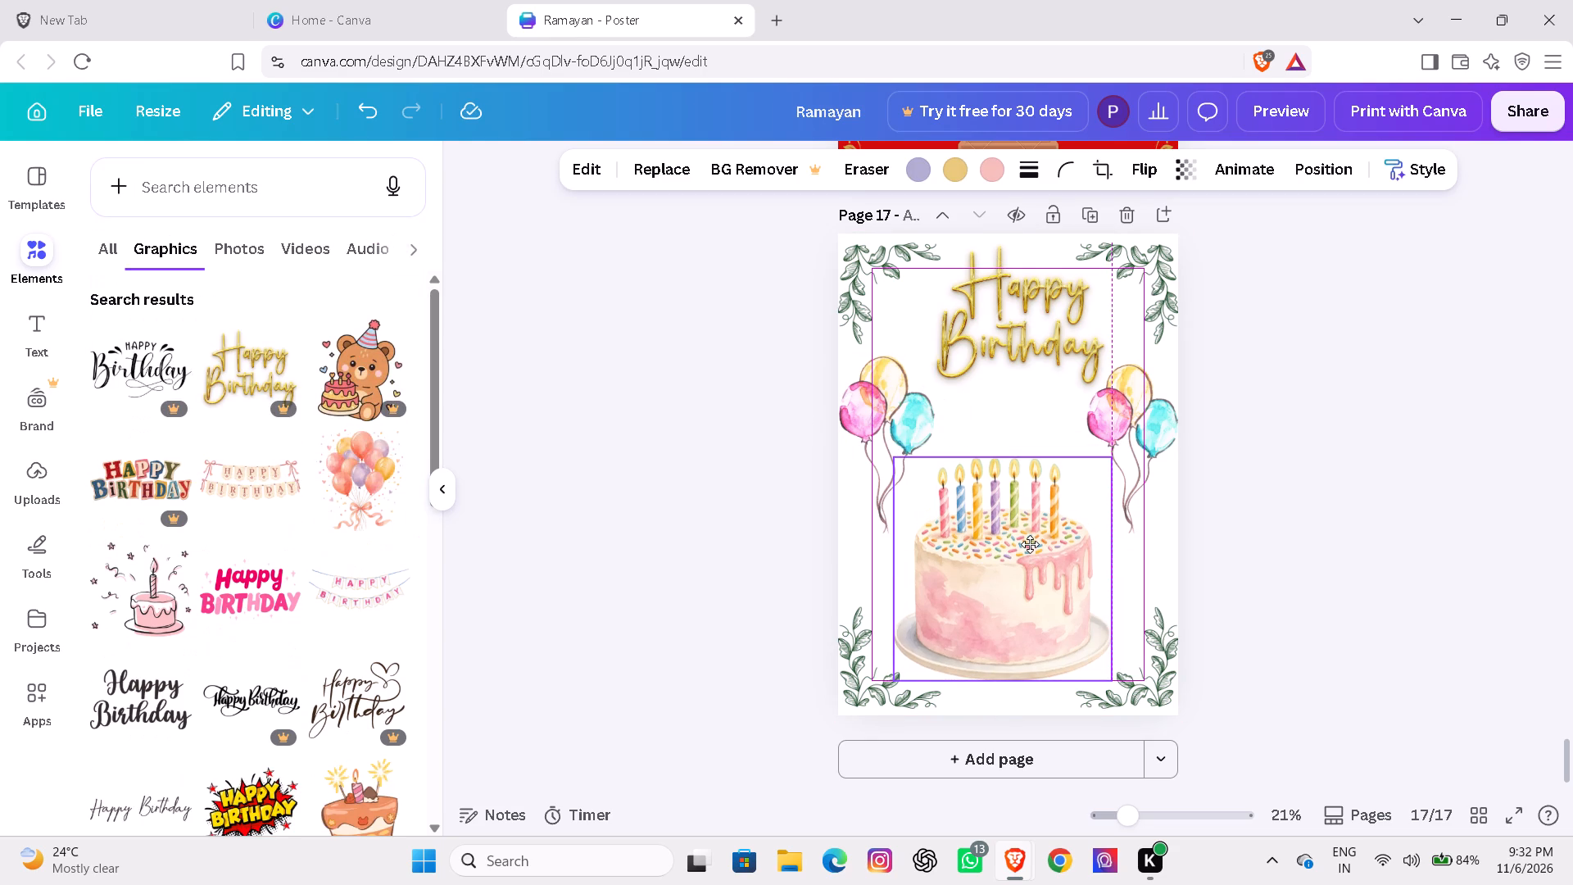
Nudge the pink drip cake down slightly on page 17 and deselect it.
{"action": "left_click_drag", "start_coordinate": [1030, 544], "coordinate": [1029, 549]}
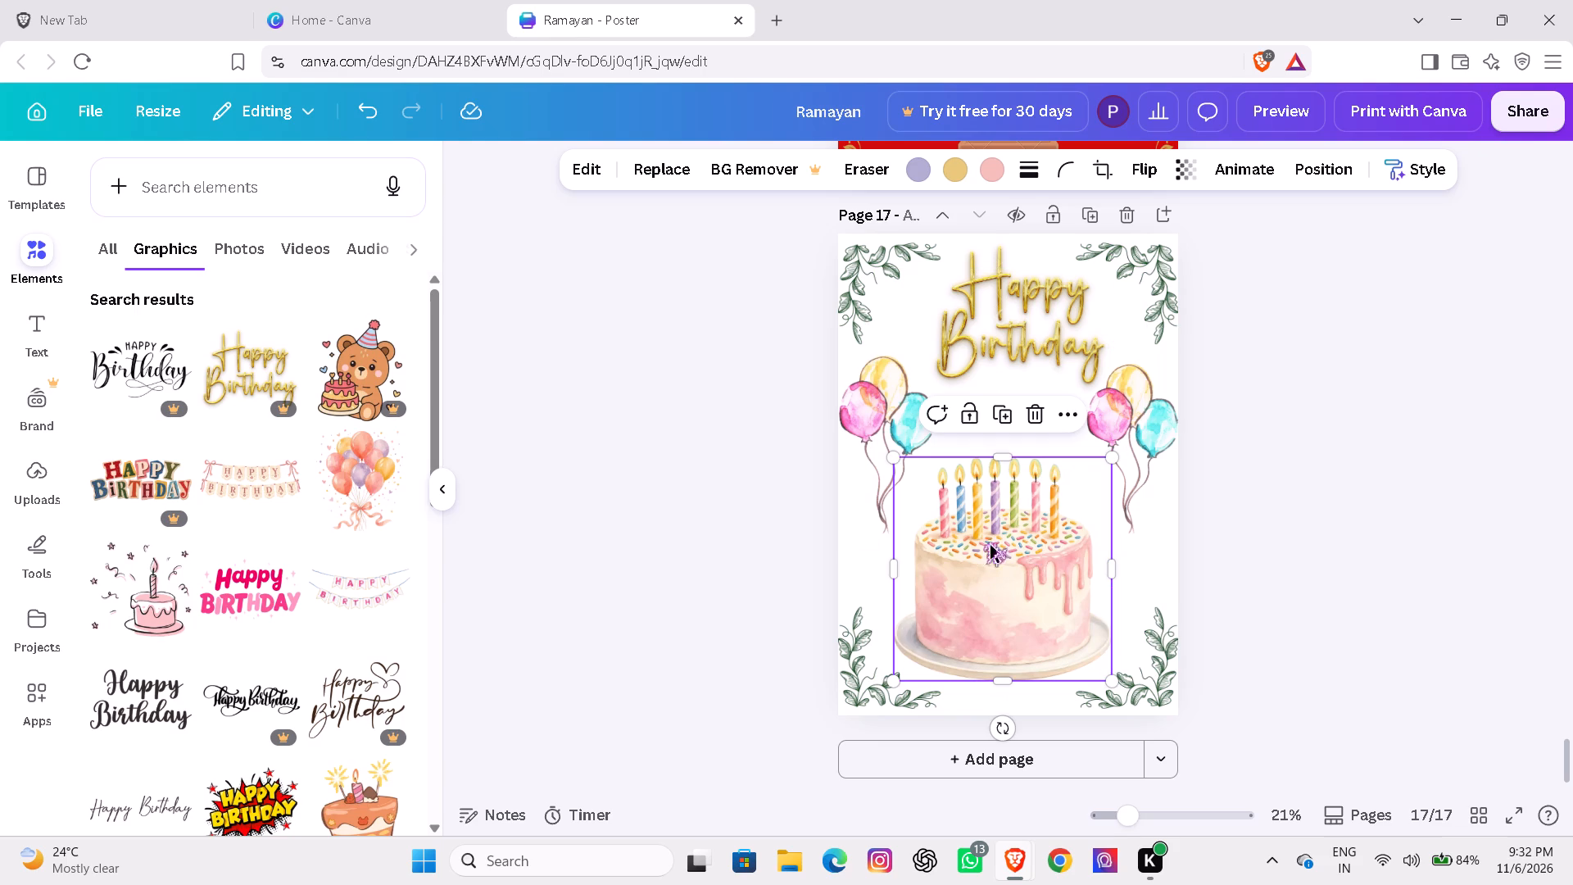
{"action": "left_click", "coordinate": [705, 547]}
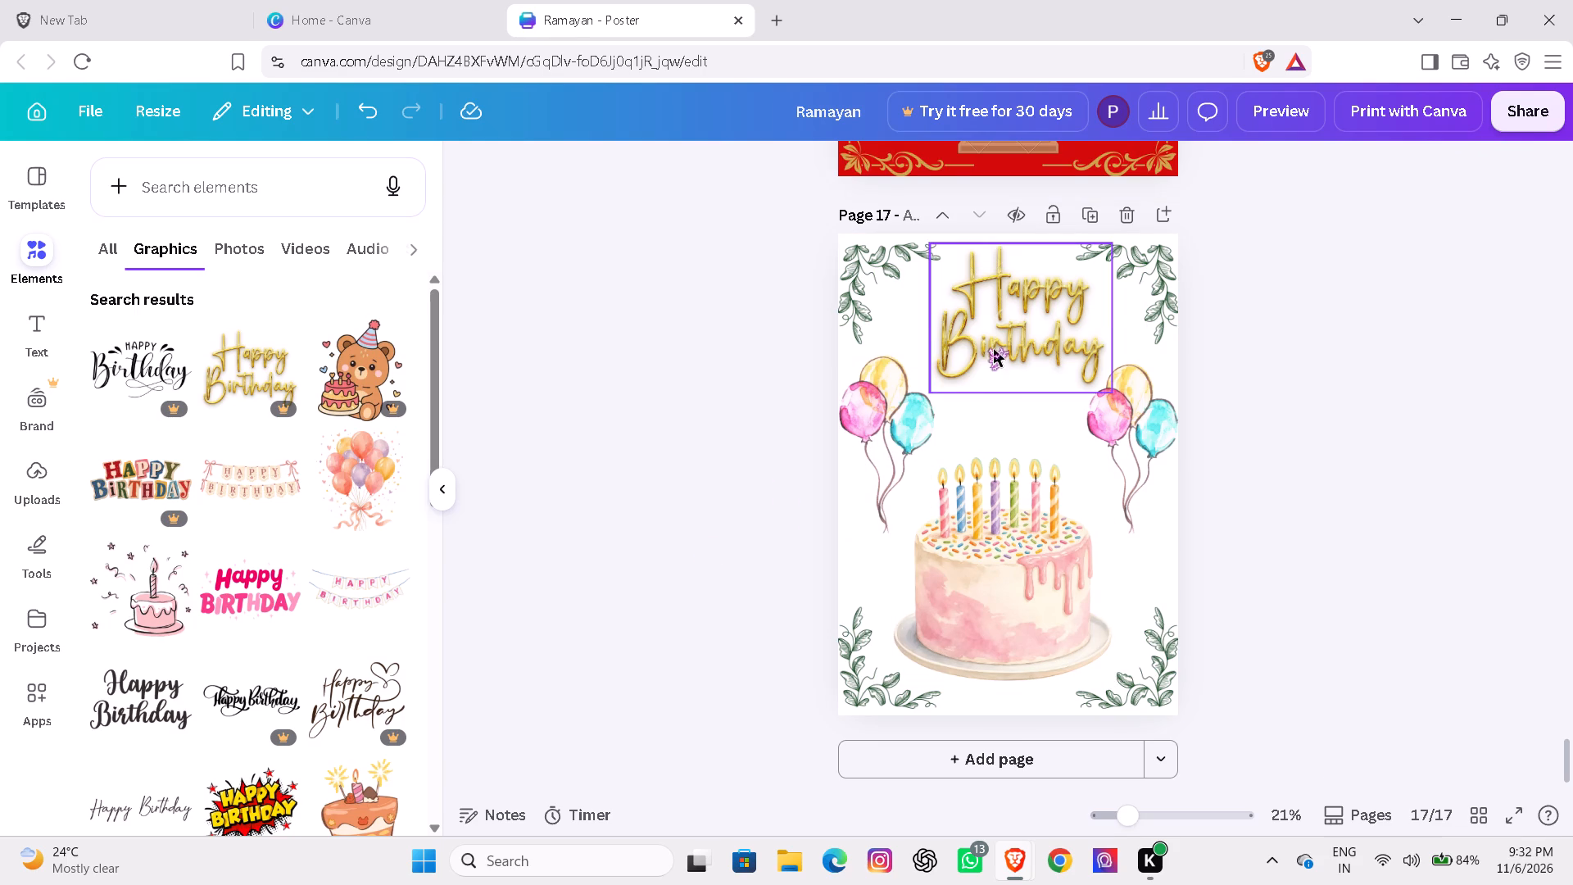
Move the gold Happy Birthday lettering up slightly to the top edge of page 17.
{"action": "left_click_drag", "start_coordinate": [994, 349], "coordinate": [994, 342]}
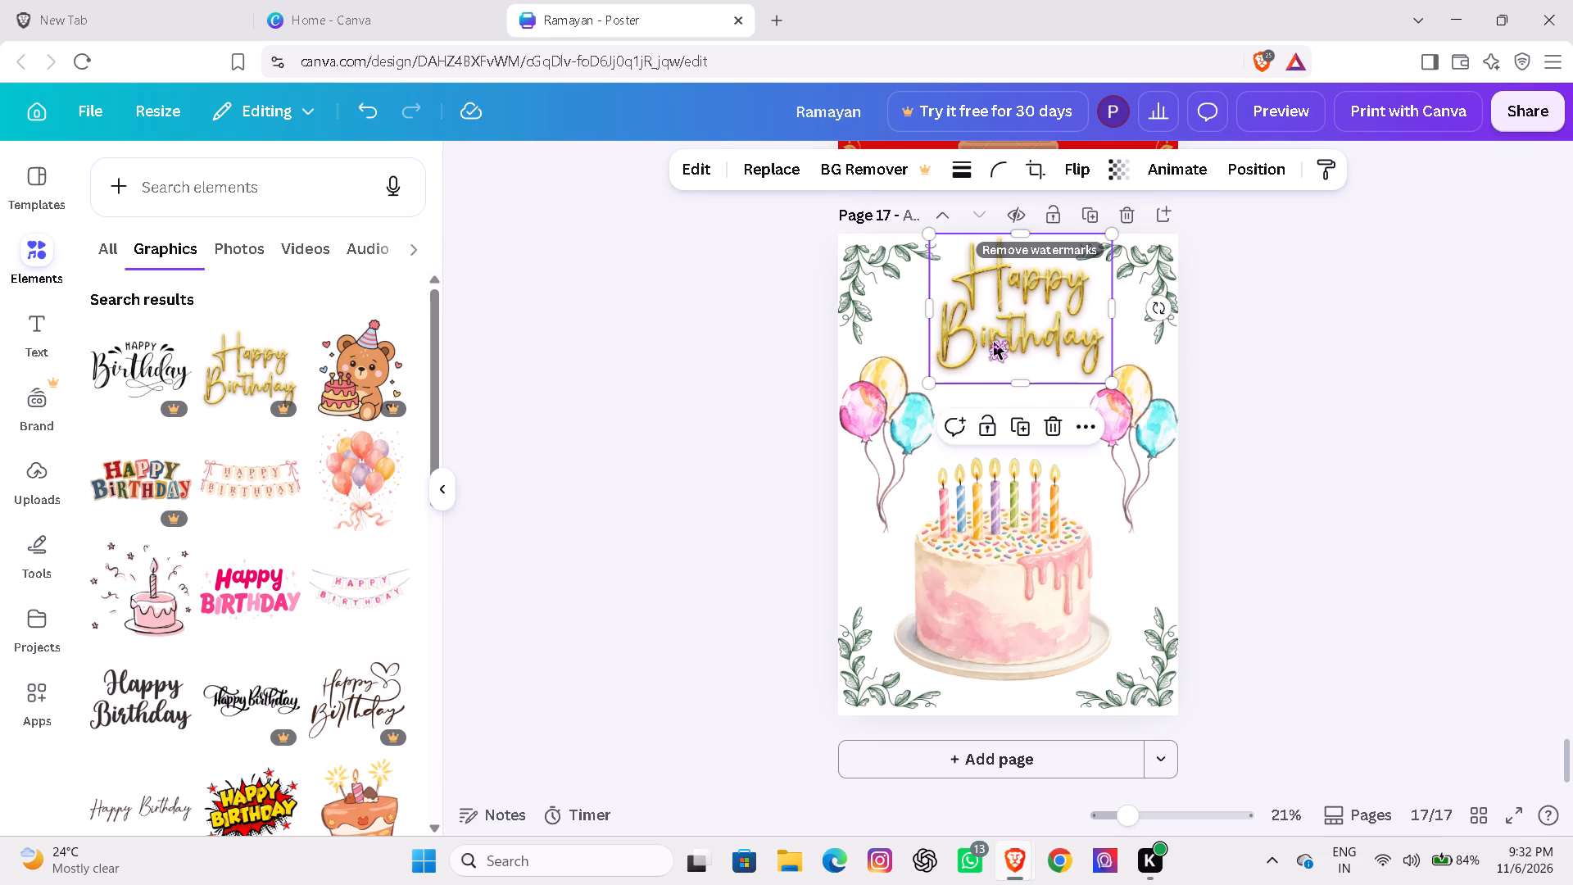
{"action": "left_click", "coordinate": [689, 471]}
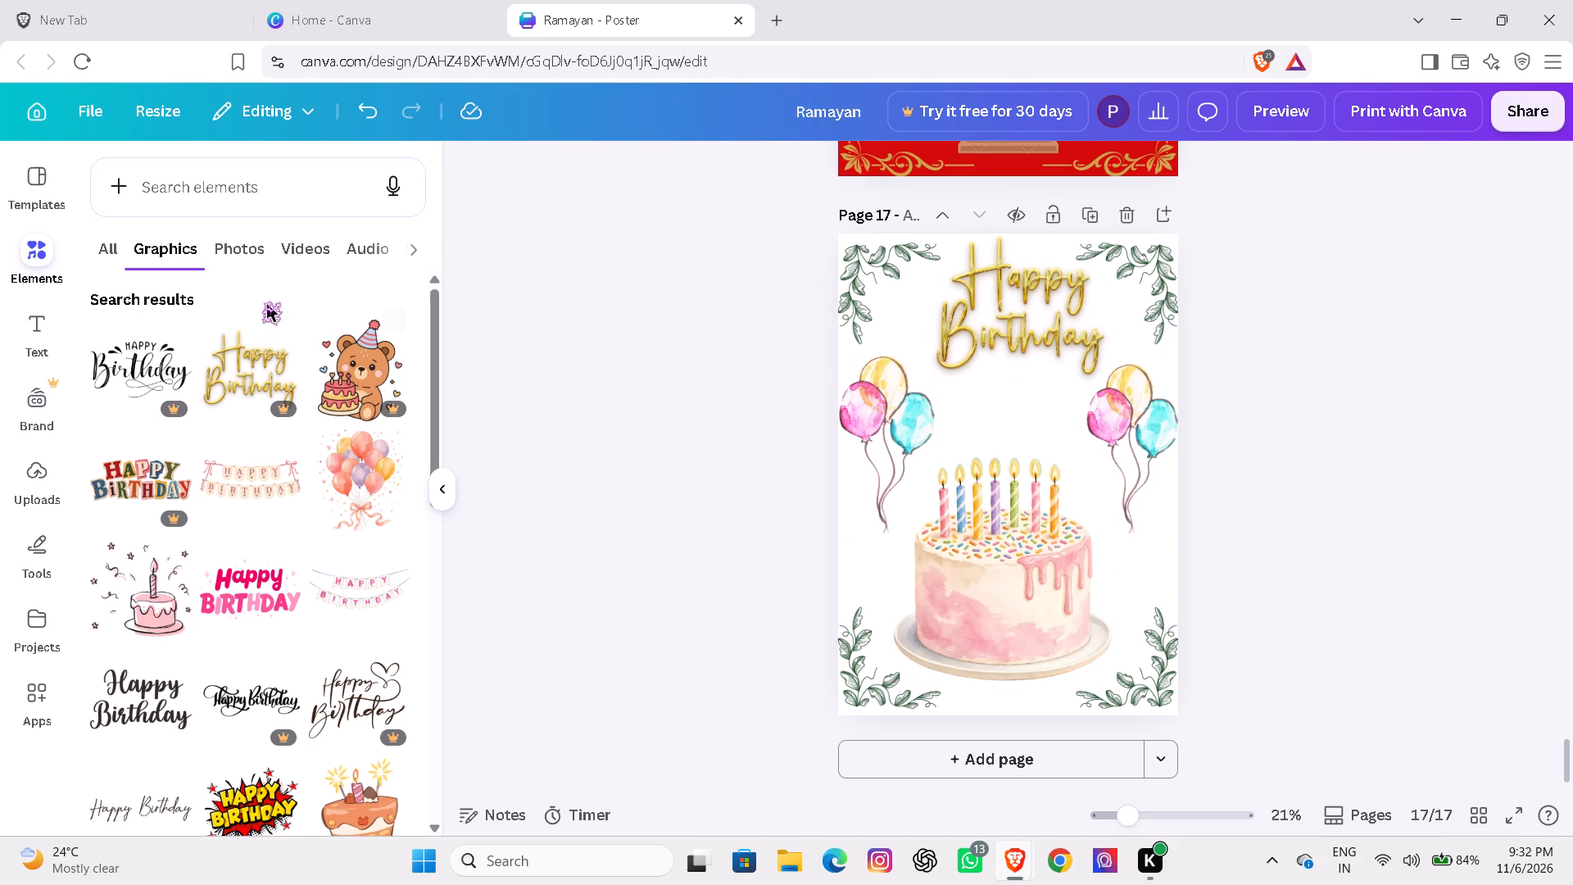
Add a text box to page 17 and place it between the gold lettering and the cake's candles.
{"action": "left_click", "coordinate": [43, 322]}
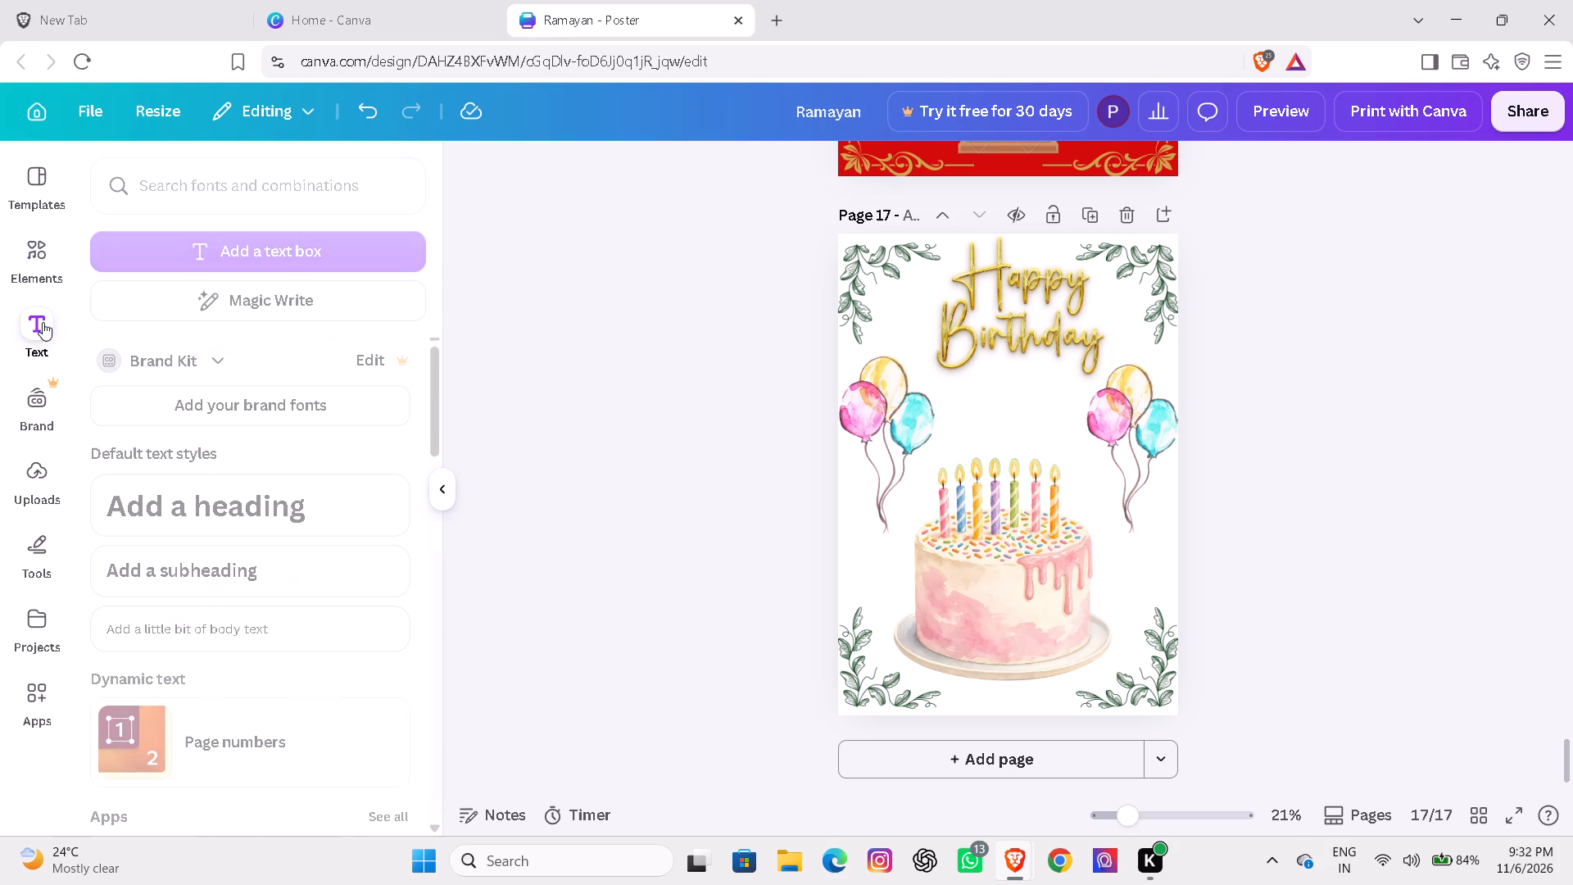
{"action": "left_click", "coordinate": [278, 266]}
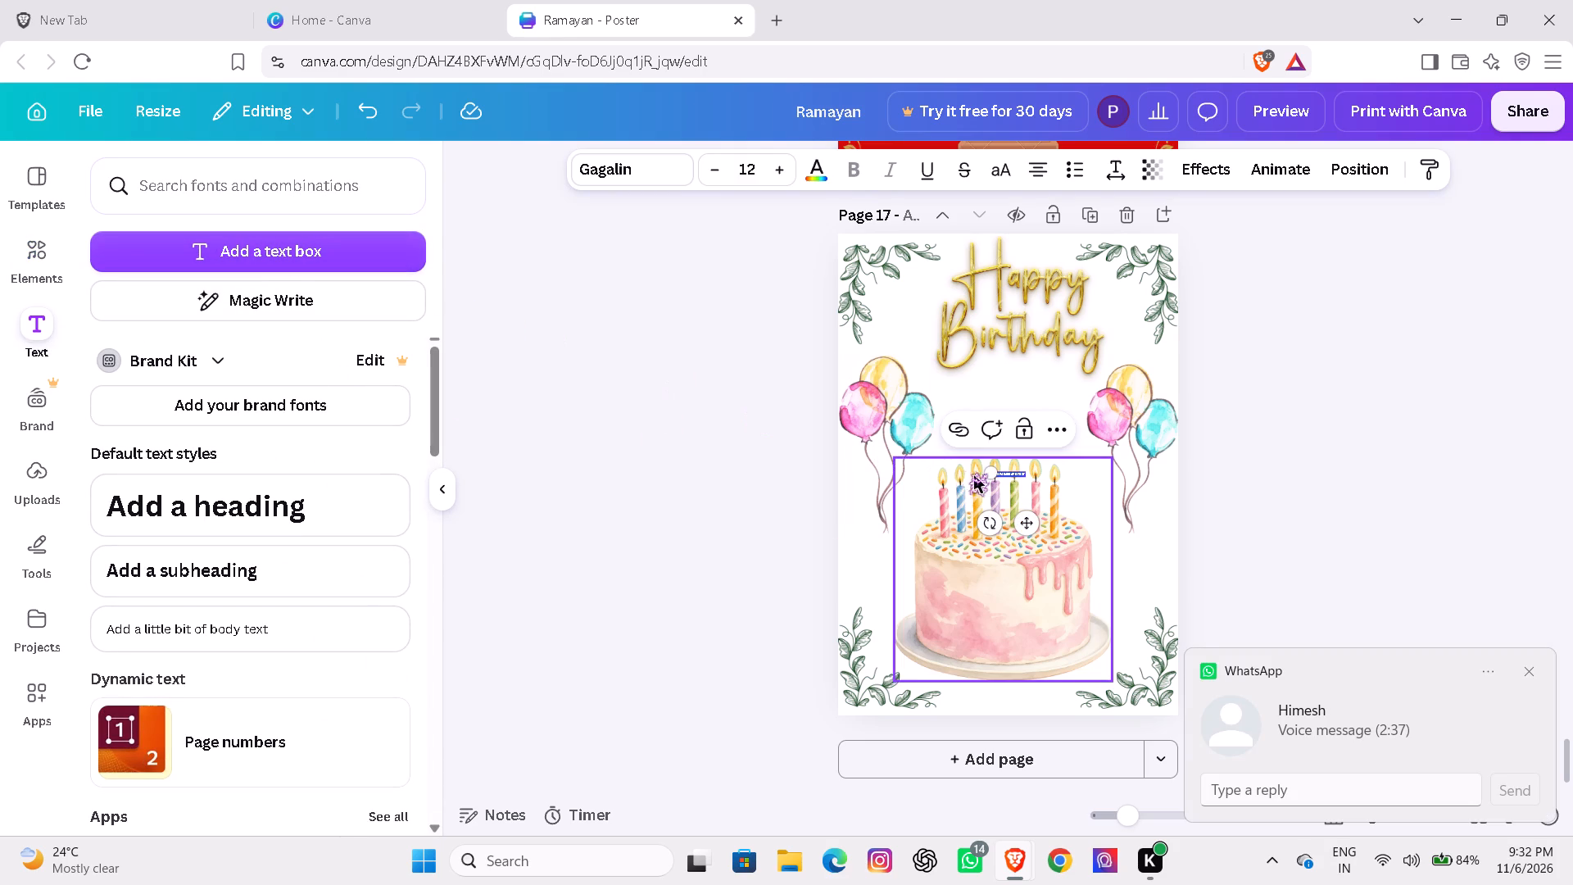
{"action": "left_click_drag", "start_coordinate": [1021, 526], "coordinate": [1012, 454]}
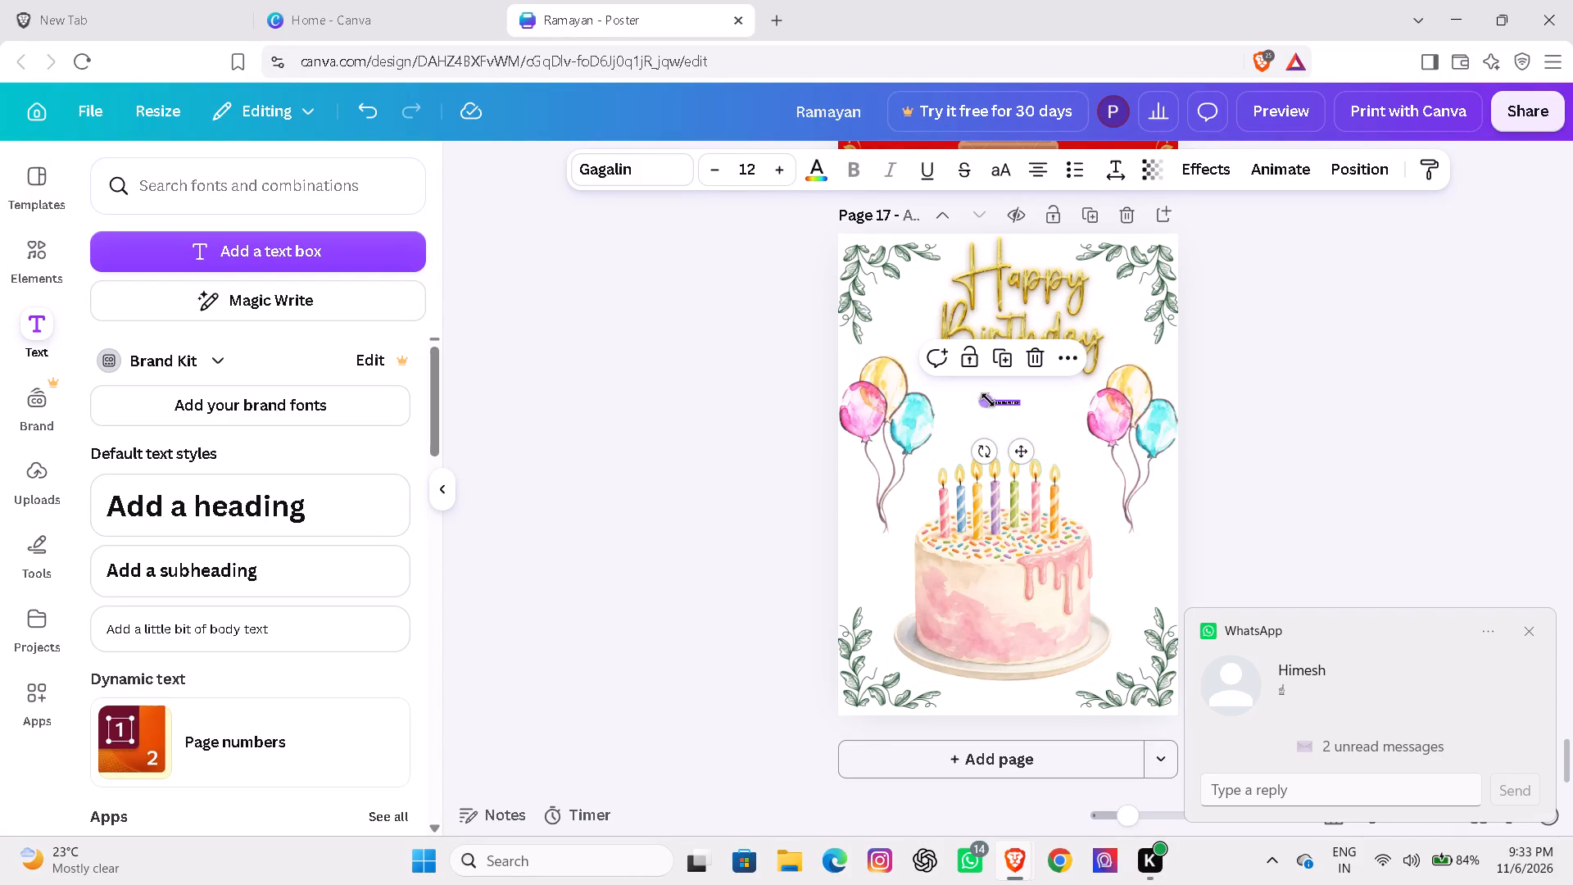
Enlarge the new placeholder text below the gold lettering to a font size of about 32.1.
{"action": "left_click_drag", "start_coordinate": [986, 400], "coordinate": [945, 411]}
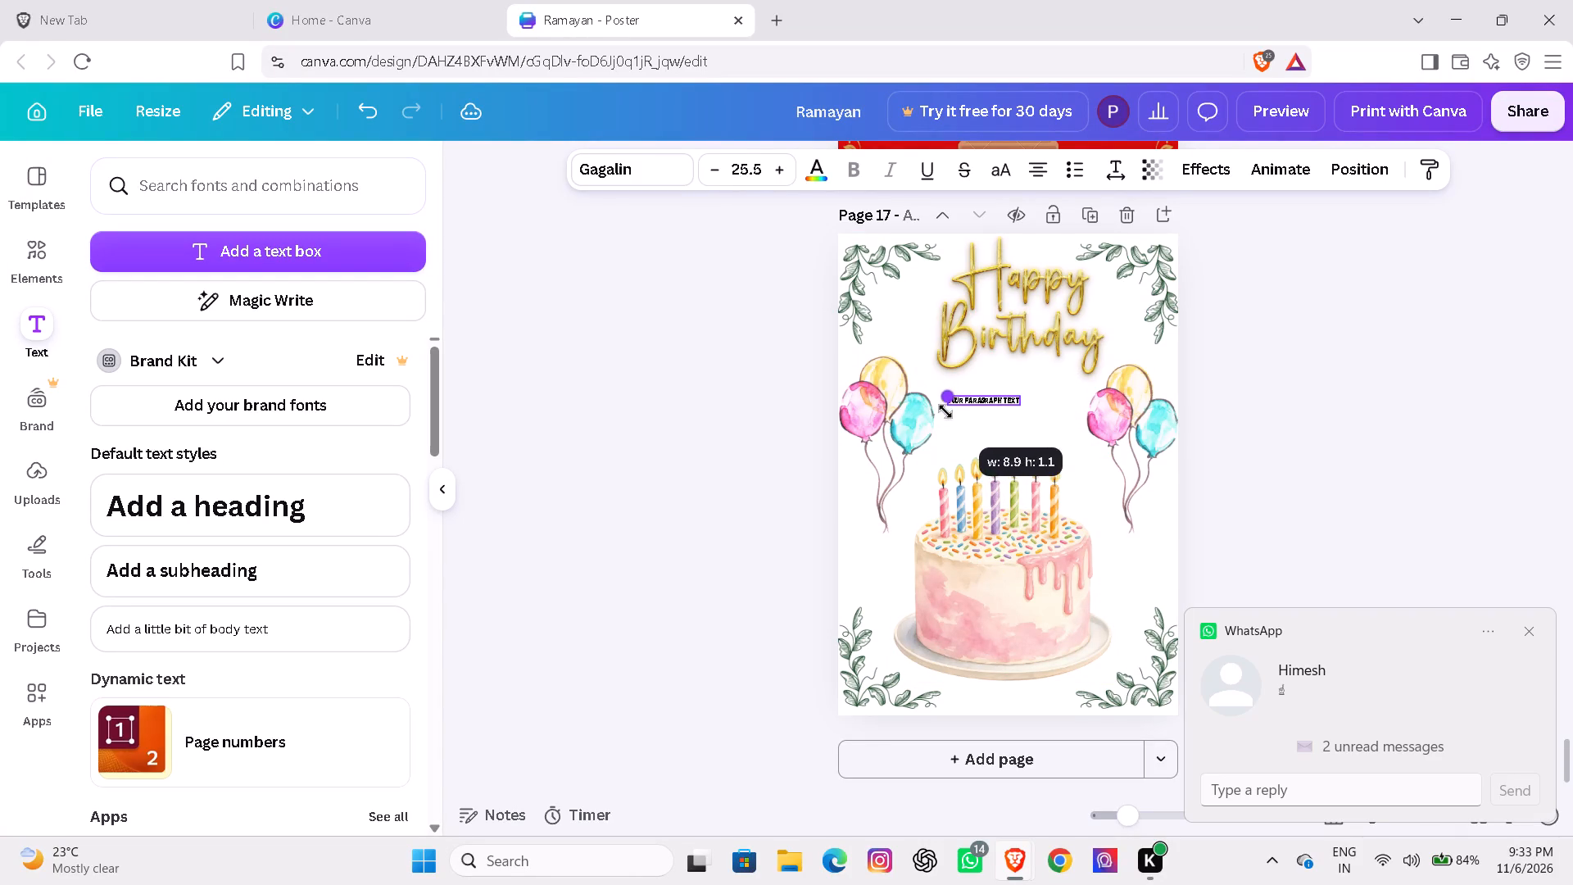
{"action": "left_click_drag", "start_coordinate": [945, 411], "coordinate": [947, 409]}
{"action": "left_click", "coordinate": [1002, 392]}
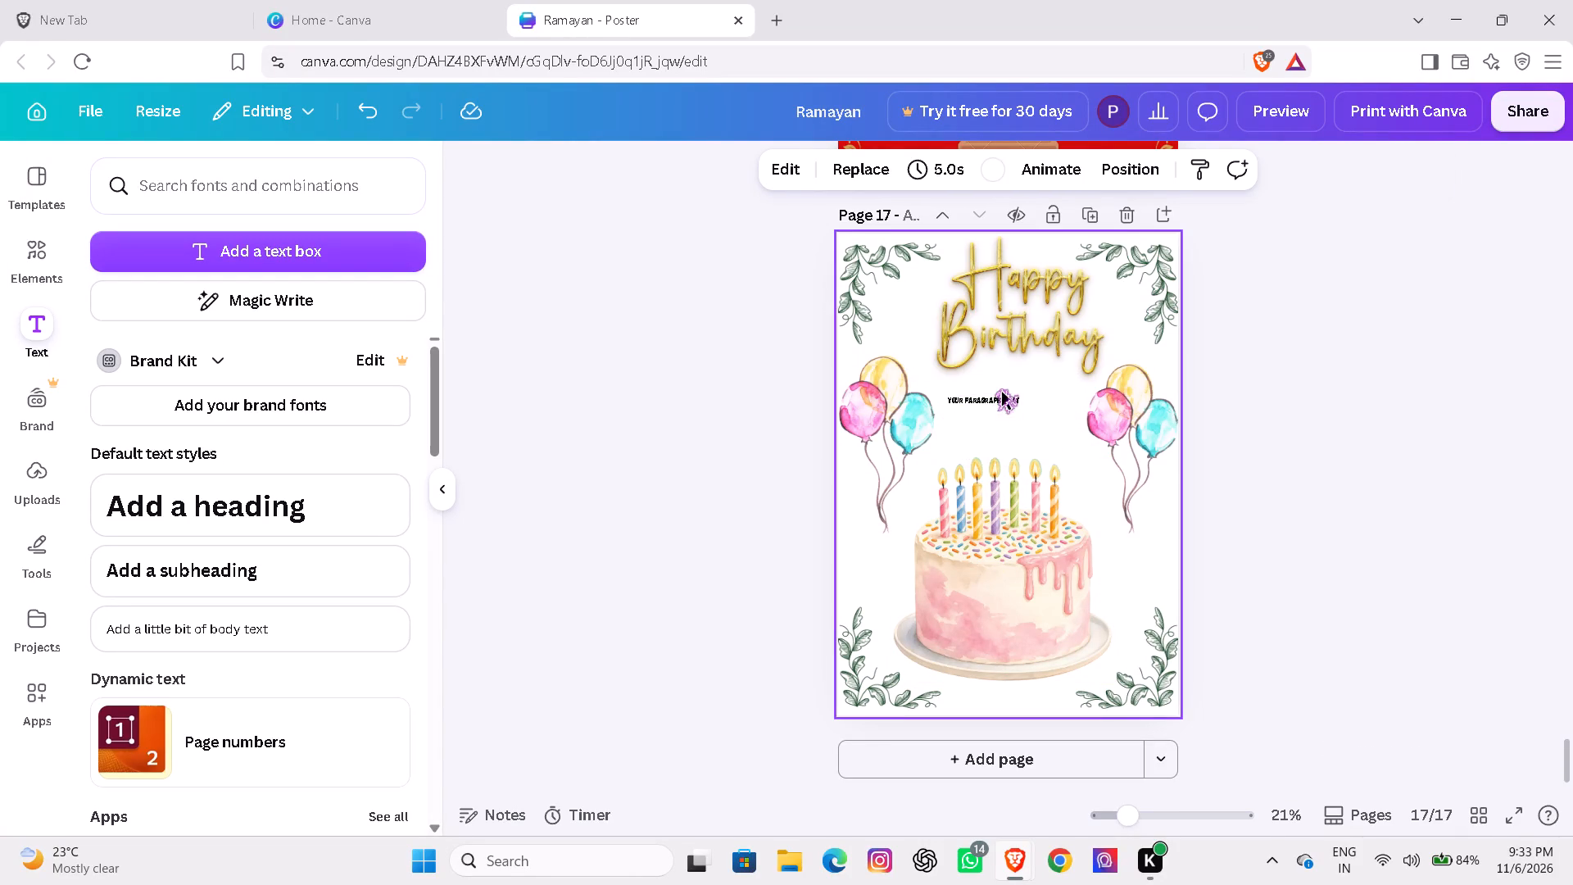
{"action": "left_click", "coordinate": [1004, 399]}
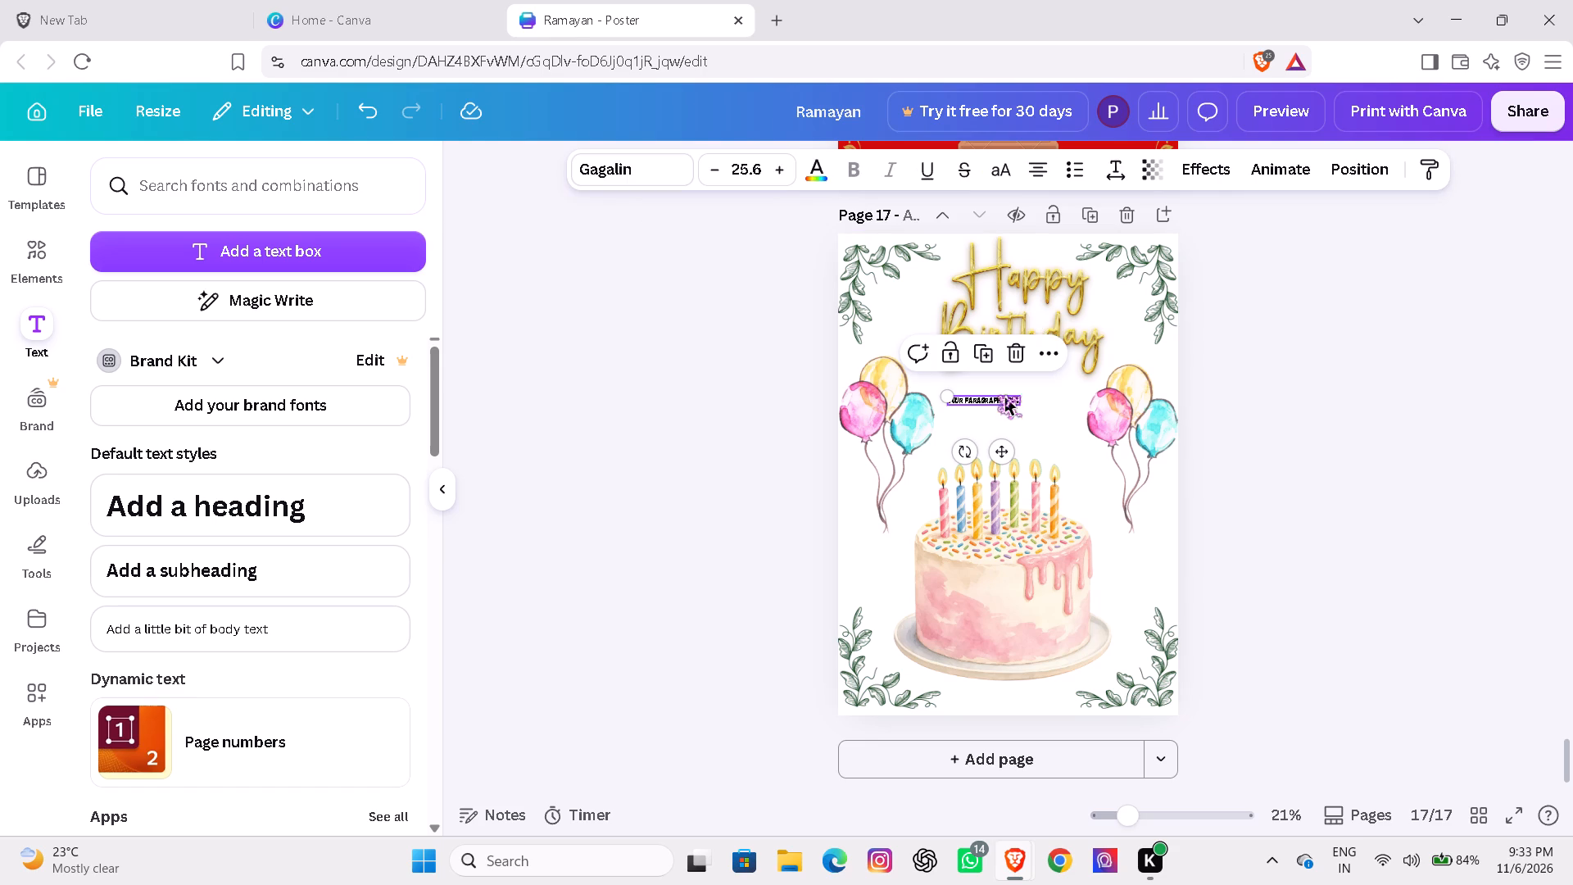
{"action": "left_click_drag", "start_coordinate": [948, 398], "coordinate": [930, 389]}
Replace the placeholder text below the gold lettering with the name "himesh".
{"action": "left_click", "coordinate": [993, 393]}
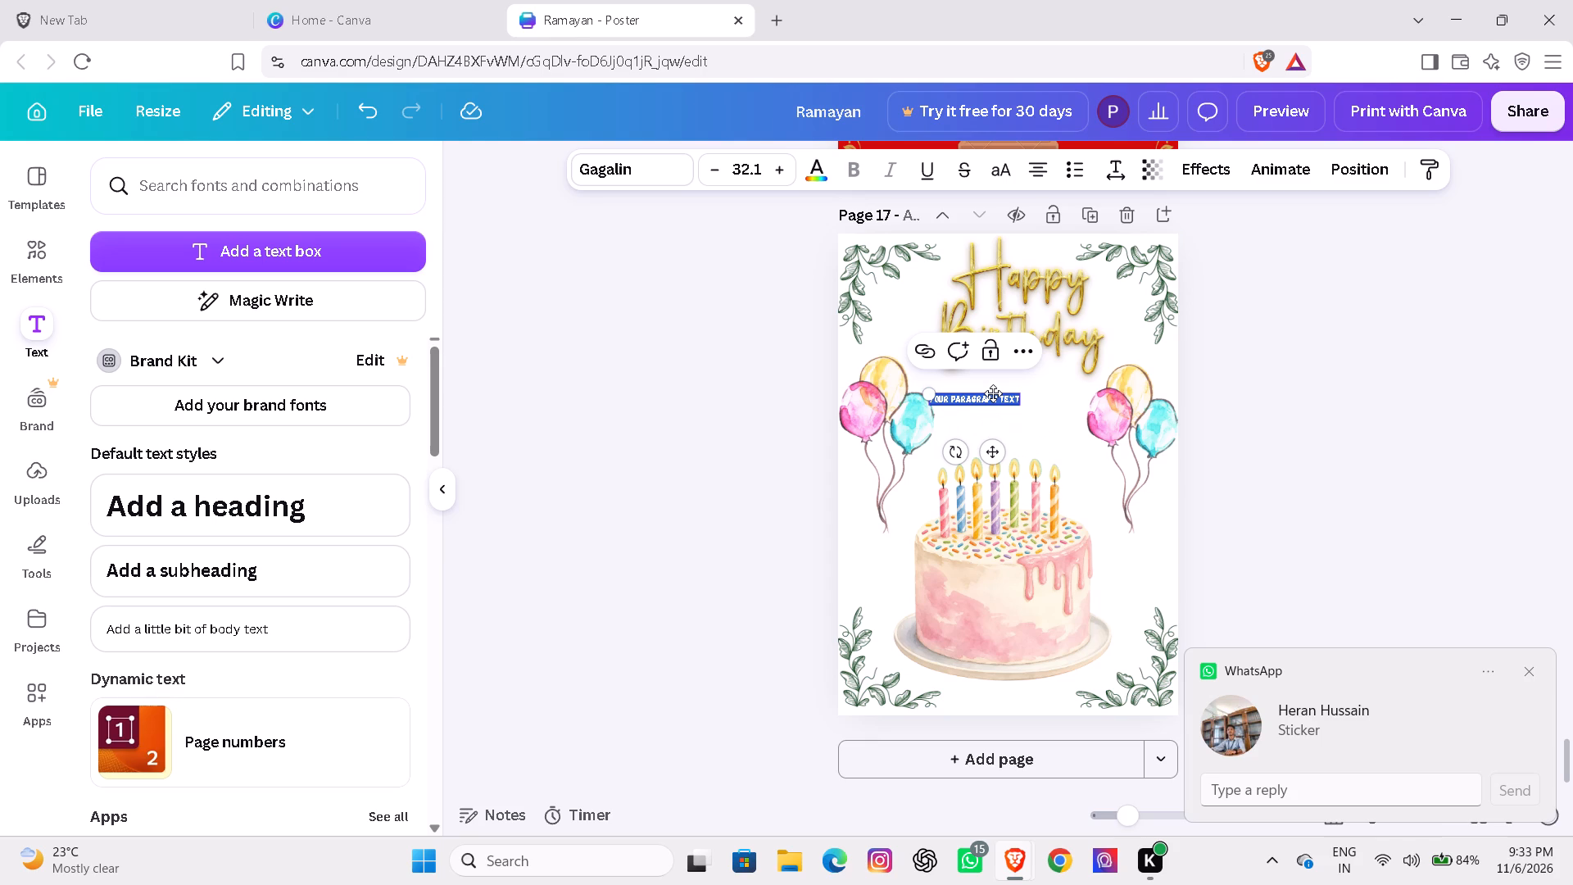
{"action": "key", "text": "BackSpace"}
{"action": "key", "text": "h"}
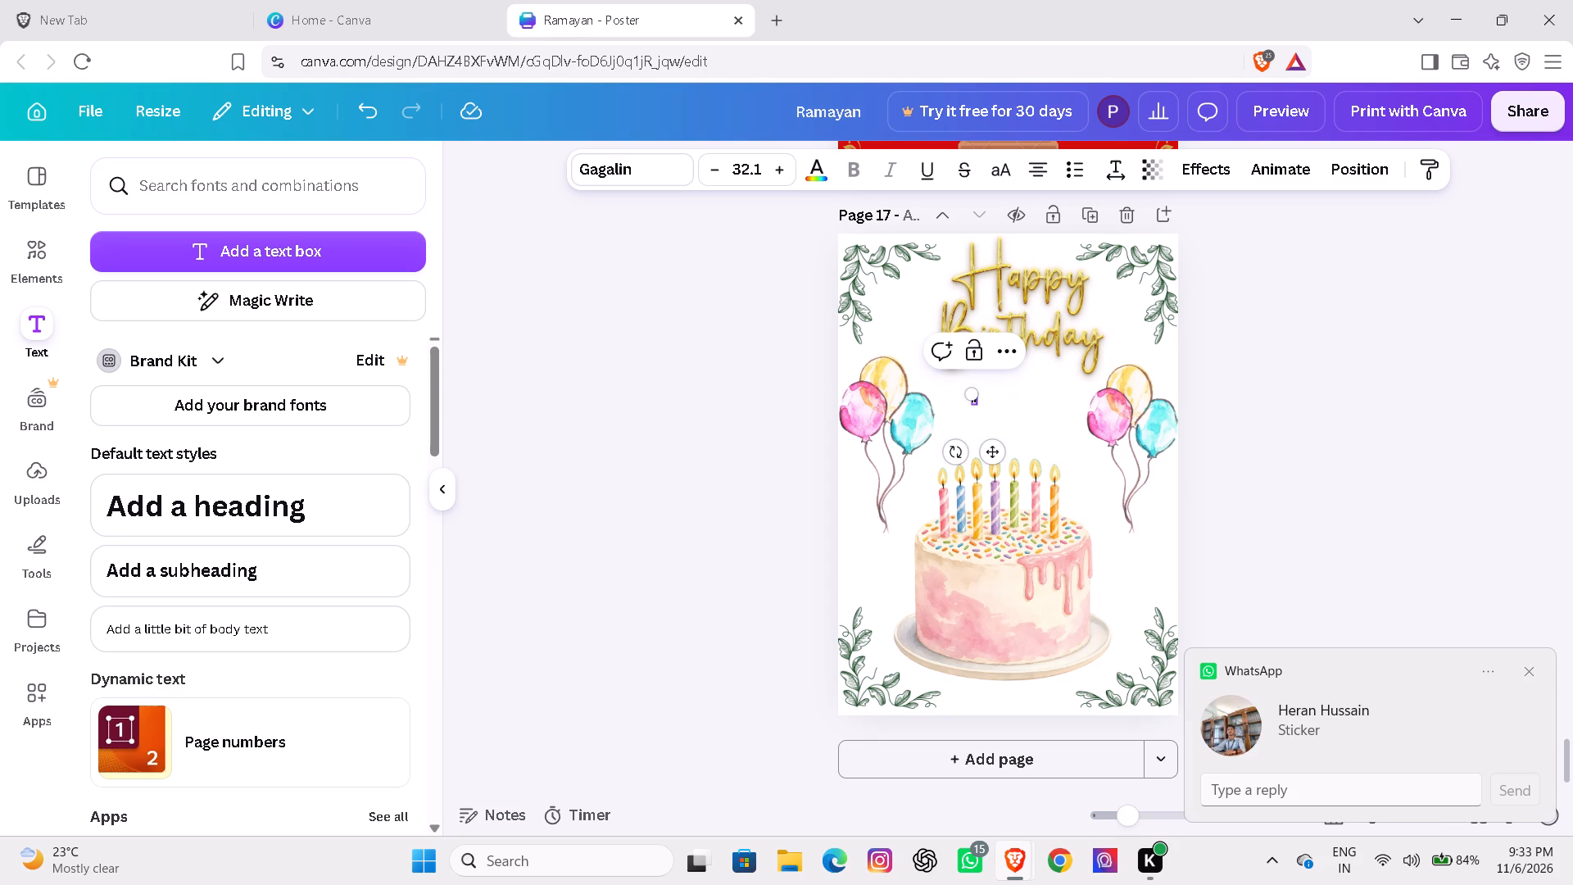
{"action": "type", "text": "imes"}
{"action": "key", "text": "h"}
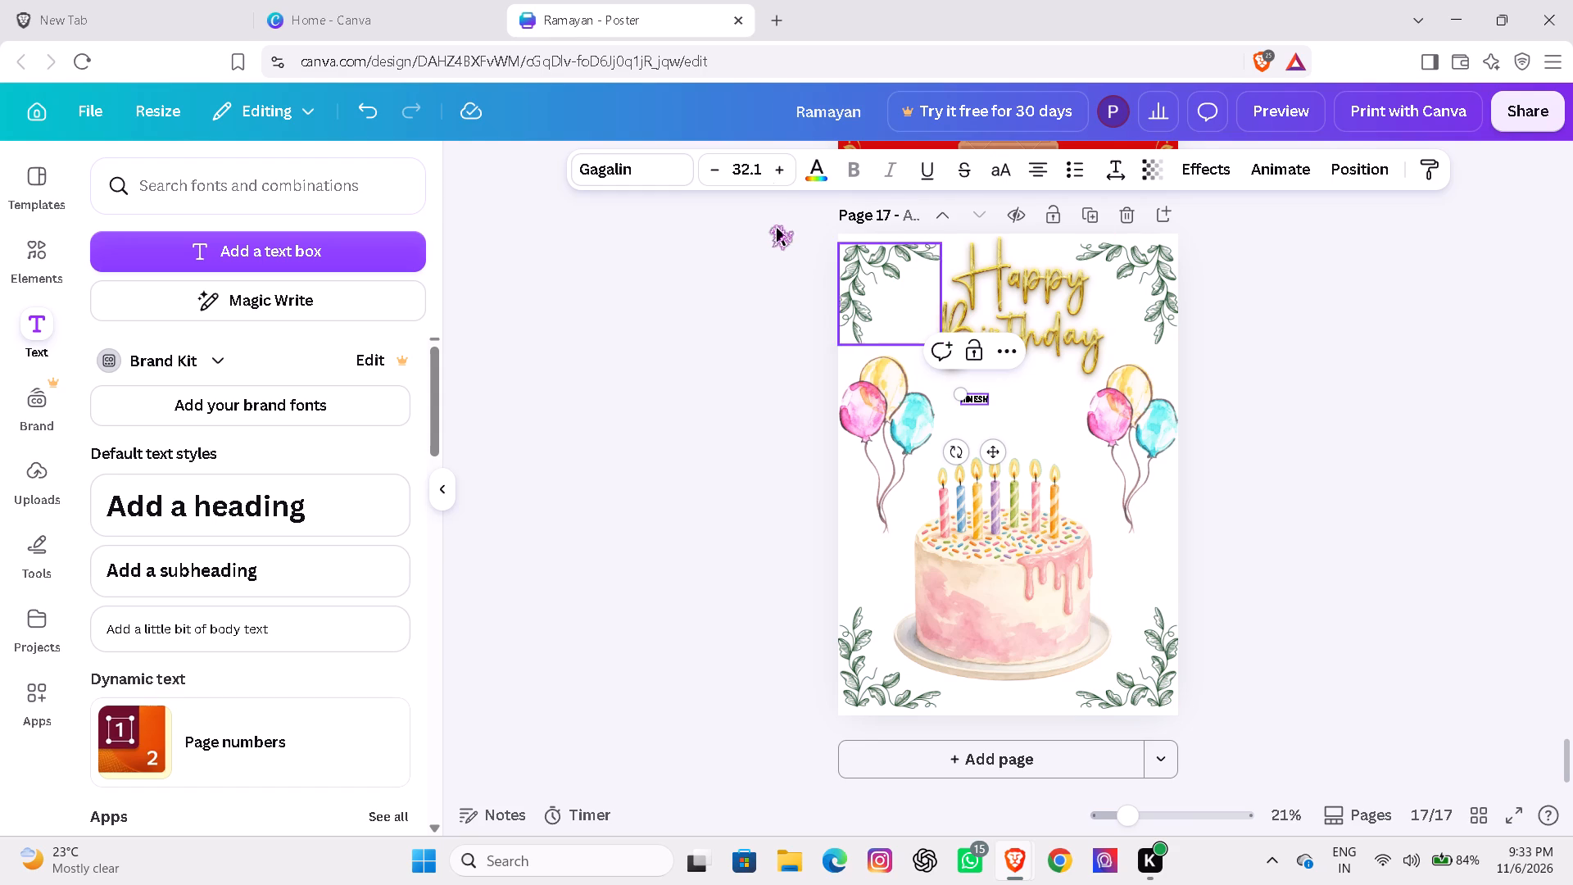
Raise the font size of the name text on page 17 to 90.1, widening its box slightly along the way.
{"action": "left_click", "coordinate": [772, 176]}
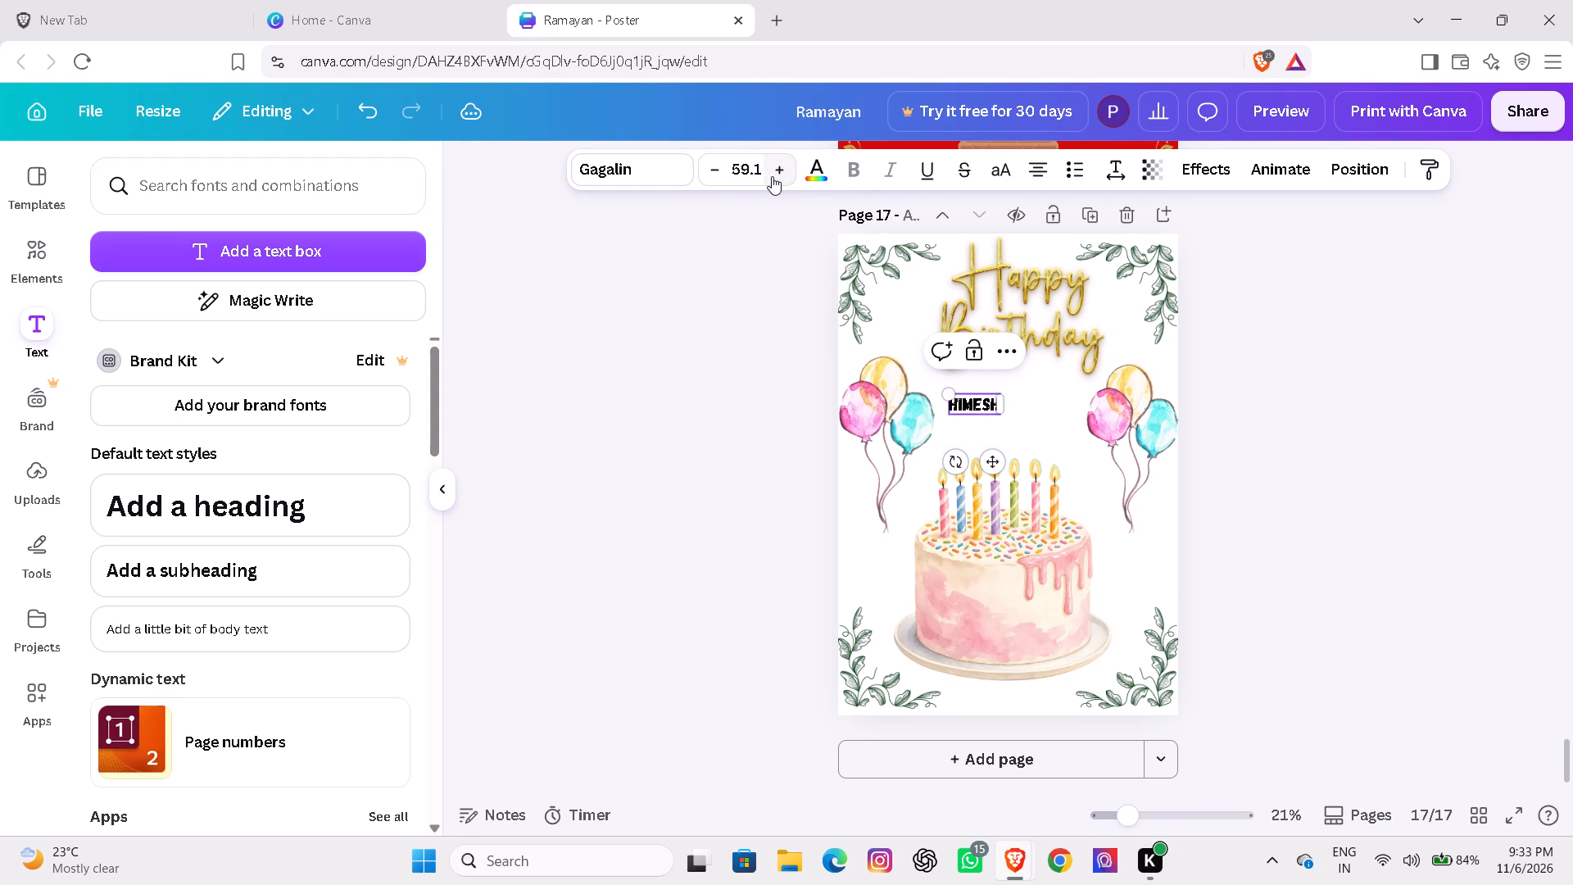
{"action": "left_click_drag", "start_coordinate": [1003, 402], "coordinate": [1024, 406]}
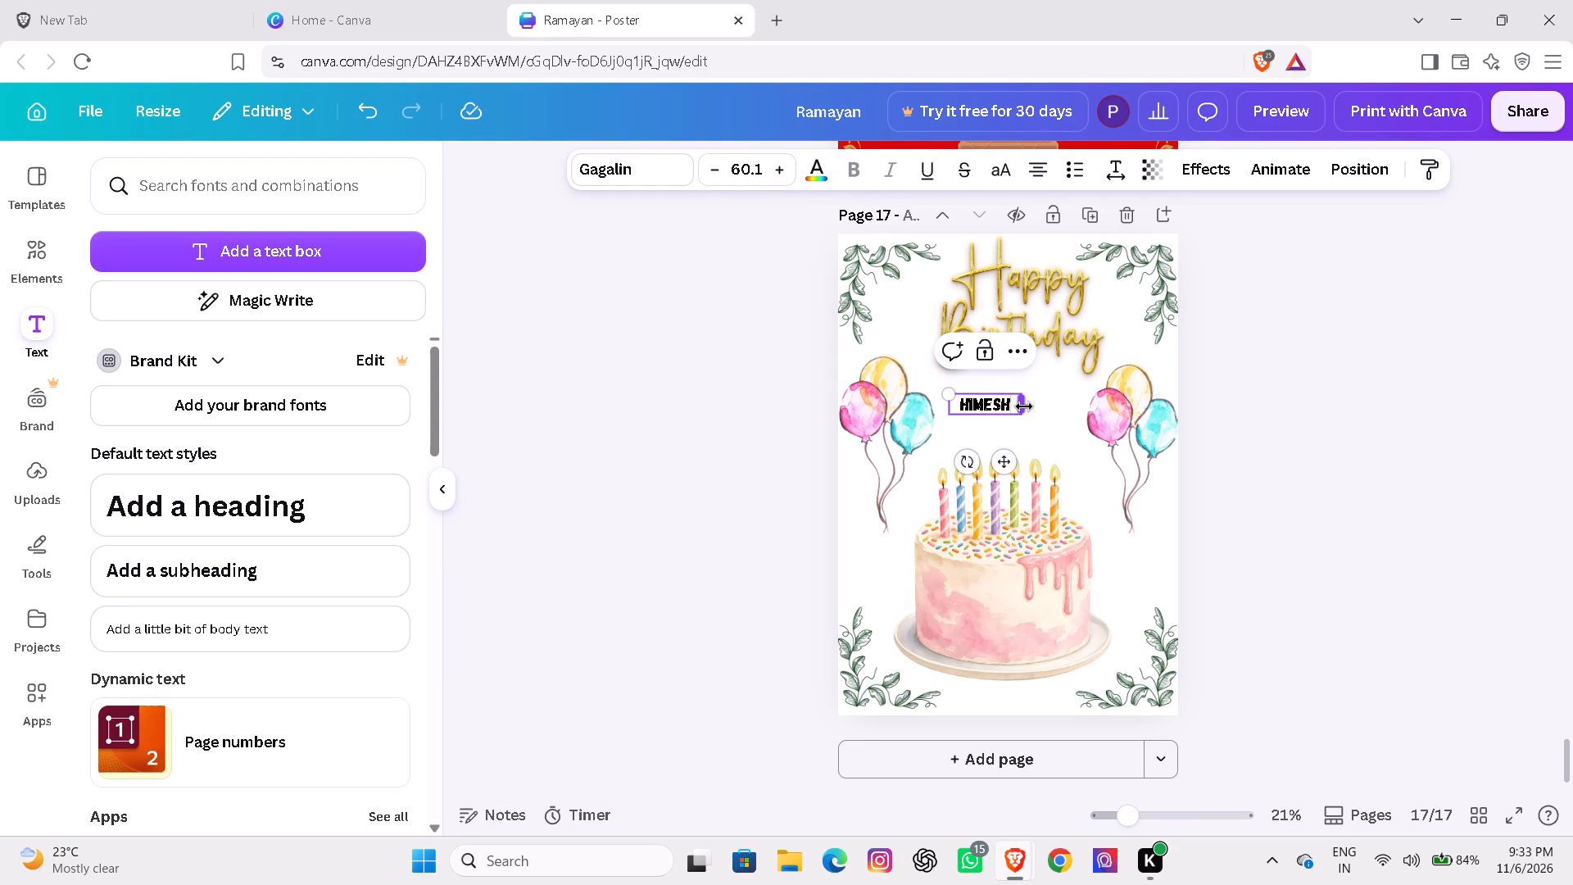
{"action": "left_click", "coordinate": [777, 169]}
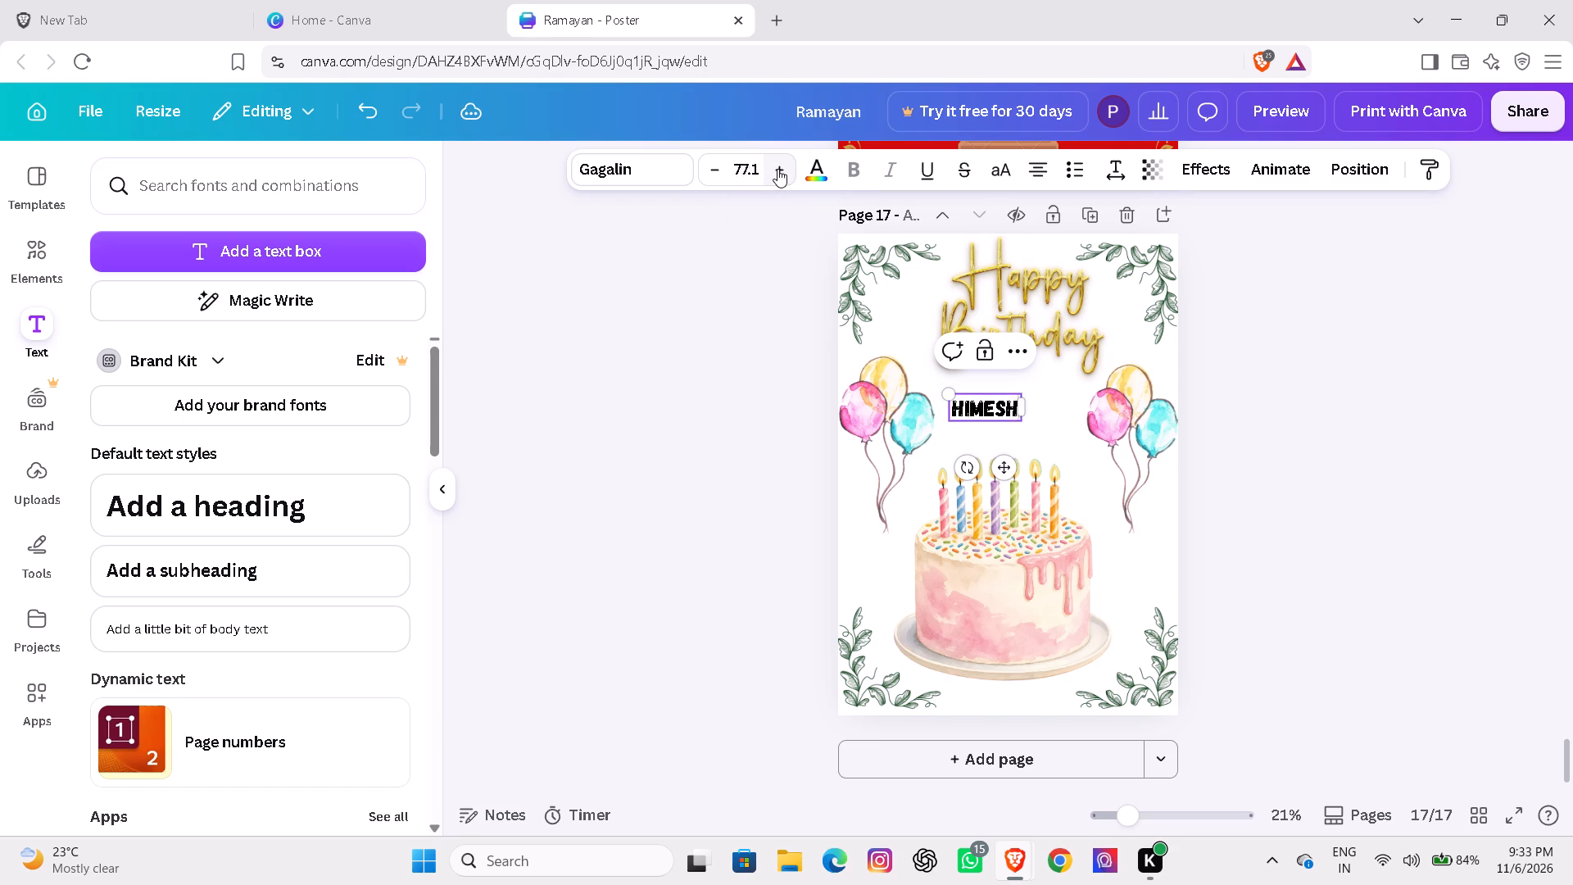
{"action": "left_click_drag", "start_coordinate": [777, 169], "coordinate": [740, 160]}
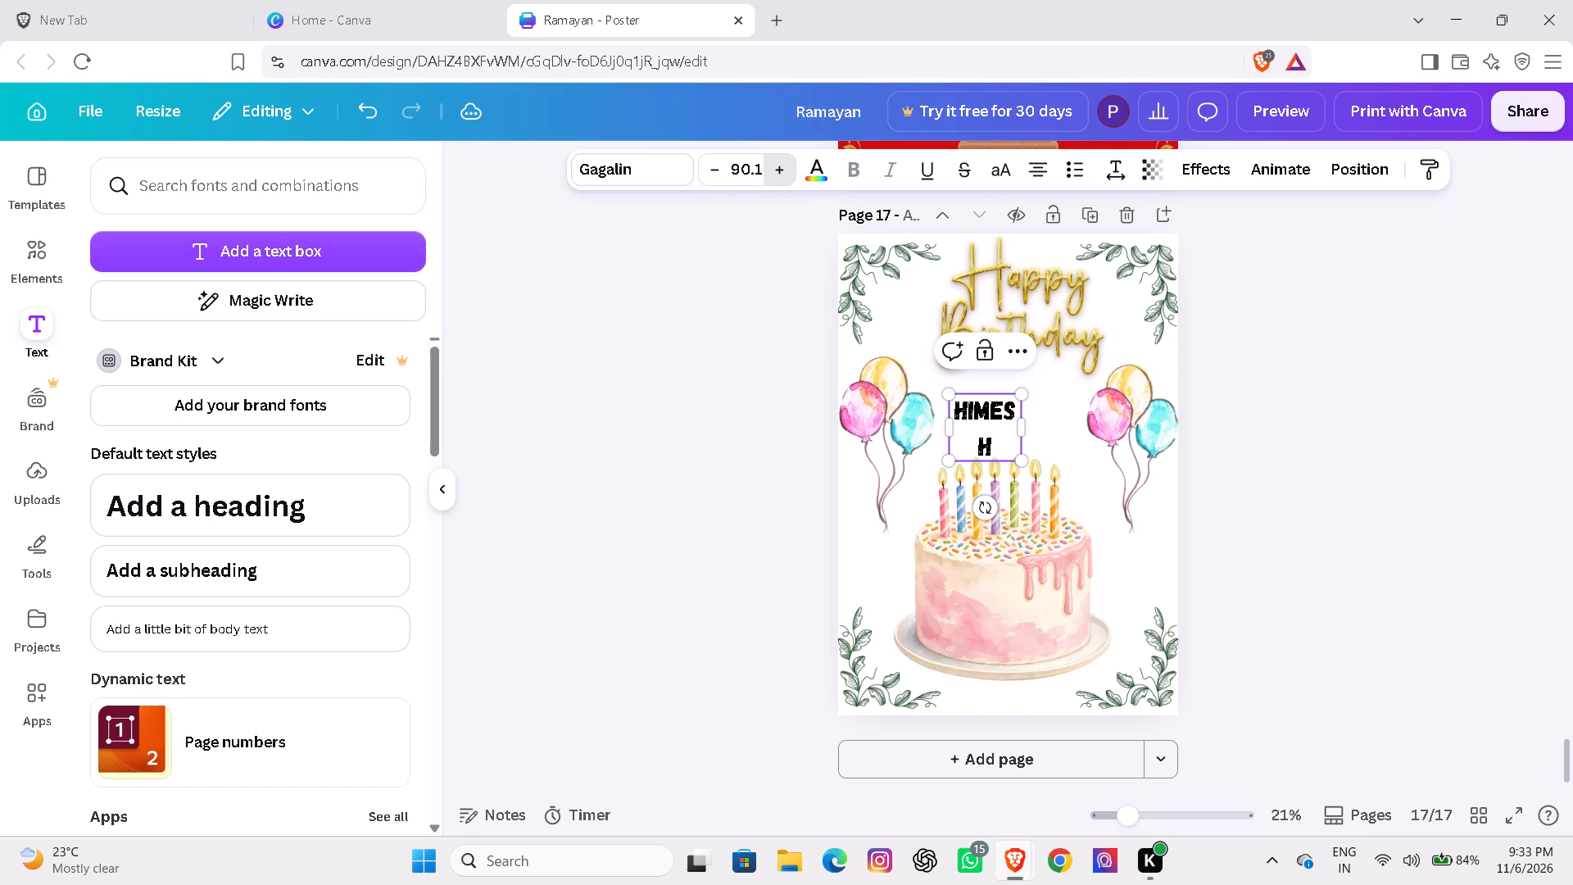
{"action": "left_click_drag", "start_coordinate": [740, 160], "coordinate": [722, 165]}
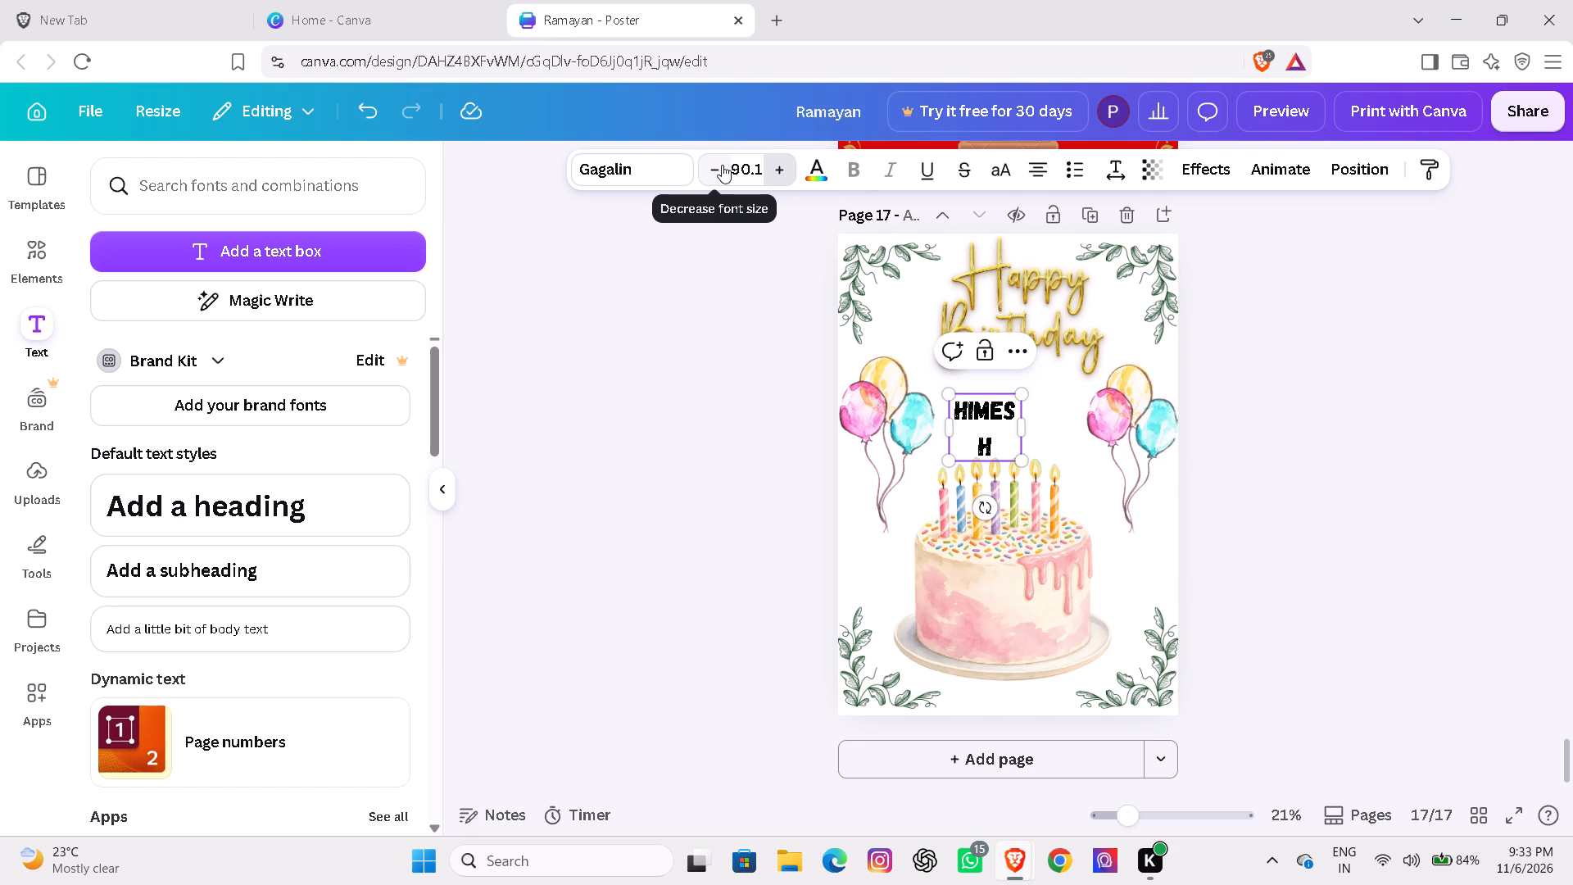
{"action": "left_click_drag", "start_coordinate": [722, 165], "coordinate": [669, 374]}
{"action": "left_click", "coordinate": [669, 374]}
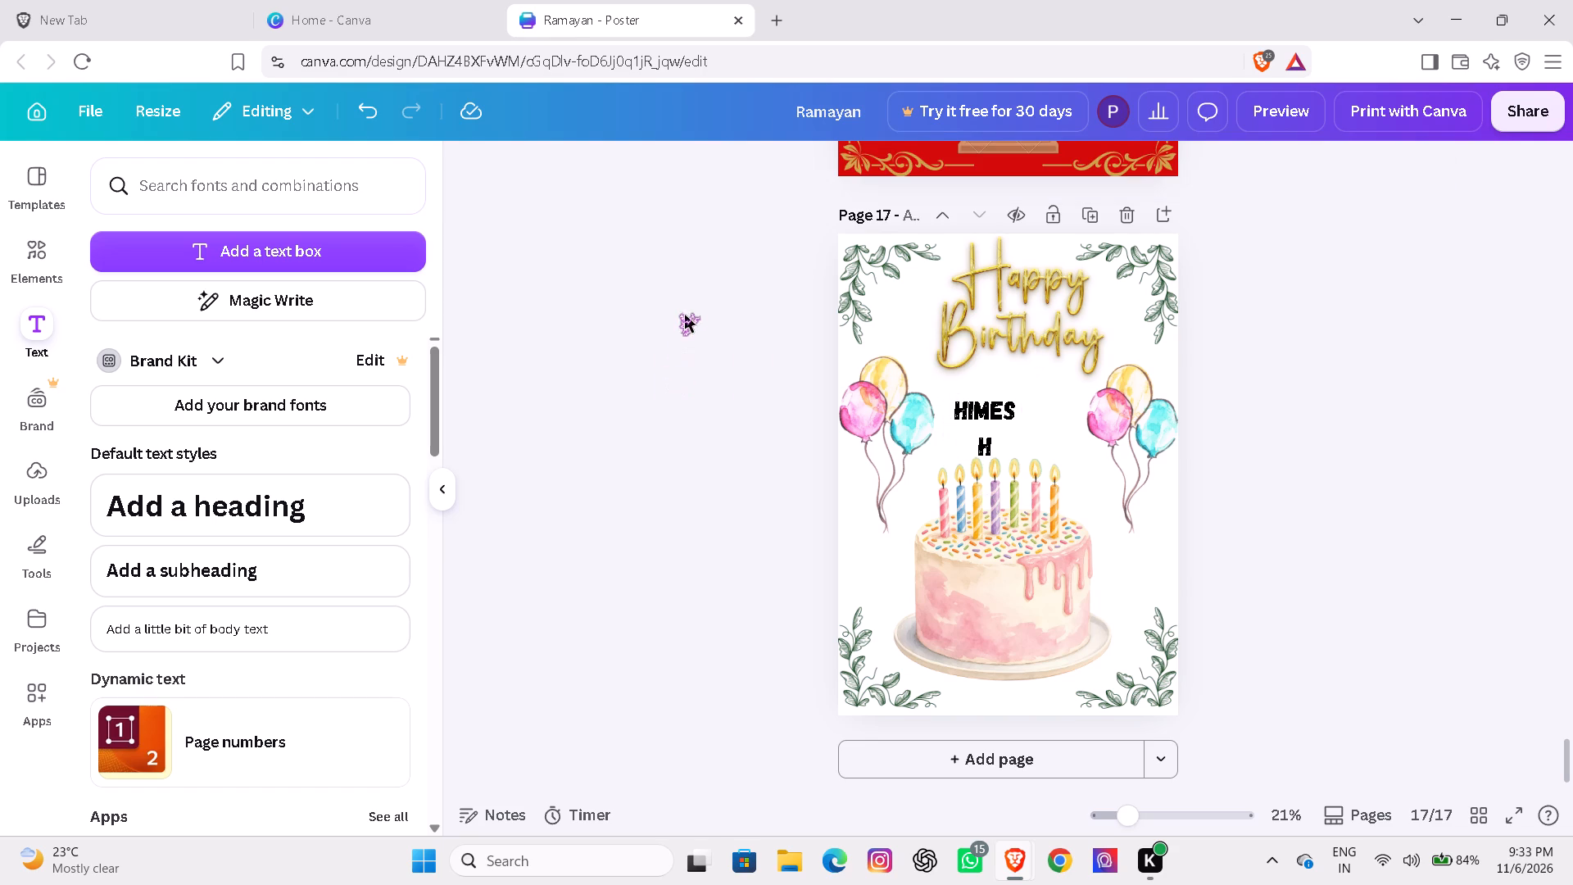
Widen the name's text box to about 15.6 so the name fits on one line, and raise its font size to 104.
{"action": "left_click", "coordinate": [982, 411]}
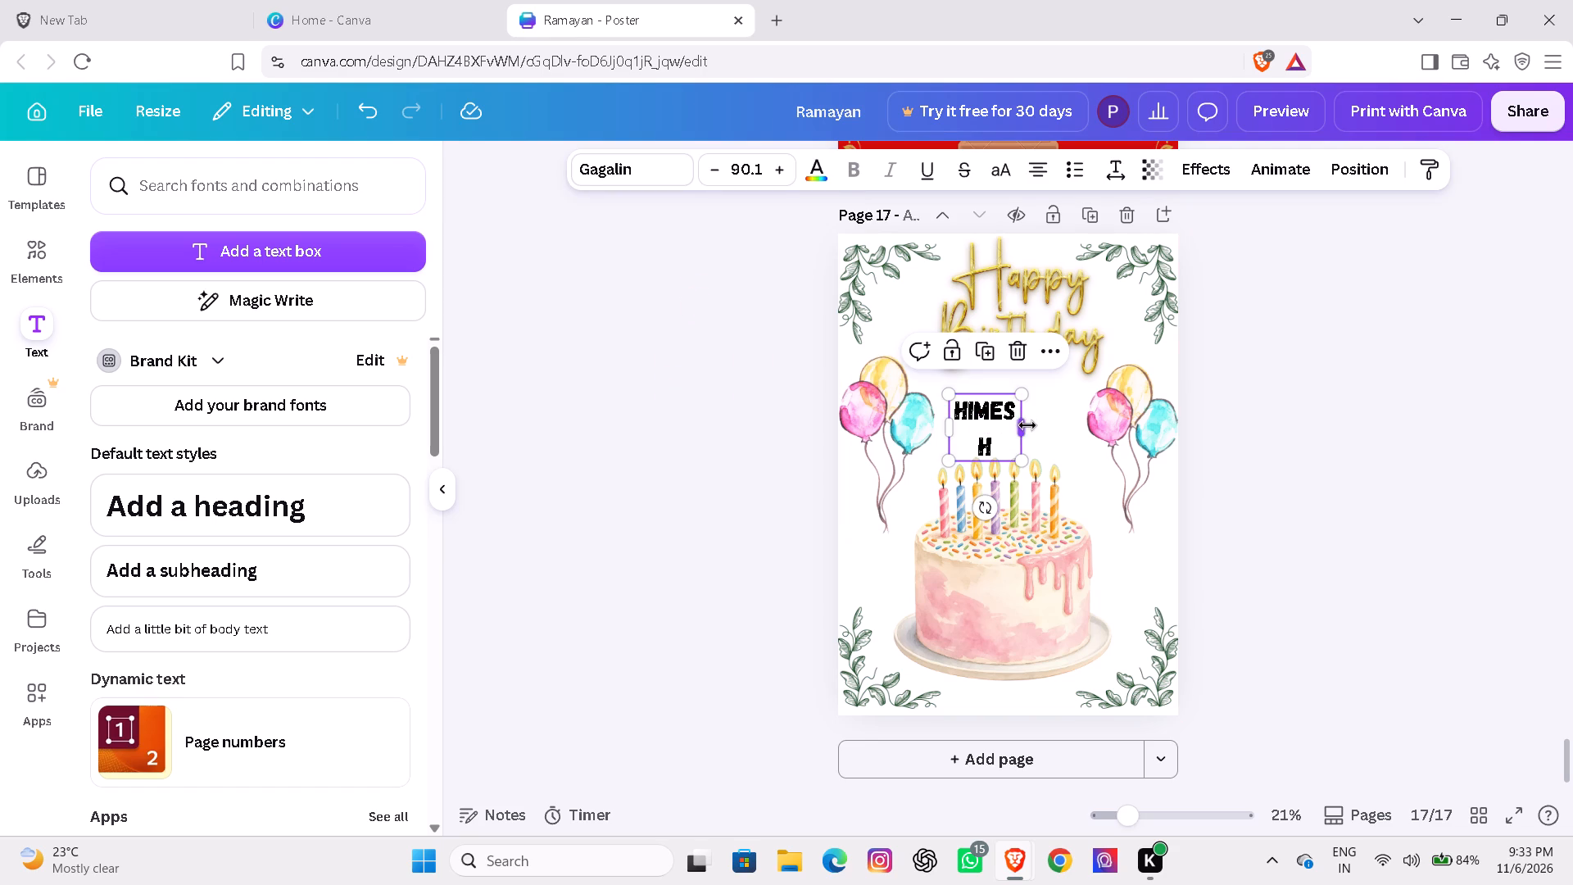
{"action": "left_click_drag", "start_coordinate": [1025, 425], "coordinate": [1067, 420]}
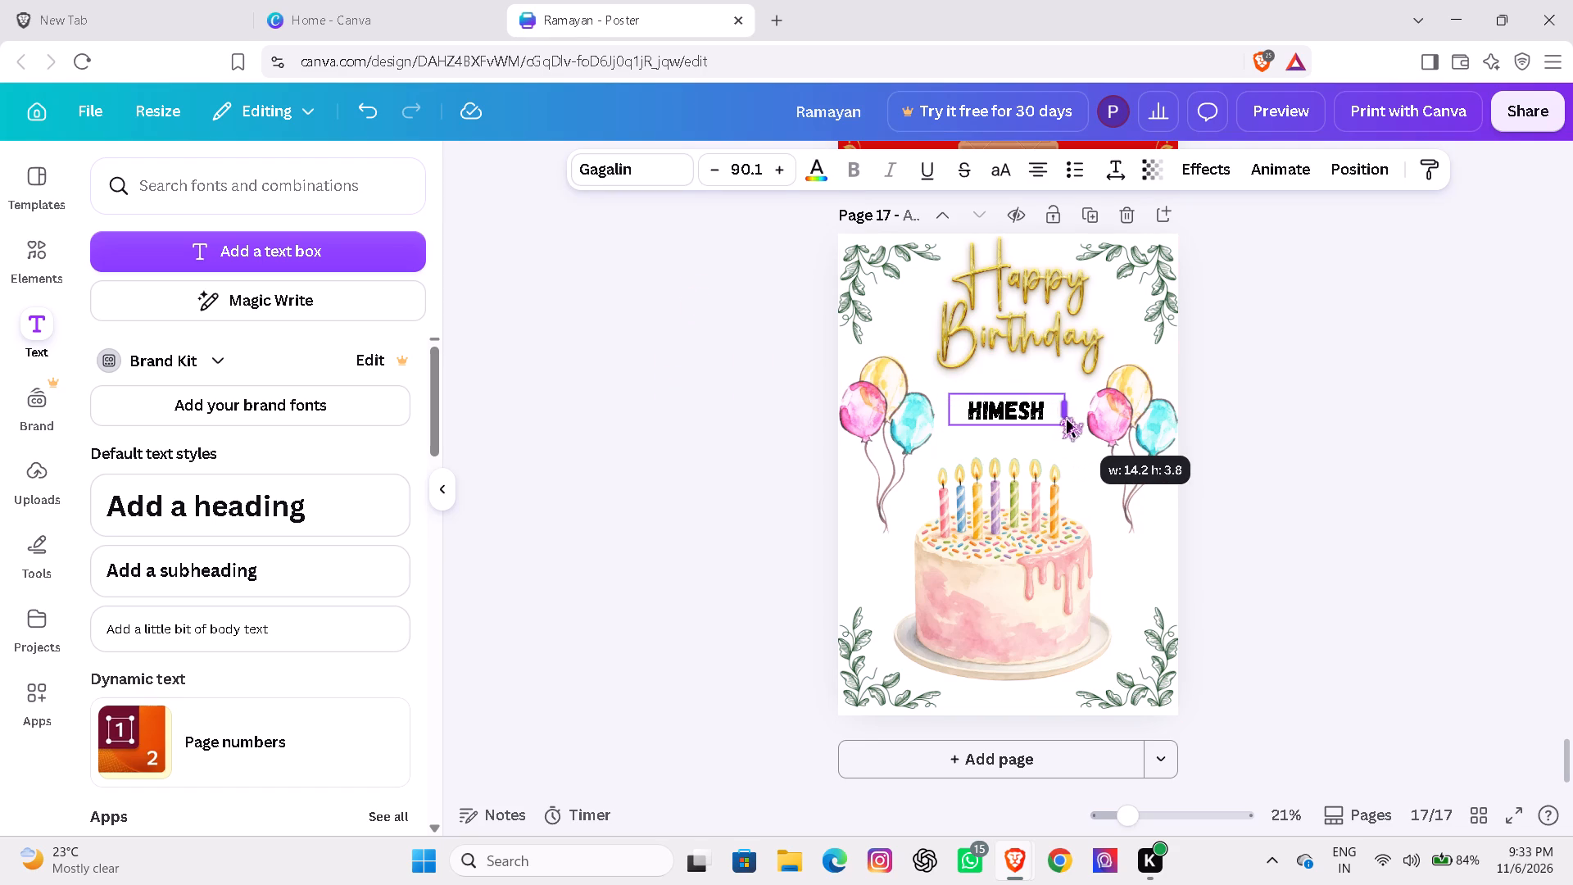
{"action": "left_click_drag", "start_coordinate": [1067, 420], "coordinate": [1063, 419]}
{"action": "left_click", "coordinate": [788, 169]}
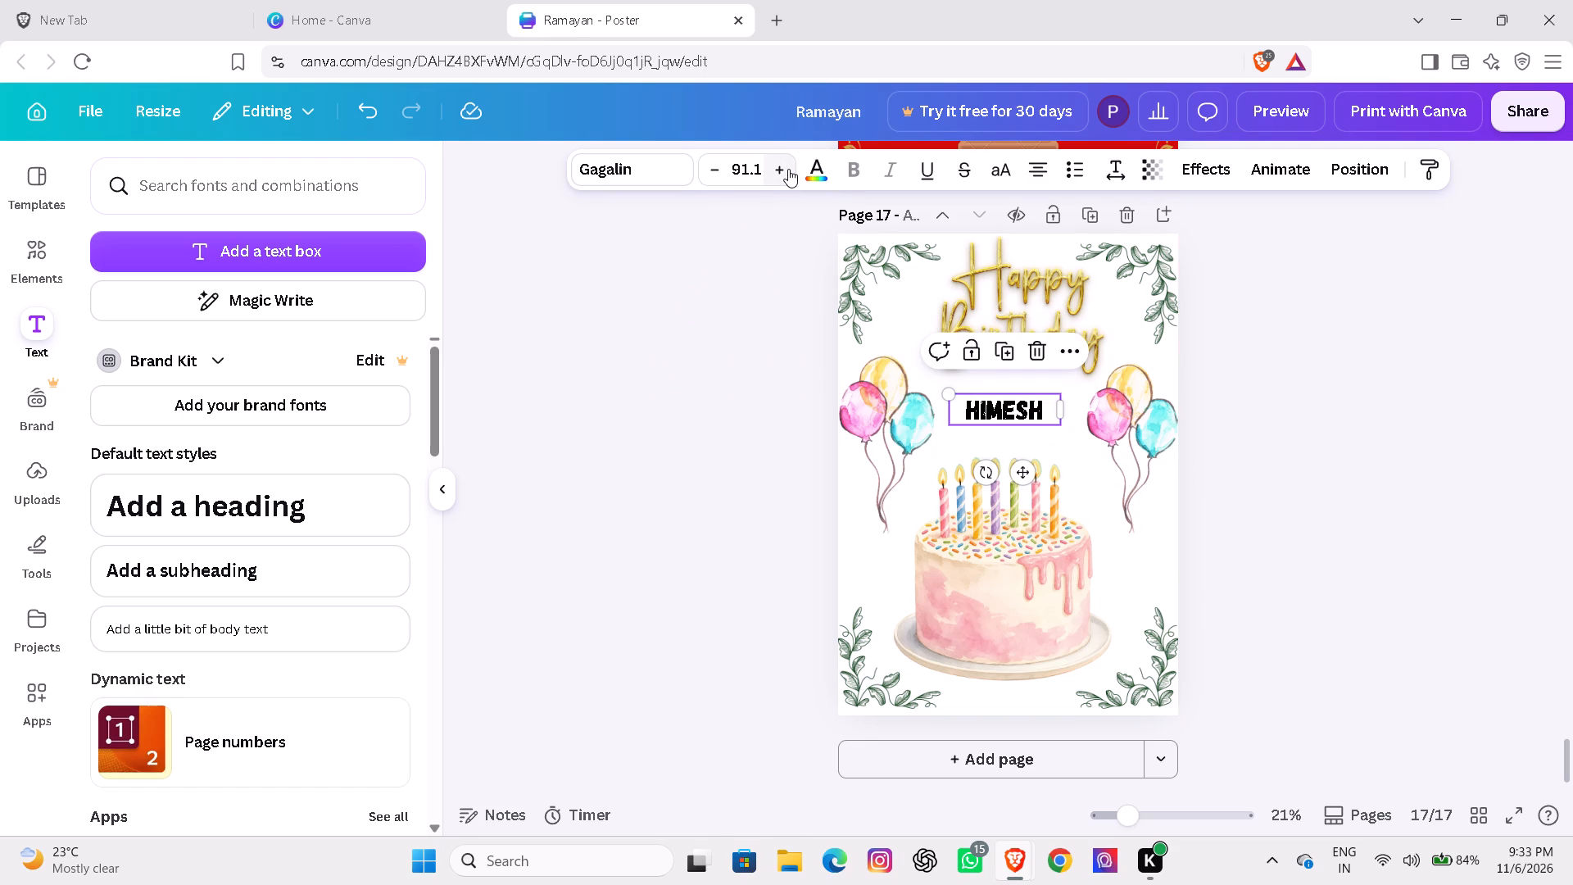
{"action": "left_click", "coordinate": [788, 169]}
{"action": "left_click", "coordinate": [788, 169]}
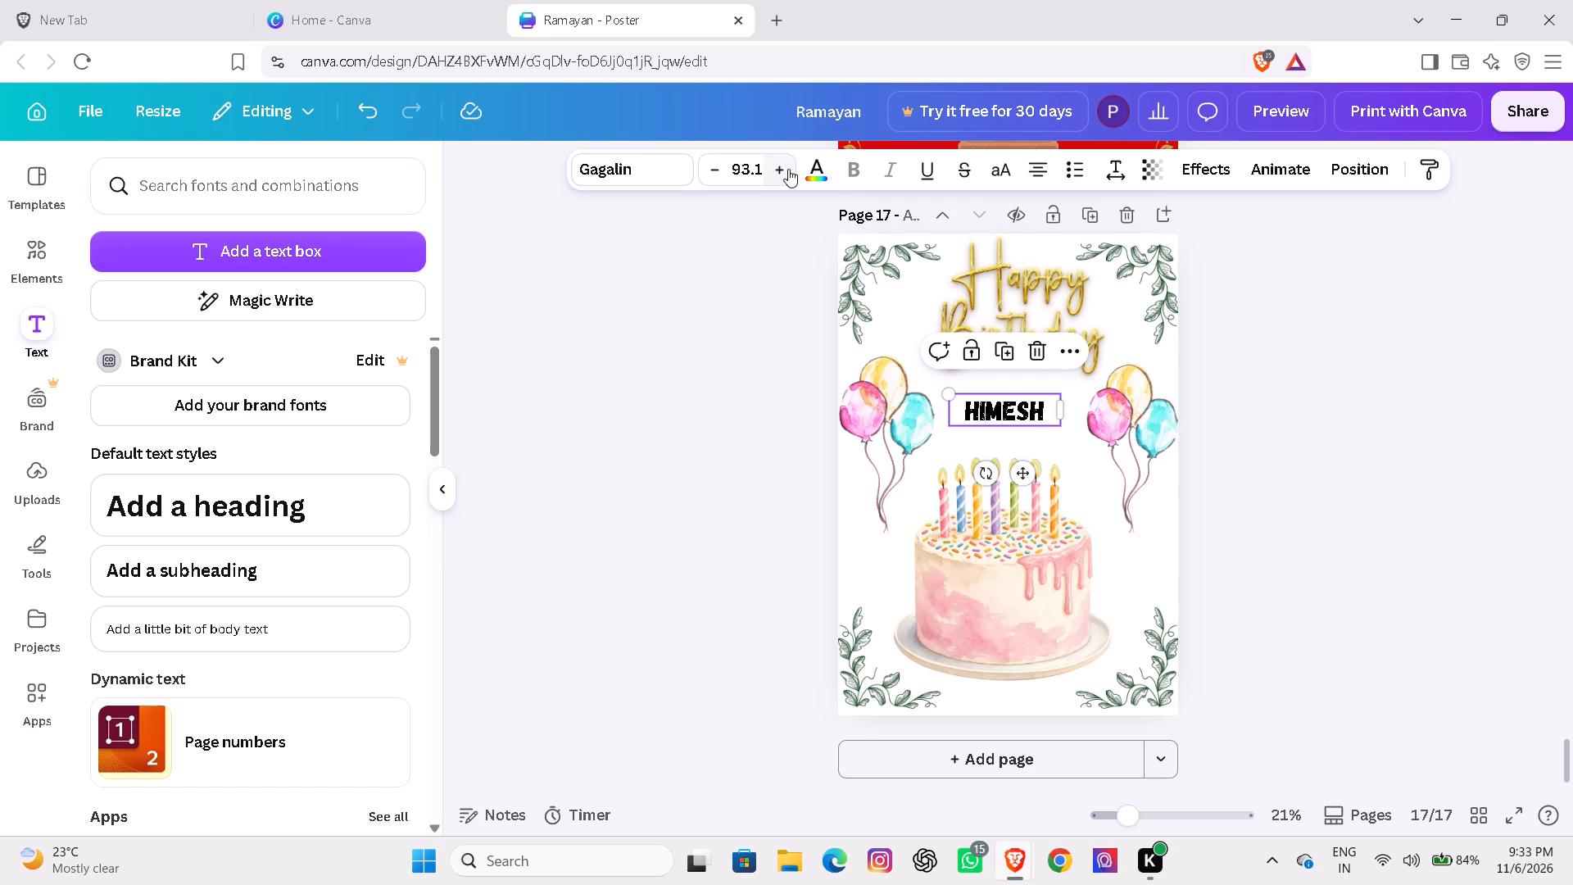
{"action": "left_click", "coordinate": [788, 169]}
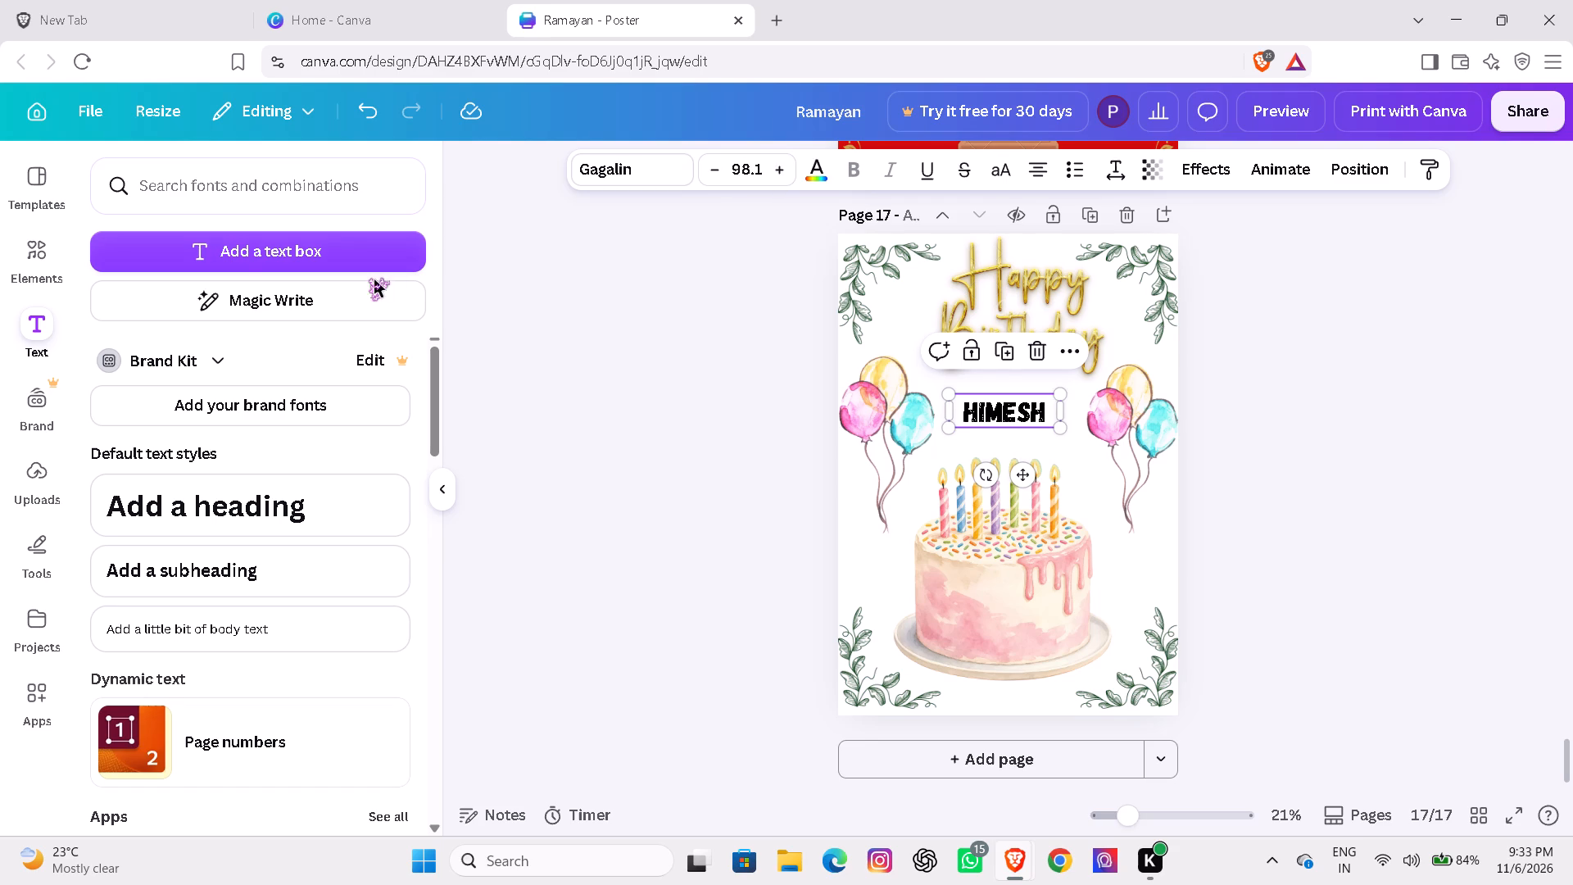
{"action": "left_click", "coordinate": [637, 161]}
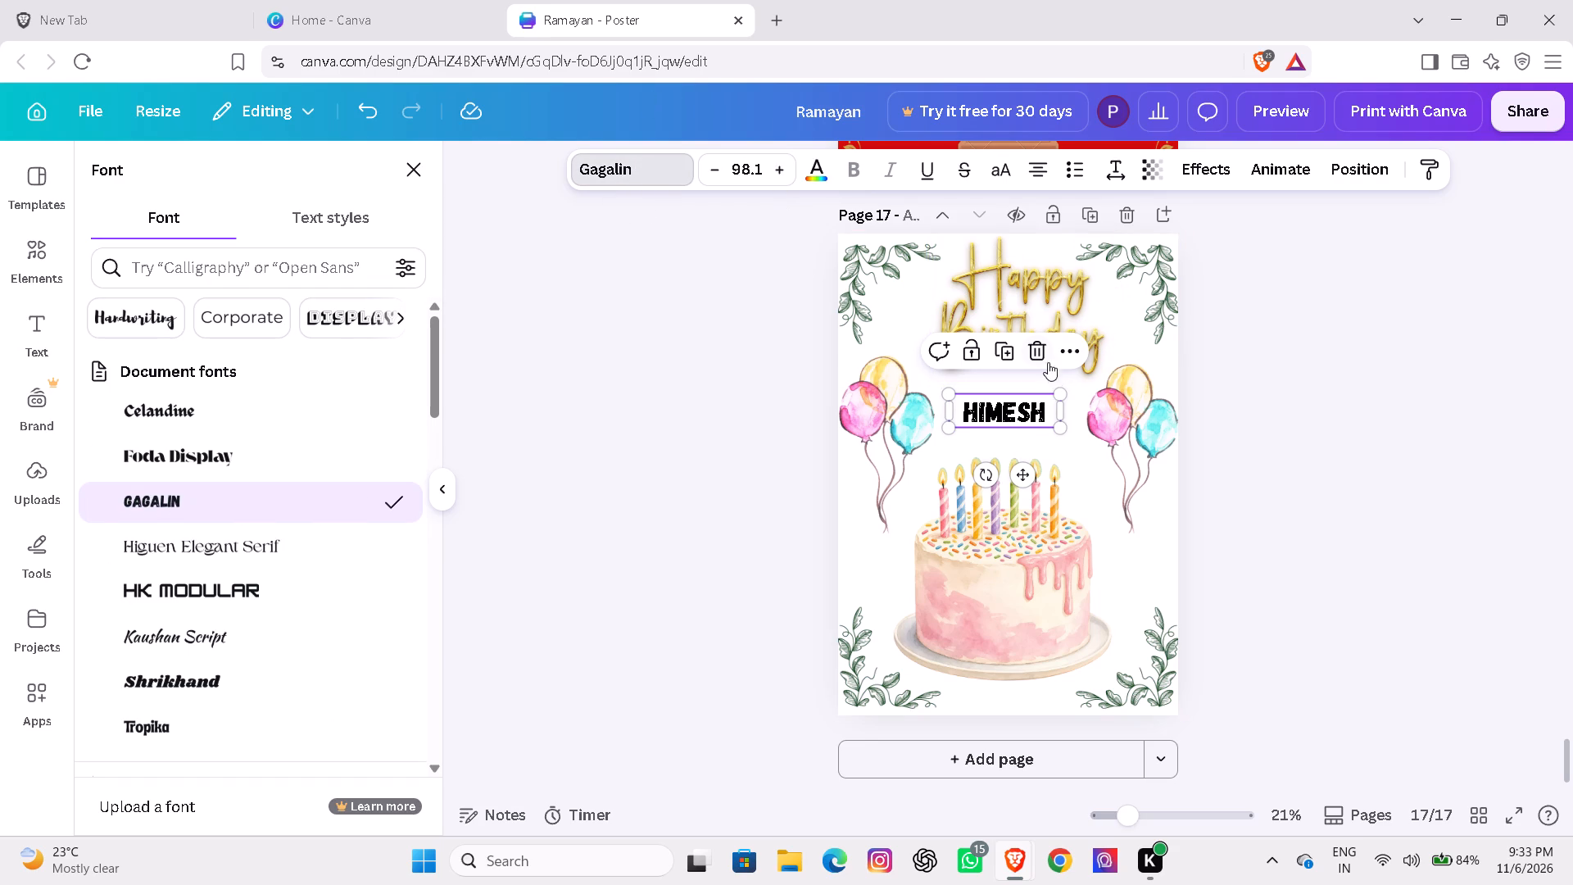
{"action": "left_click_drag", "start_coordinate": [1063, 406], "coordinate": [1075, 408]}
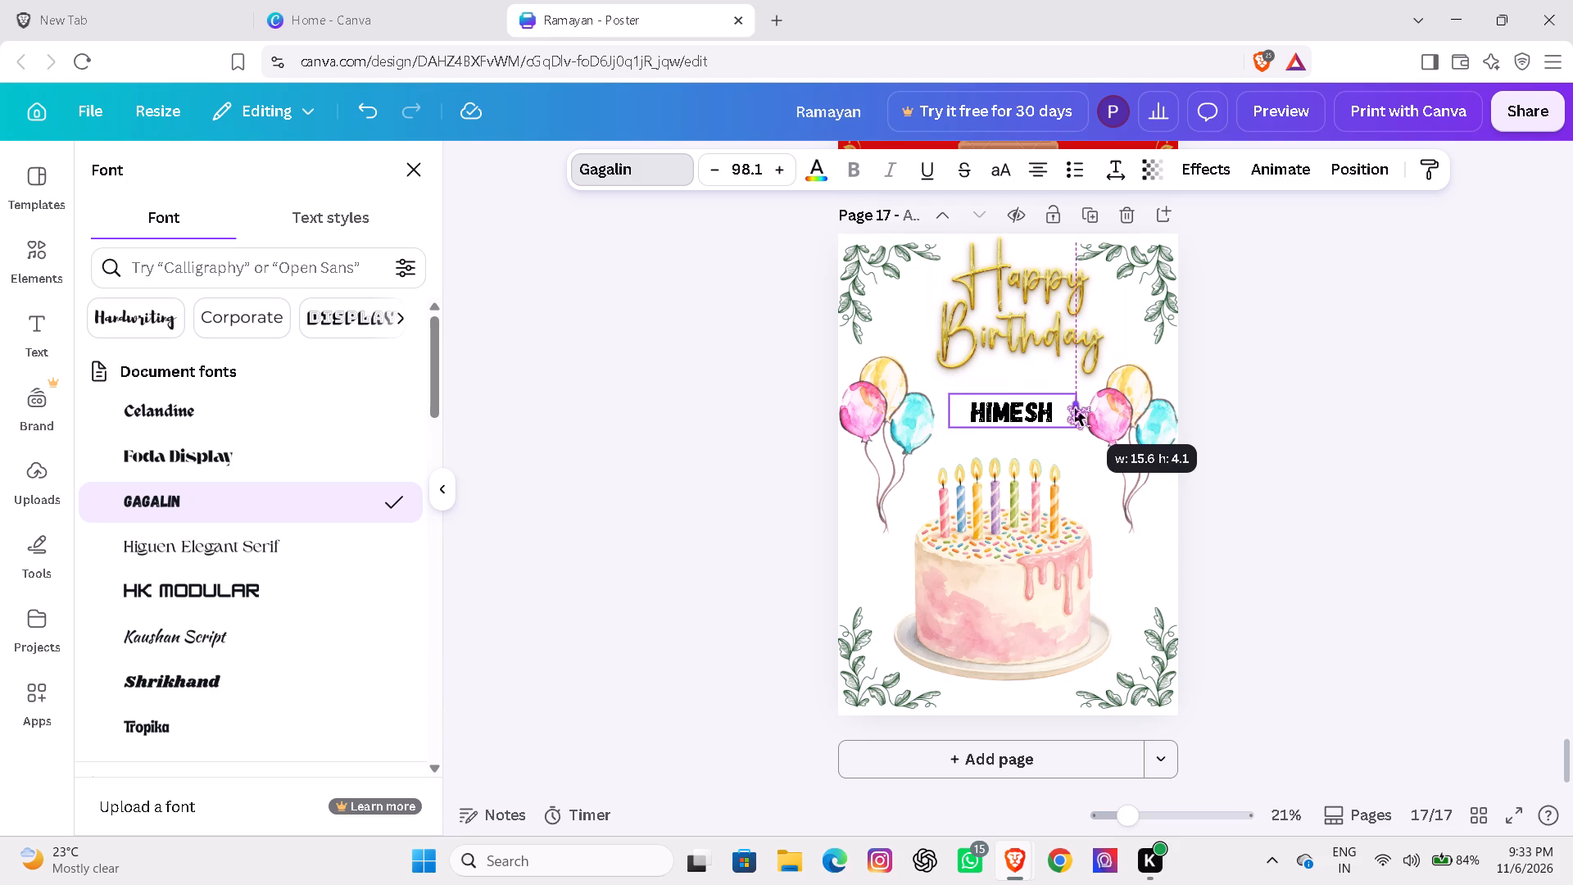
{"action": "left_click_drag", "start_coordinate": [1075, 408], "coordinate": [1075, 409]}
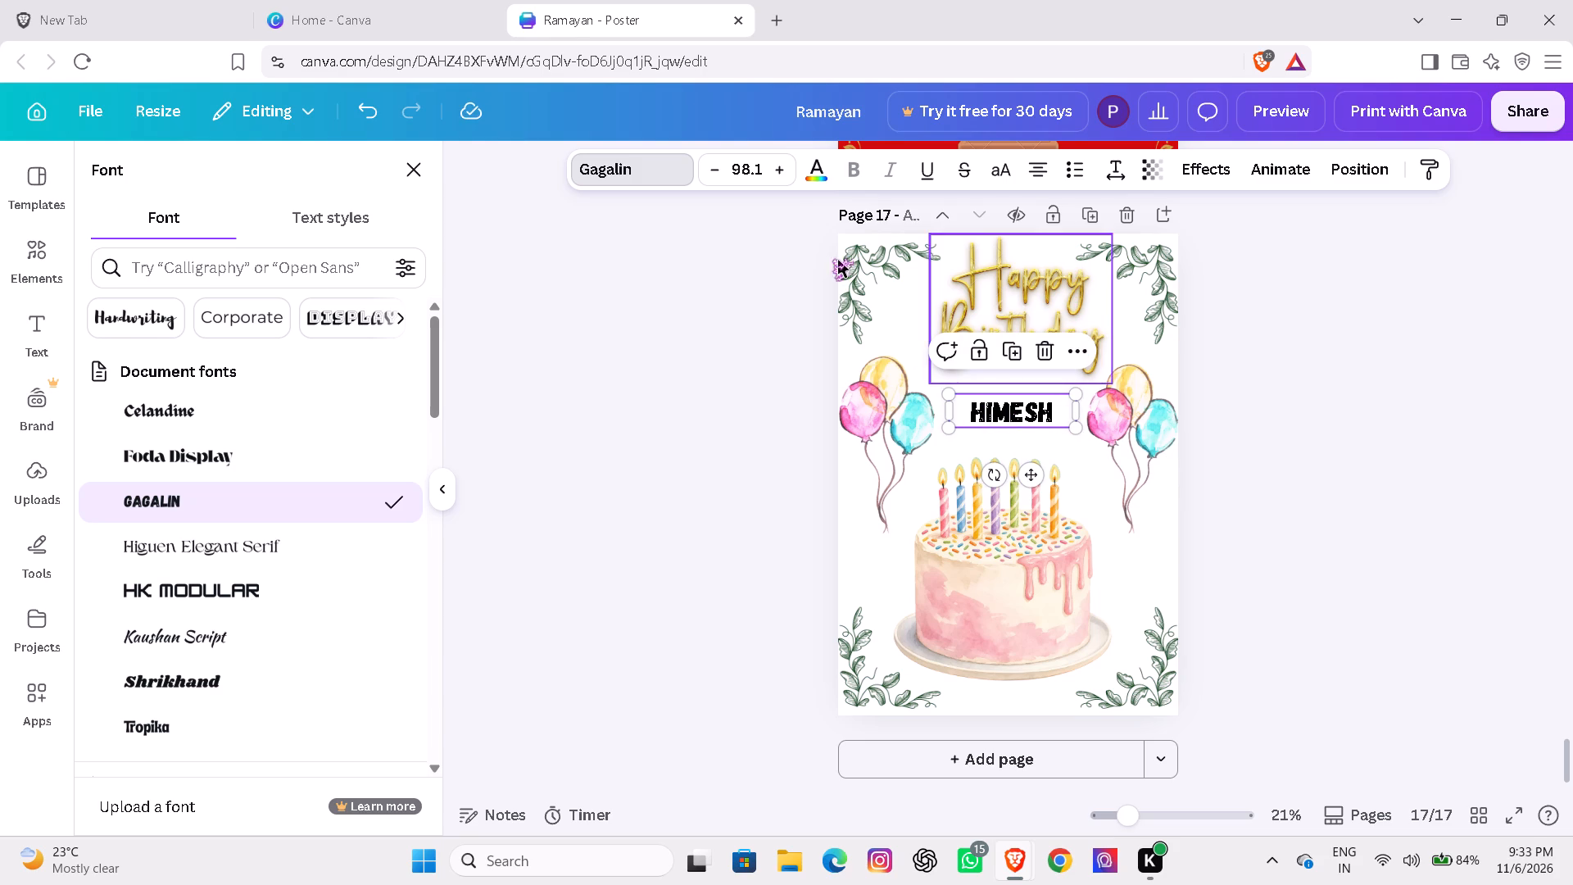
{"action": "left_click", "coordinate": [777, 176]}
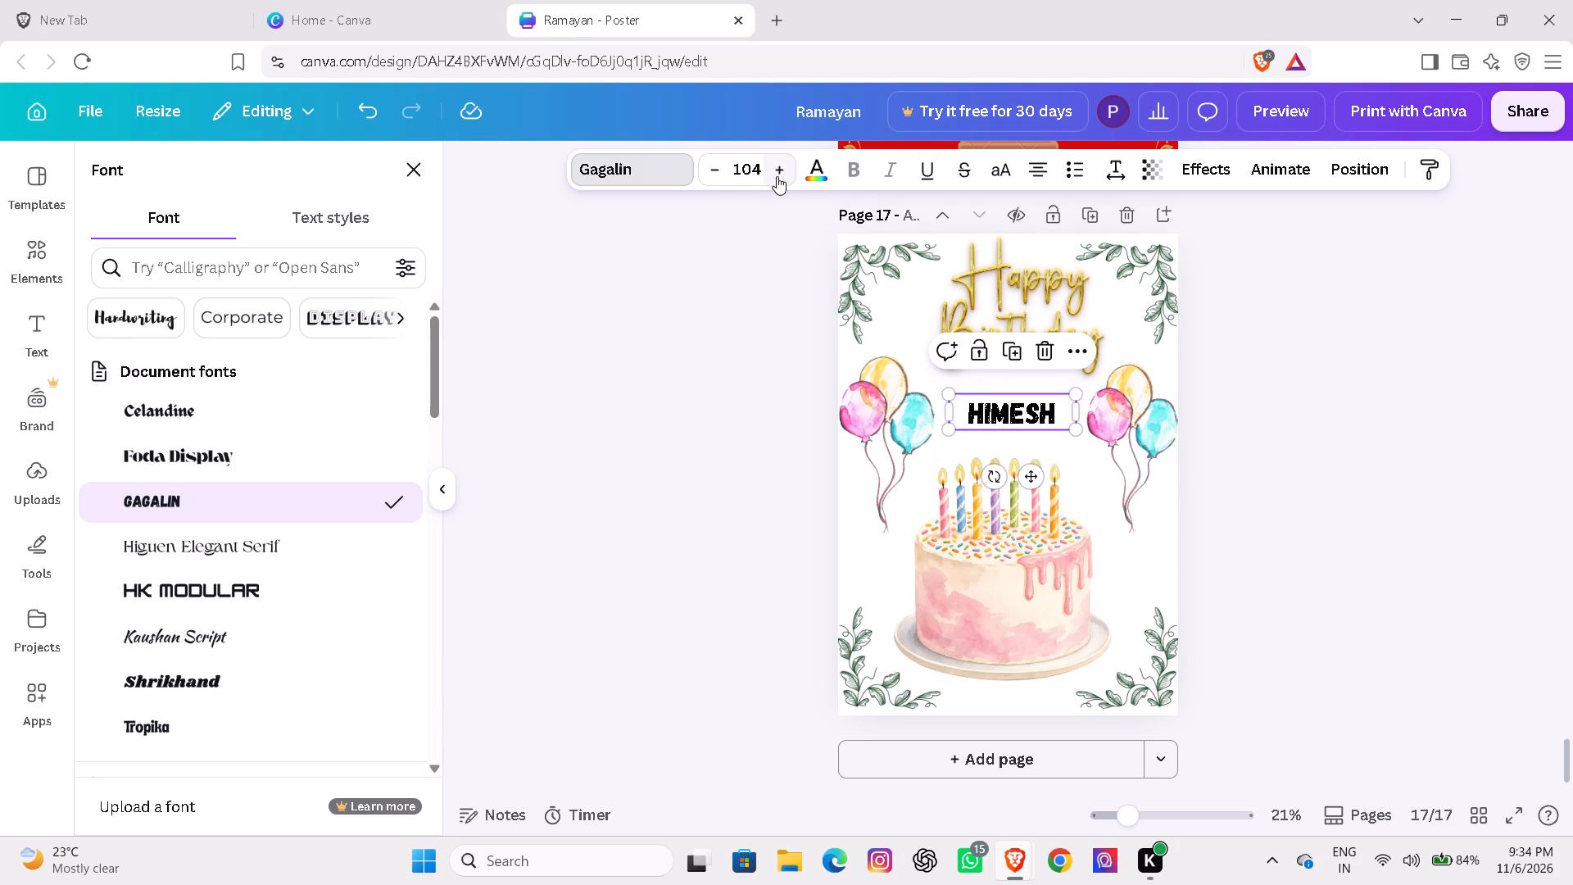
Change the name's font from Gagalin to Celandine and check the available text styles.
{"action": "left_click", "coordinate": [184, 474]}
{"action": "left_click", "coordinate": [174, 414]}
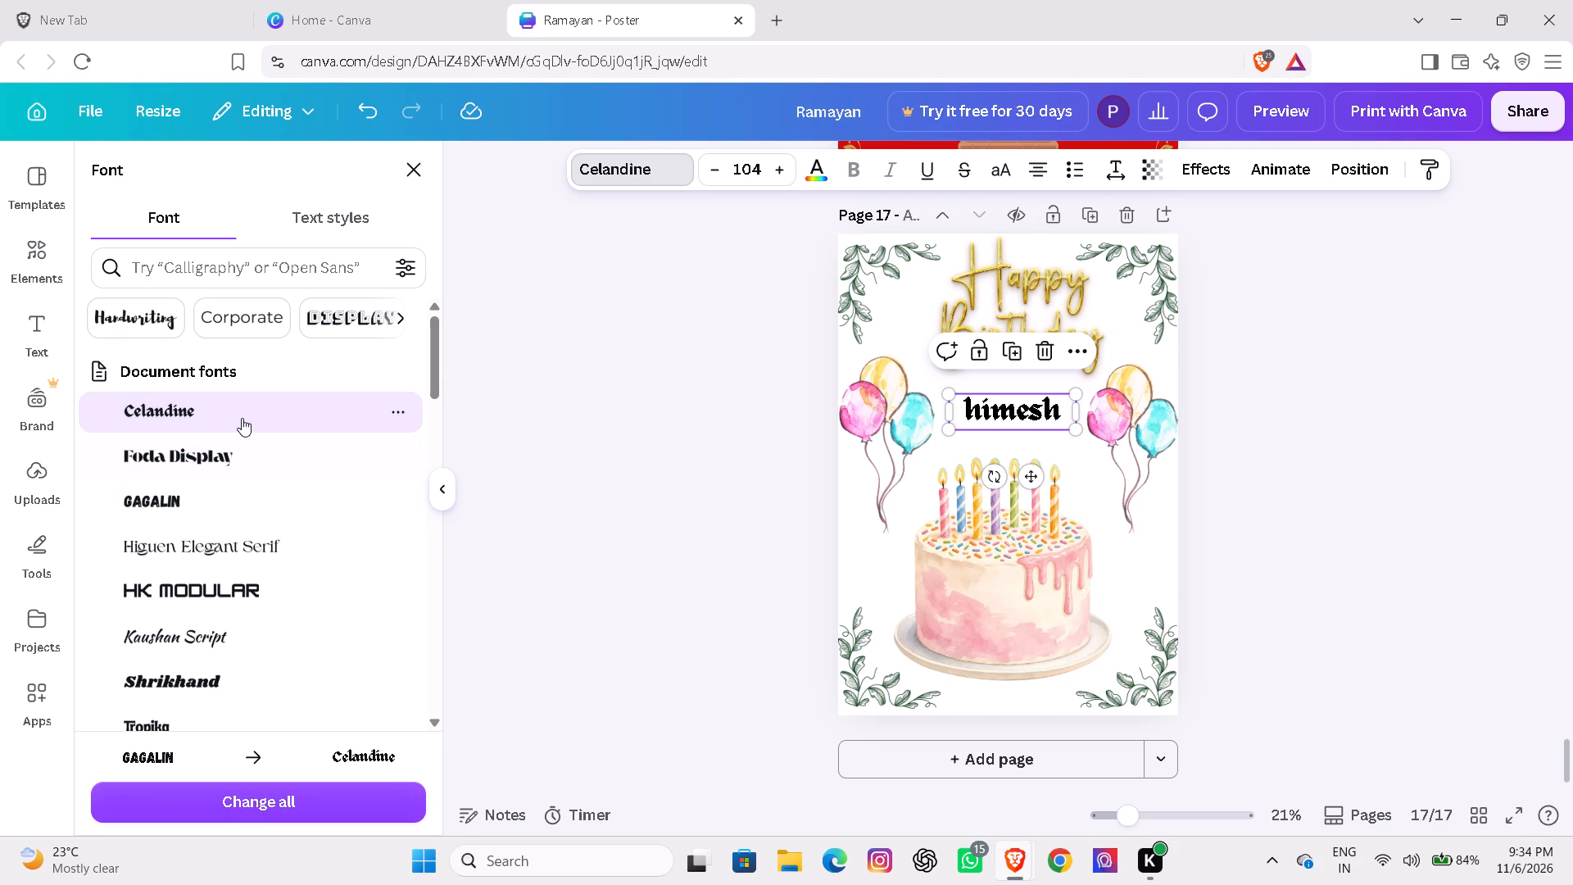
{"action": "left_click", "coordinate": [307, 225]}
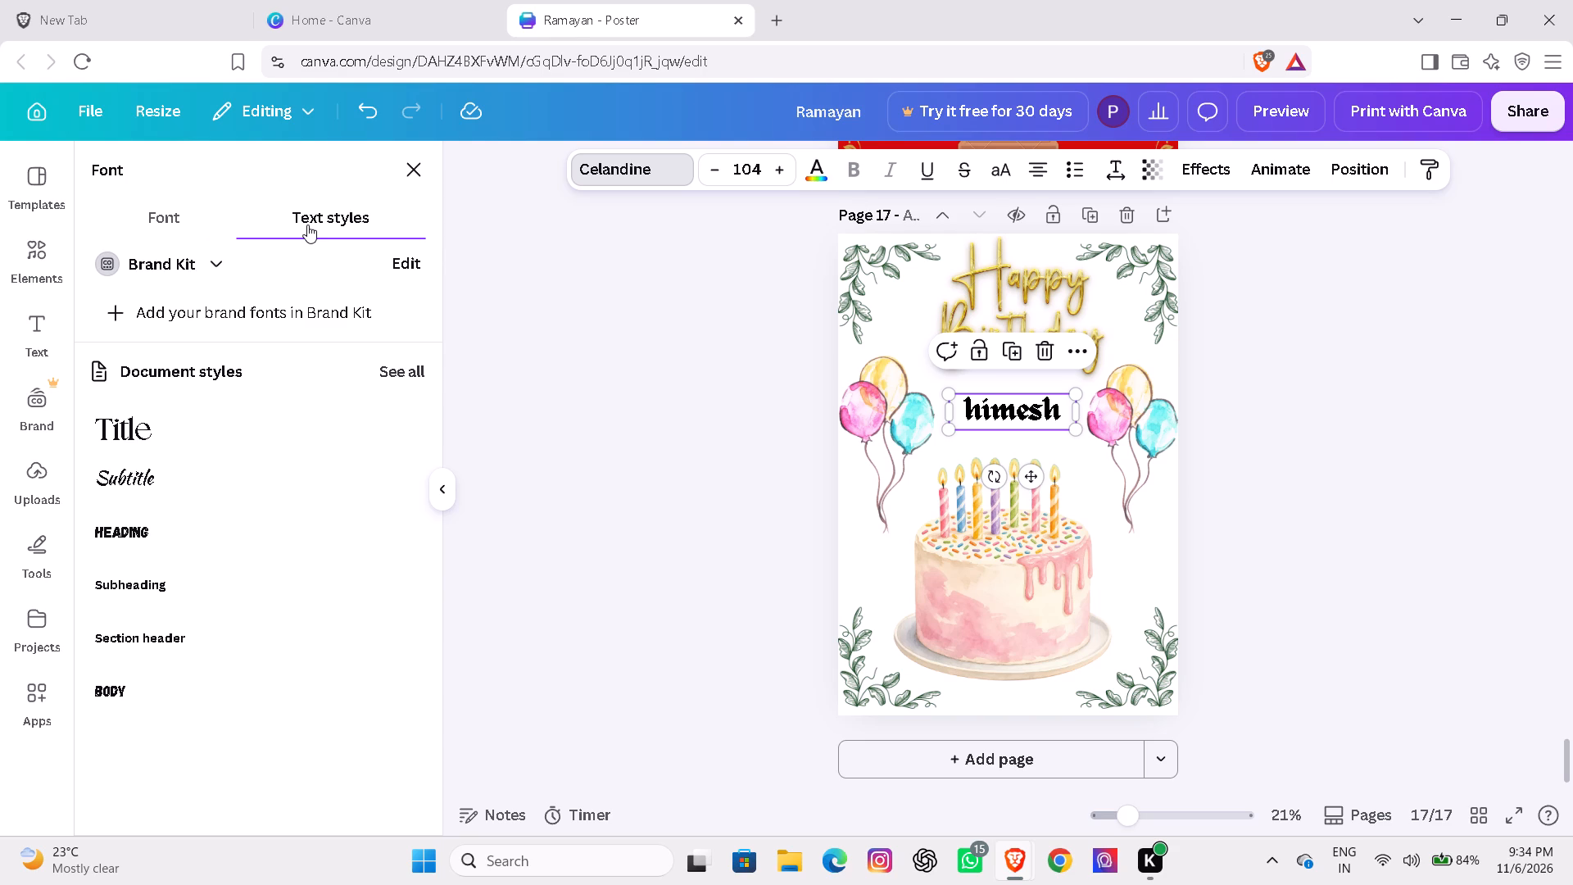
Replace the name's first letter with a capital H.
{"action": "left_click", "coordinate": [986, 409]}
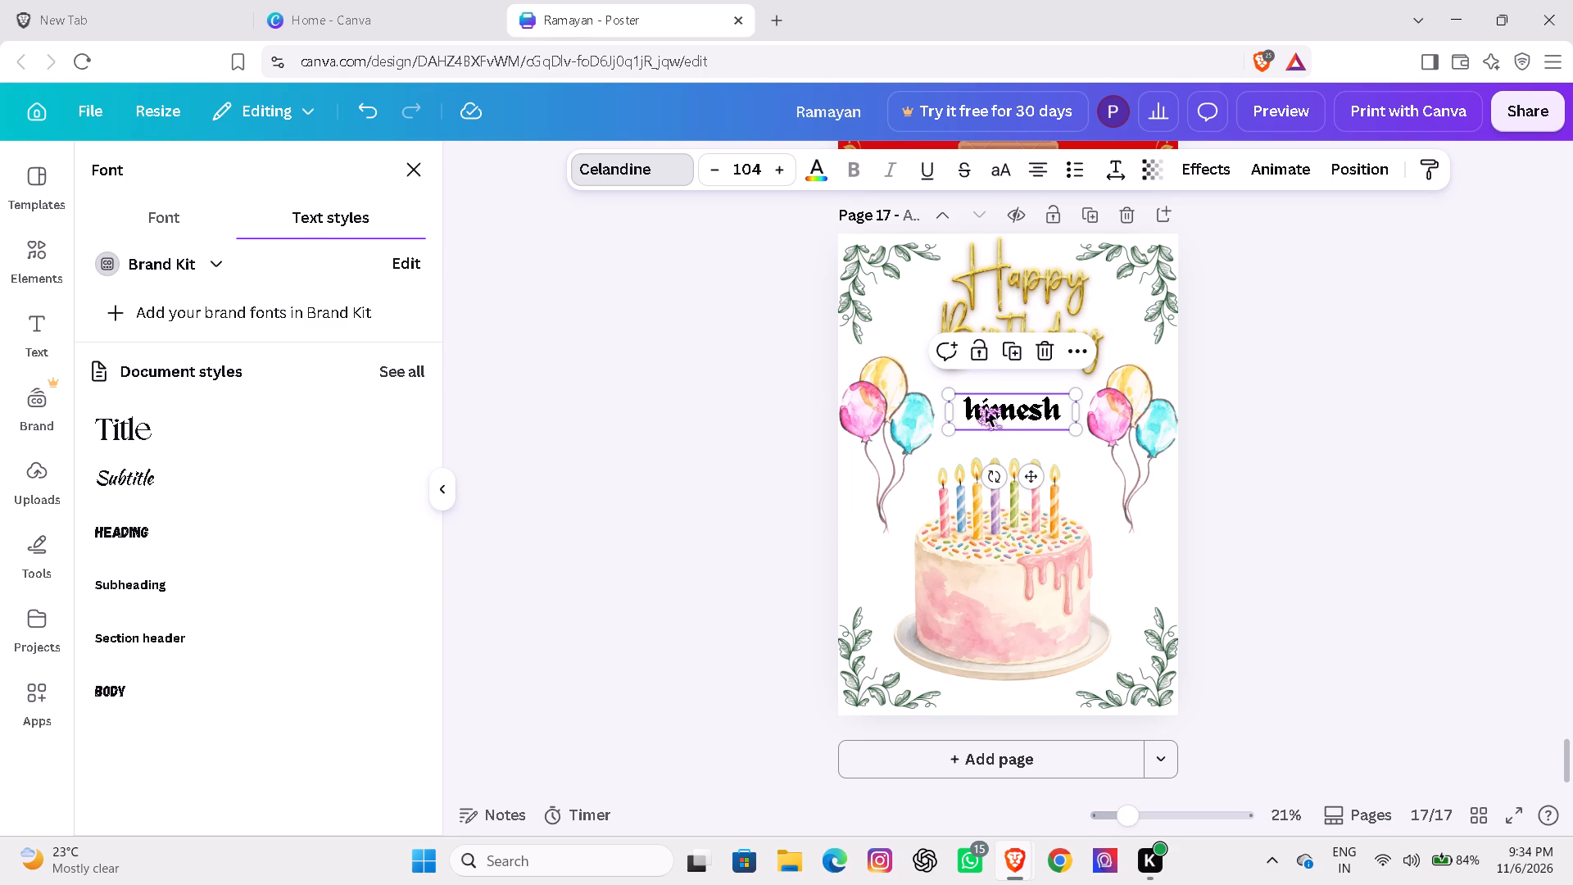
{"action": "left_click", "coordinate": [973, 413]}
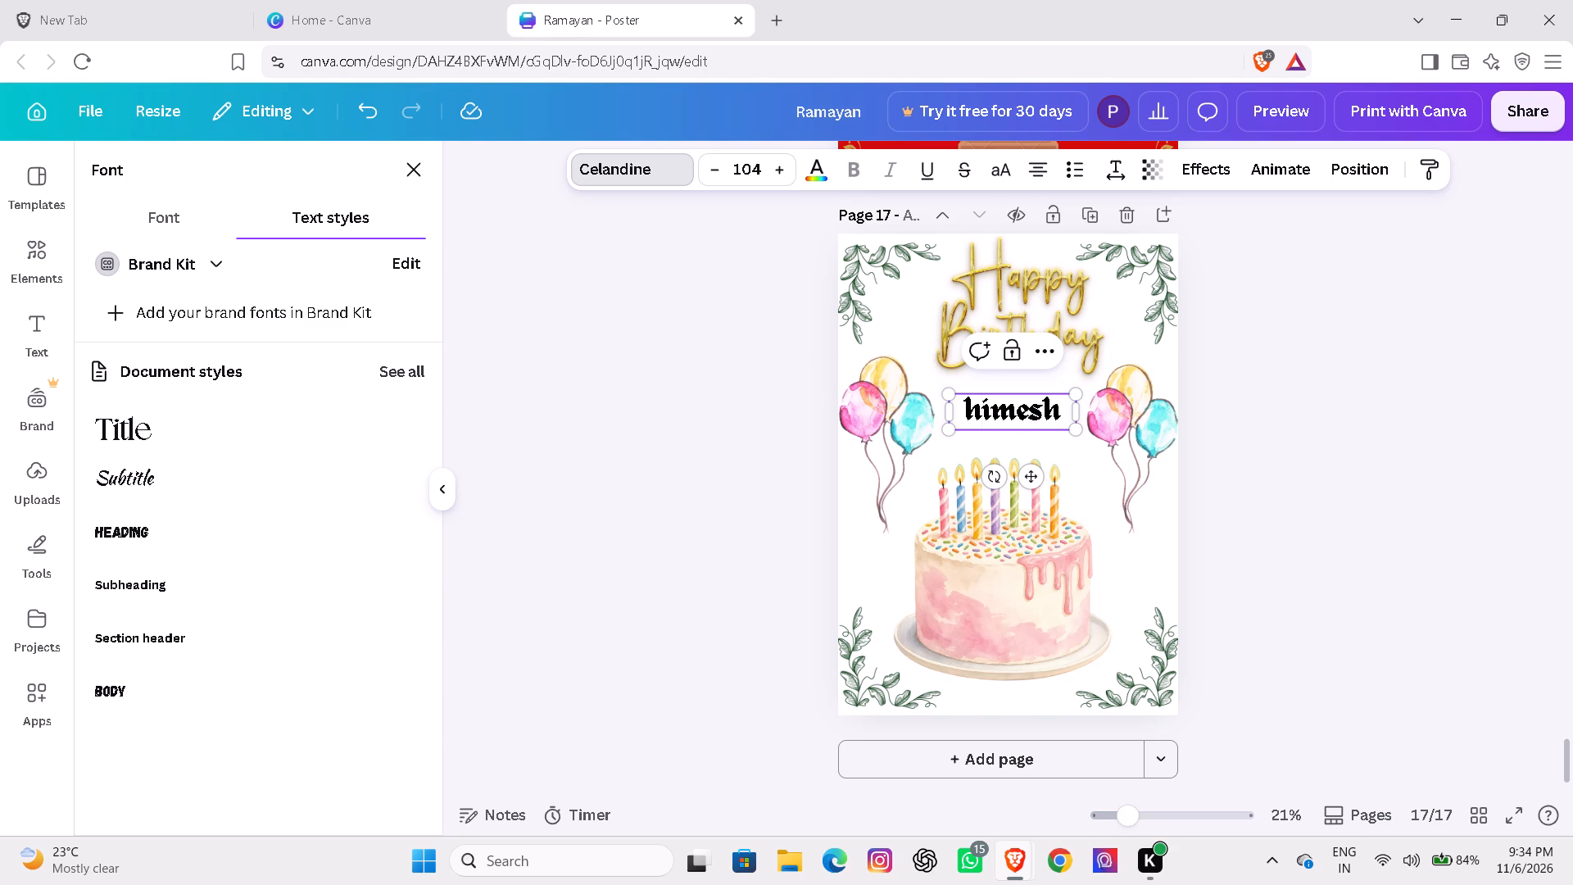
{"action": "key", "text": "BackSpace"}
{"action": "key", "text": "shift+h"}
Search the text colours for gold and apply the first default colour, a dark gold, to the whole name.
{"action": "left_click_drag", "start_coordinate": [1058, 411], "coordinate": [961, 417]}
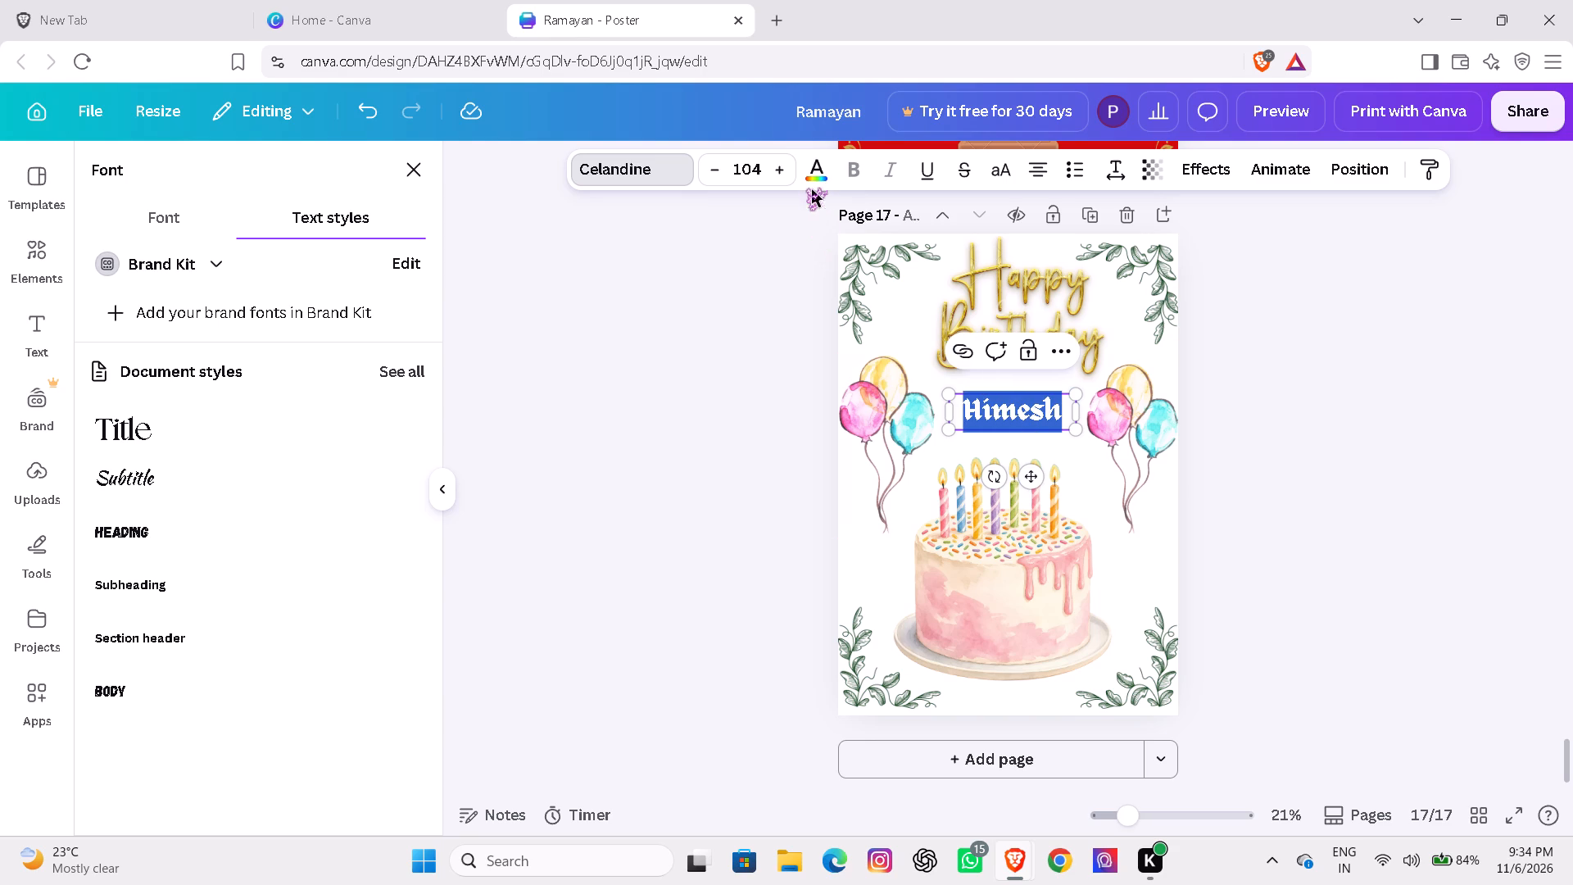
{"action": "left_click", "coordinate": [812, 184]}
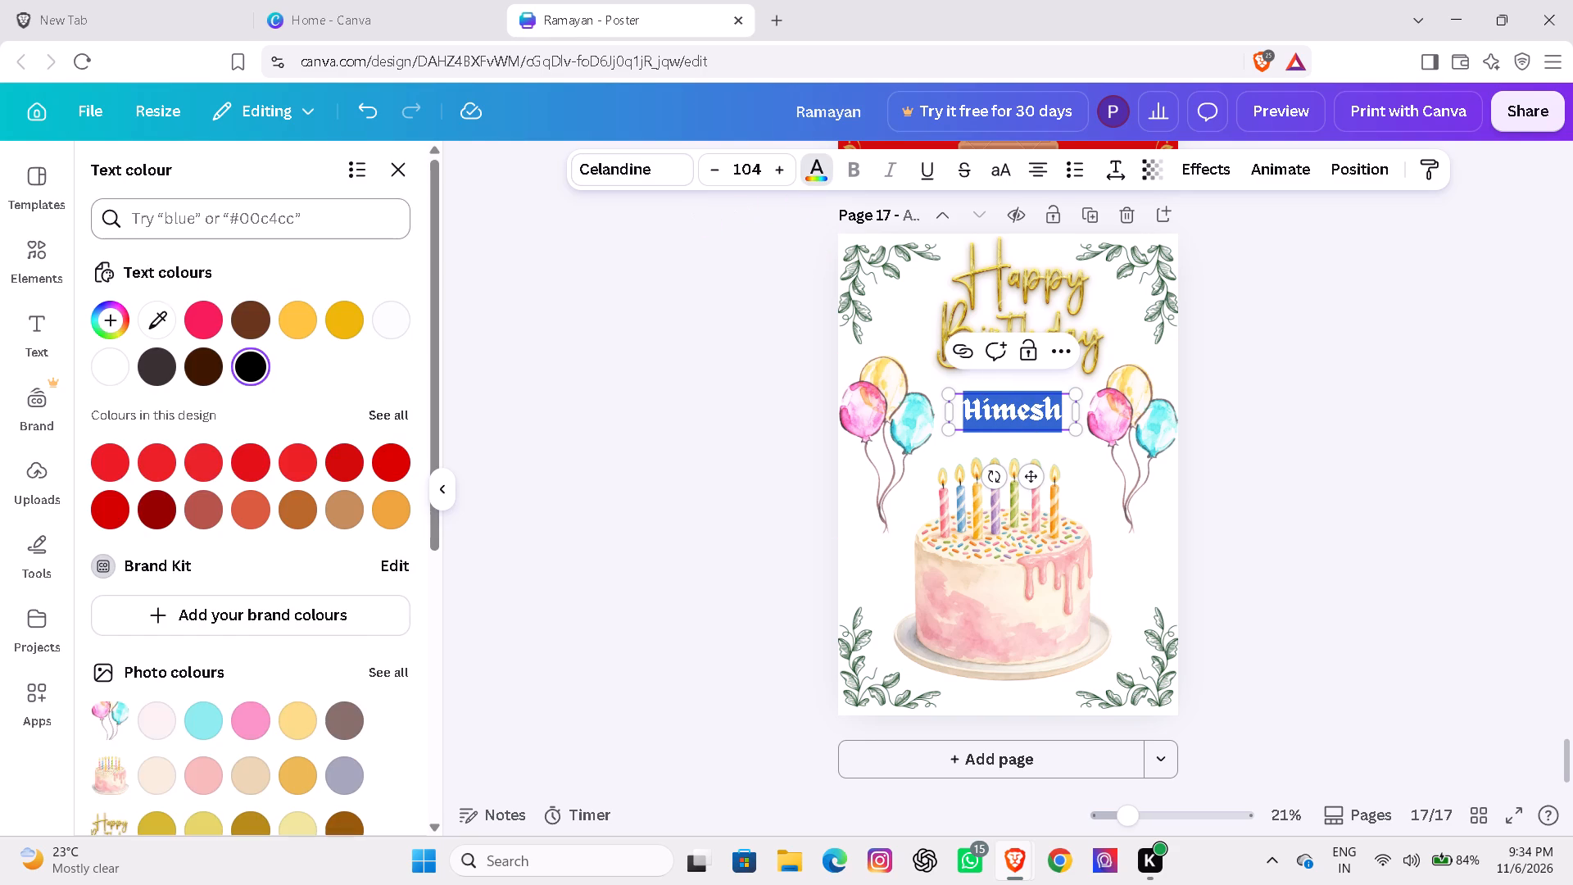
{"action": "left_click", "coordinate": [217, 219]}
{"action": "type", "text": "gol"}
{"action": "key", "text": "d"}
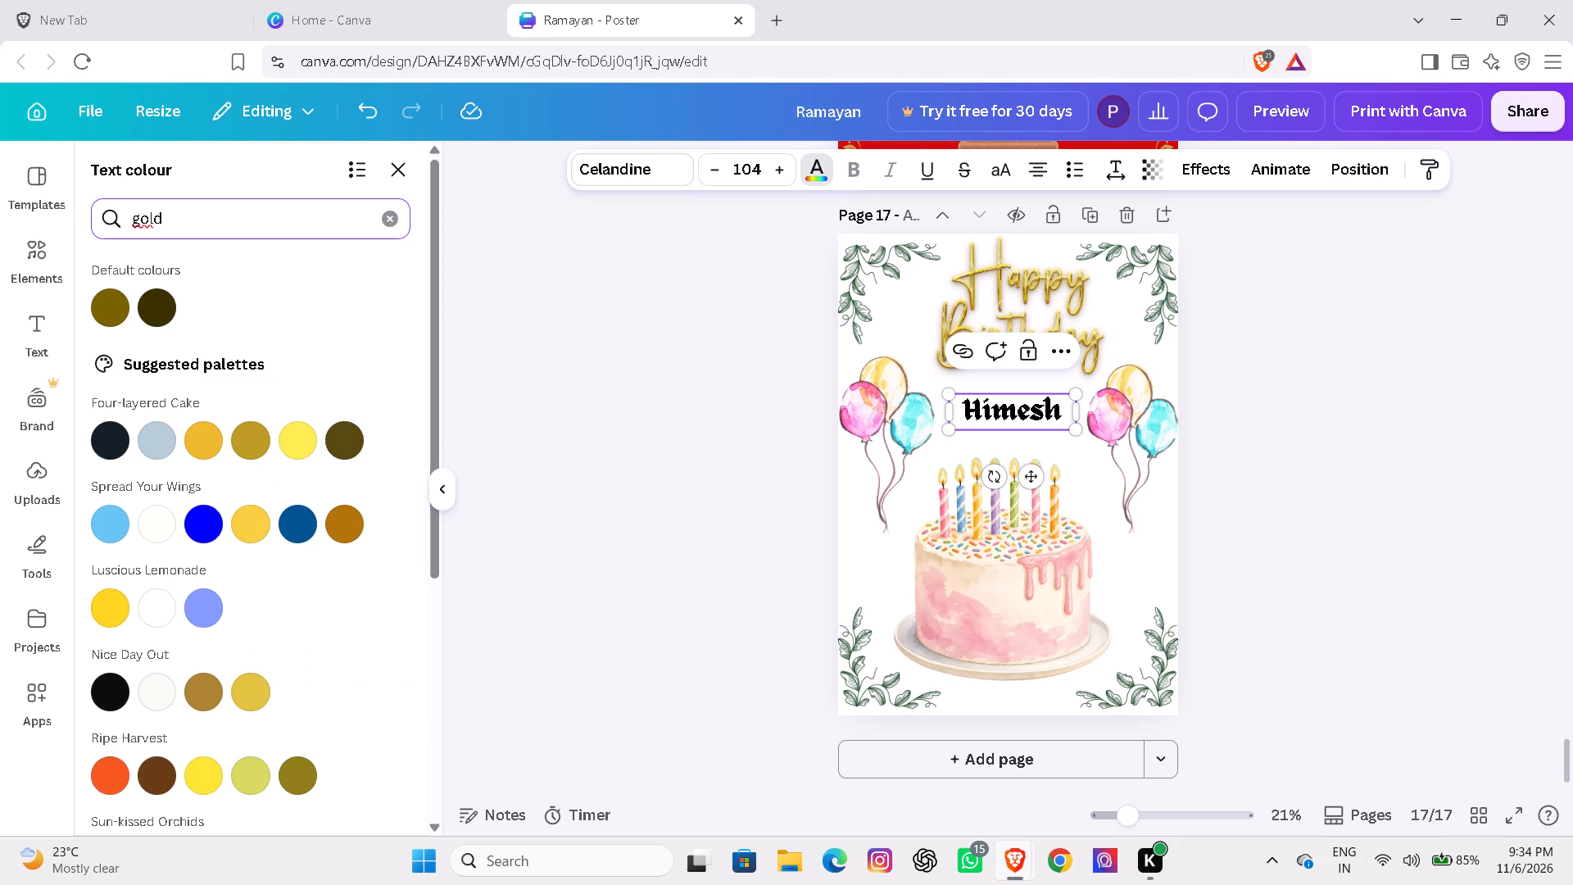
{"action": "key", "text": "Return"}
{"action": "left_click", "coordinate": [112, 302]}
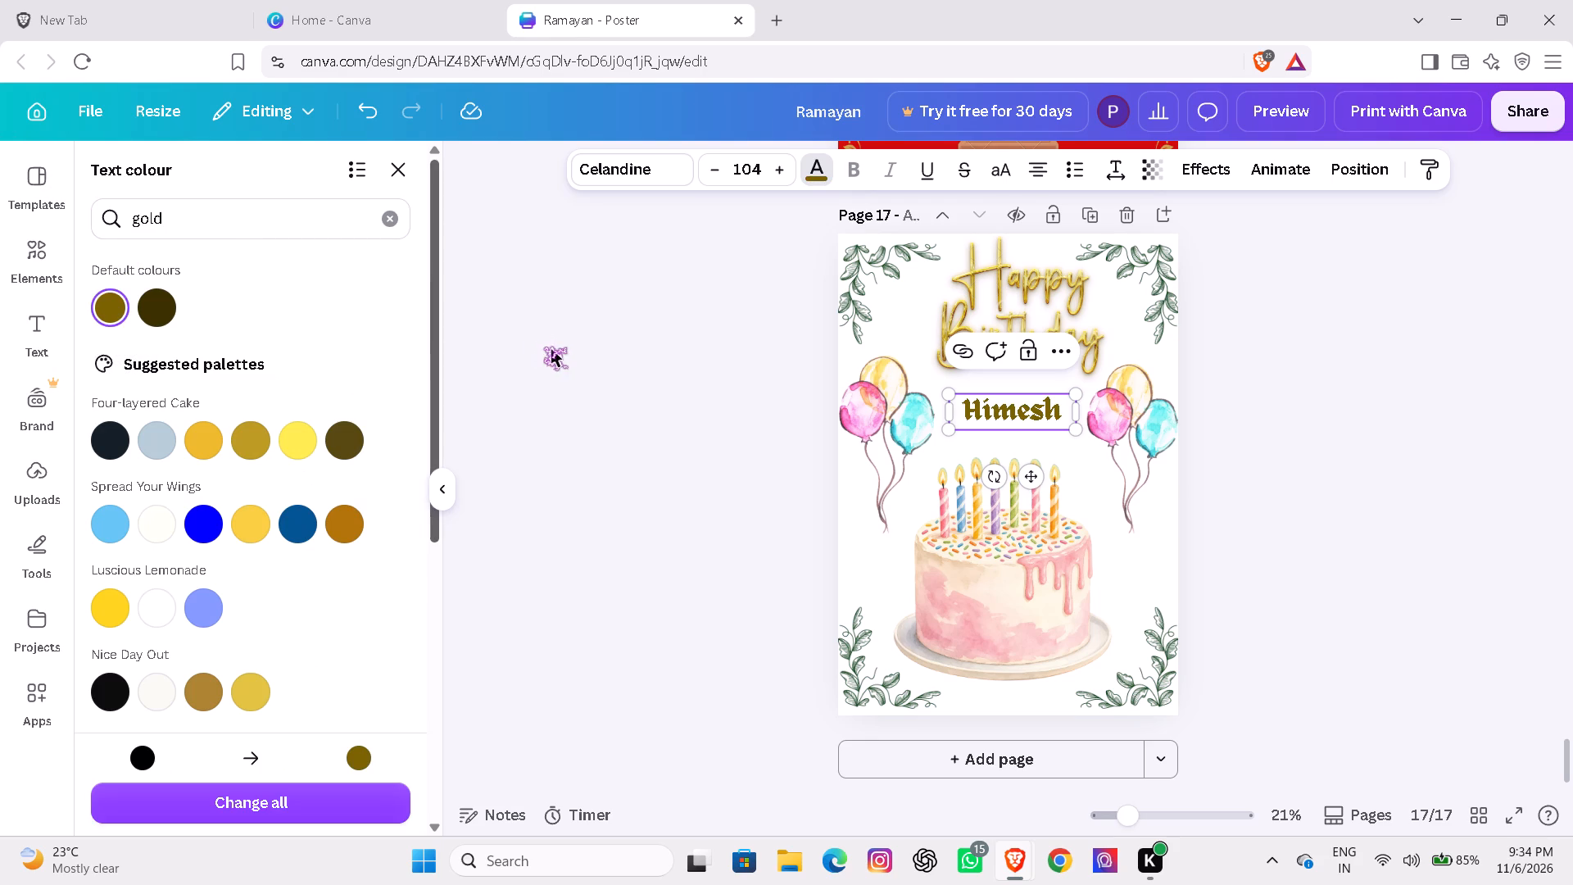
{"action": "left_click", "coordinate": [551, 349]}
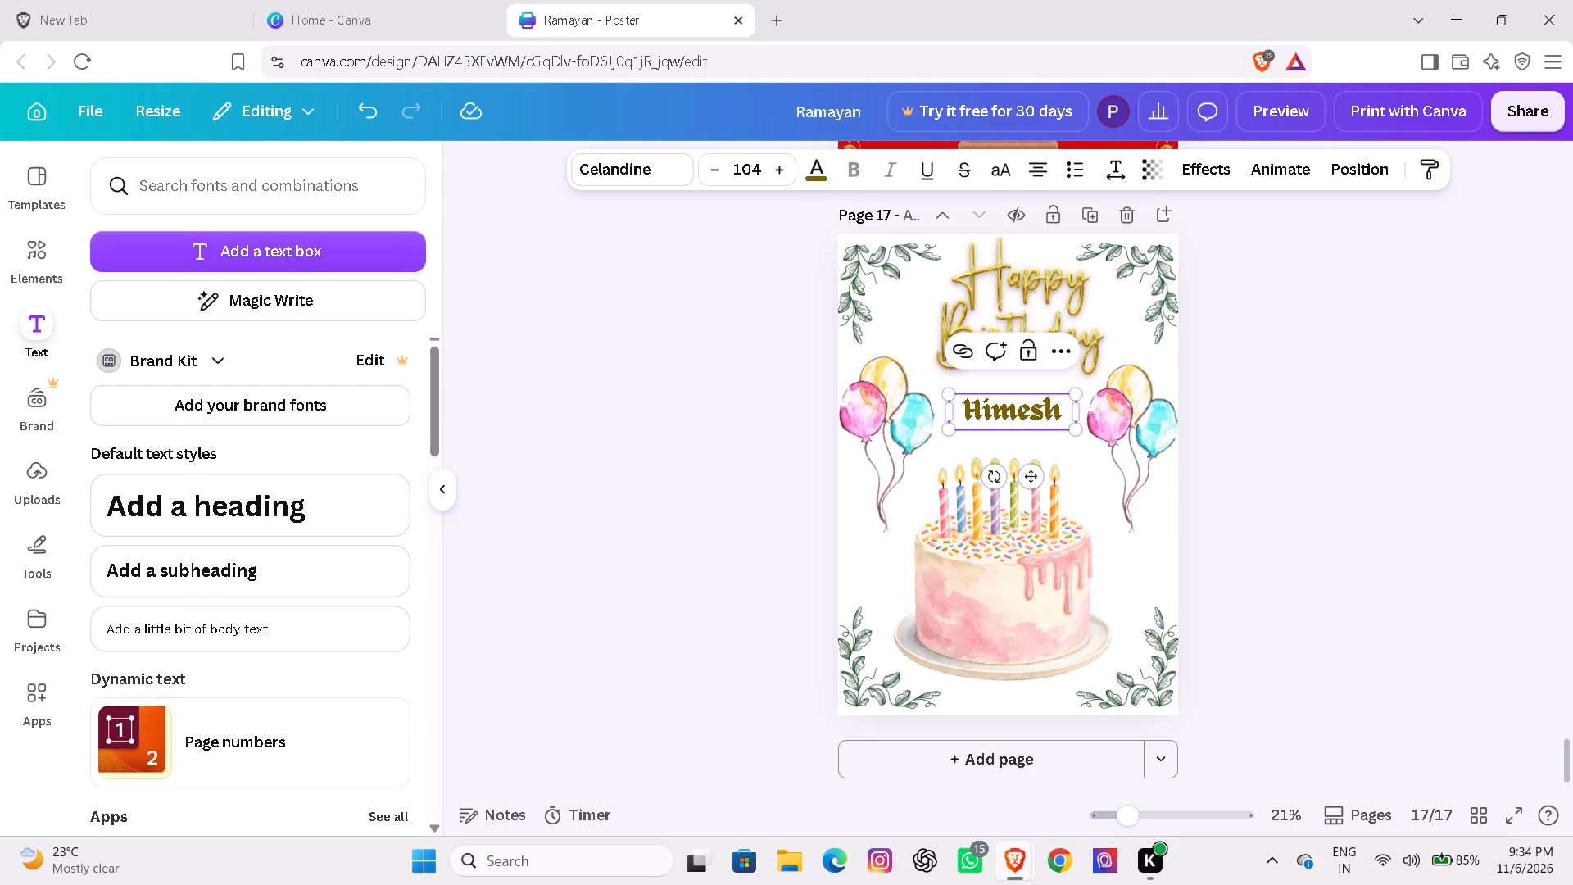
Recolour the name with the lighter gold Greyyellow from the Four-layered Cake palette.
{"action": "left_click", "coordinate": [215, 206]}
{"action": "left_click", "coordinate": [820, 179]}
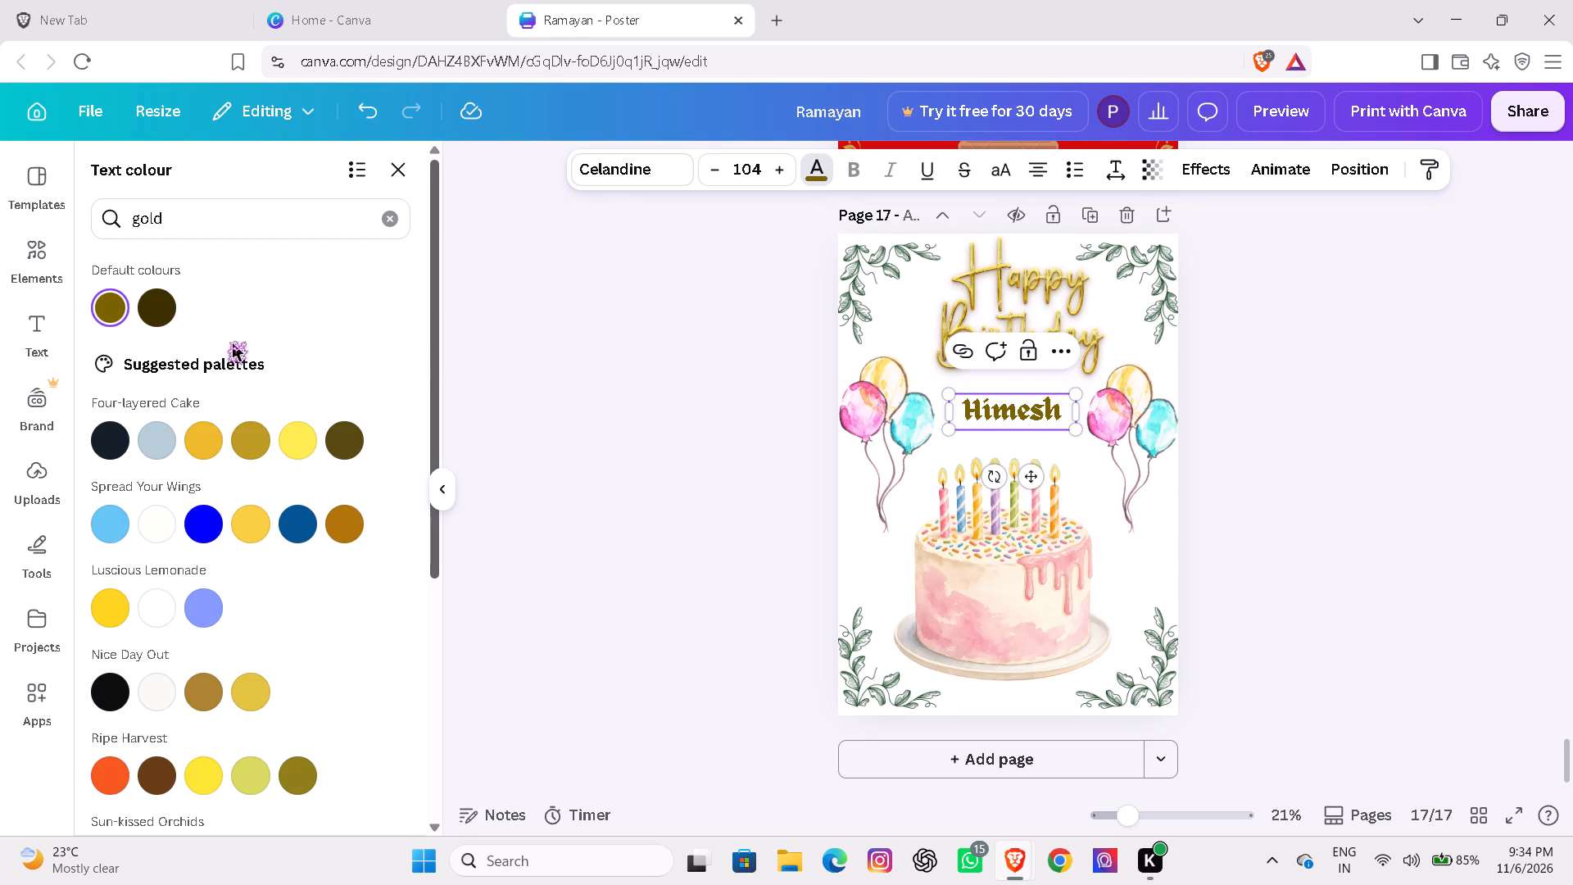
{"action": "left_click", "coordinate": [237, 432]}
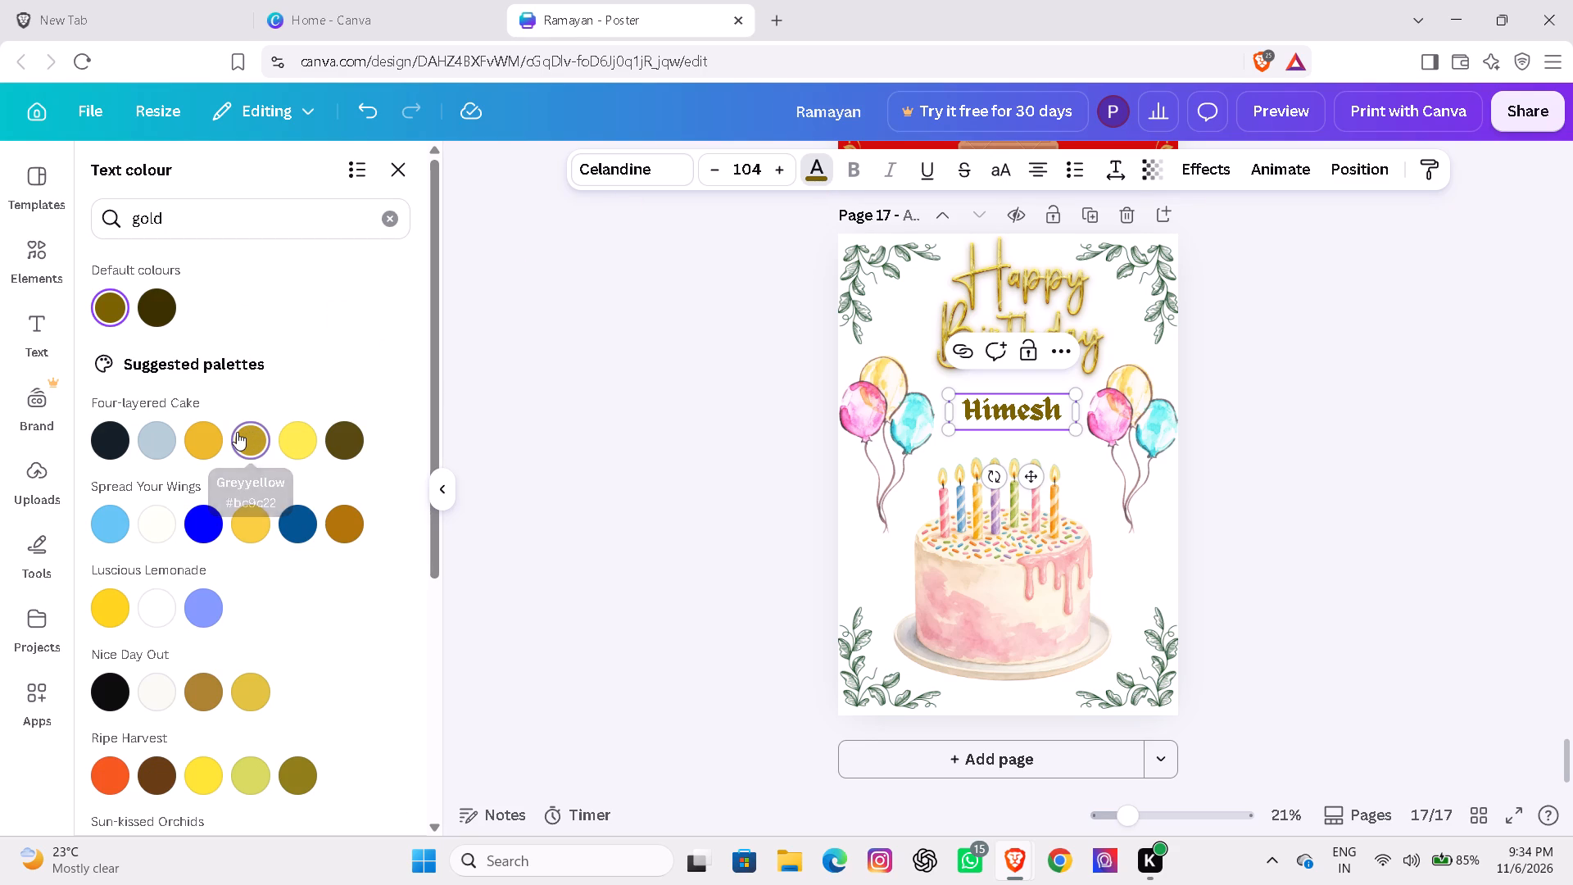
{"action": "left_click", "coordinate": [592, 463]}
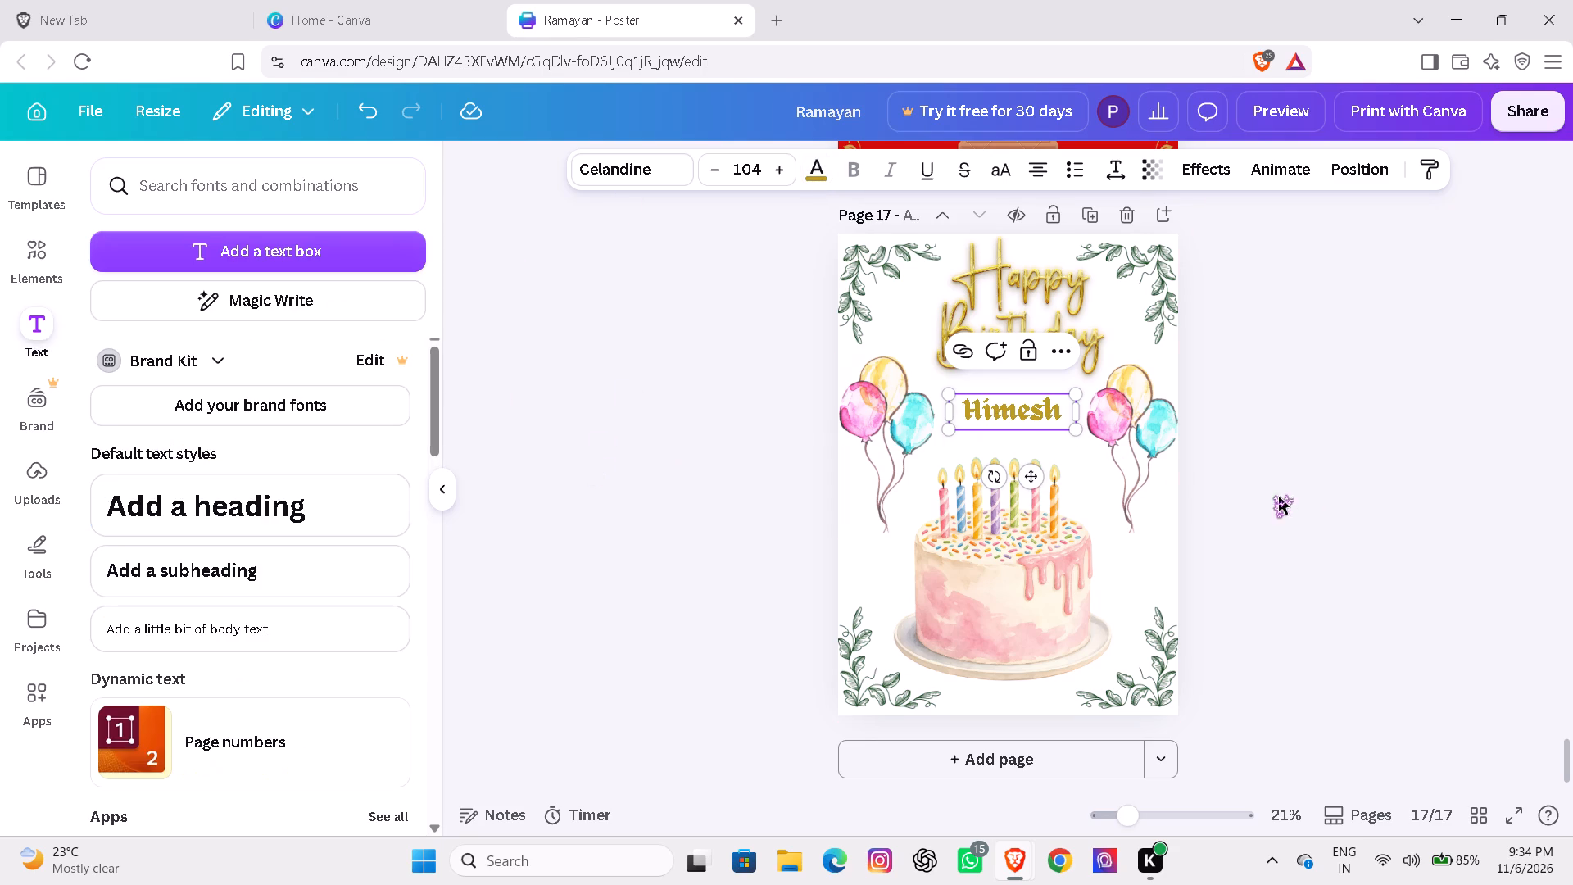
{"action": "left_click", "coordinate": [1288, 504]}
Scale the name text up to size 128 and centre it between the balloon bunches, below the Happy Birthday lettering.
{"action": "left_click", "coordinate": [1031, 430]}
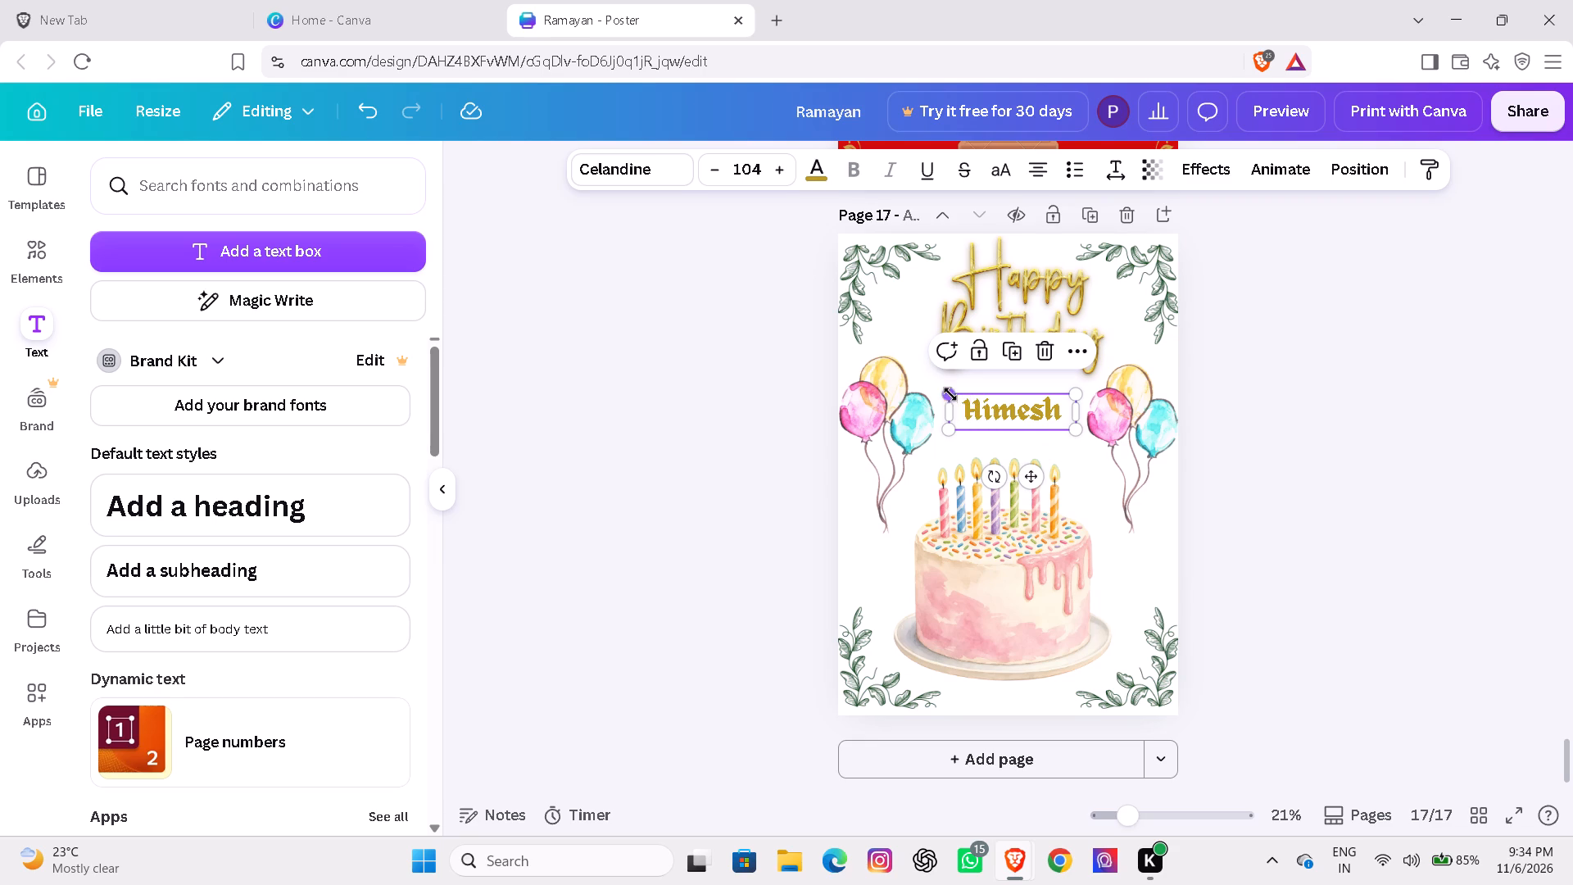
{"action": "left_click_drag", "start_coordinate": [952, 402], "coordinate": [944, 406]}
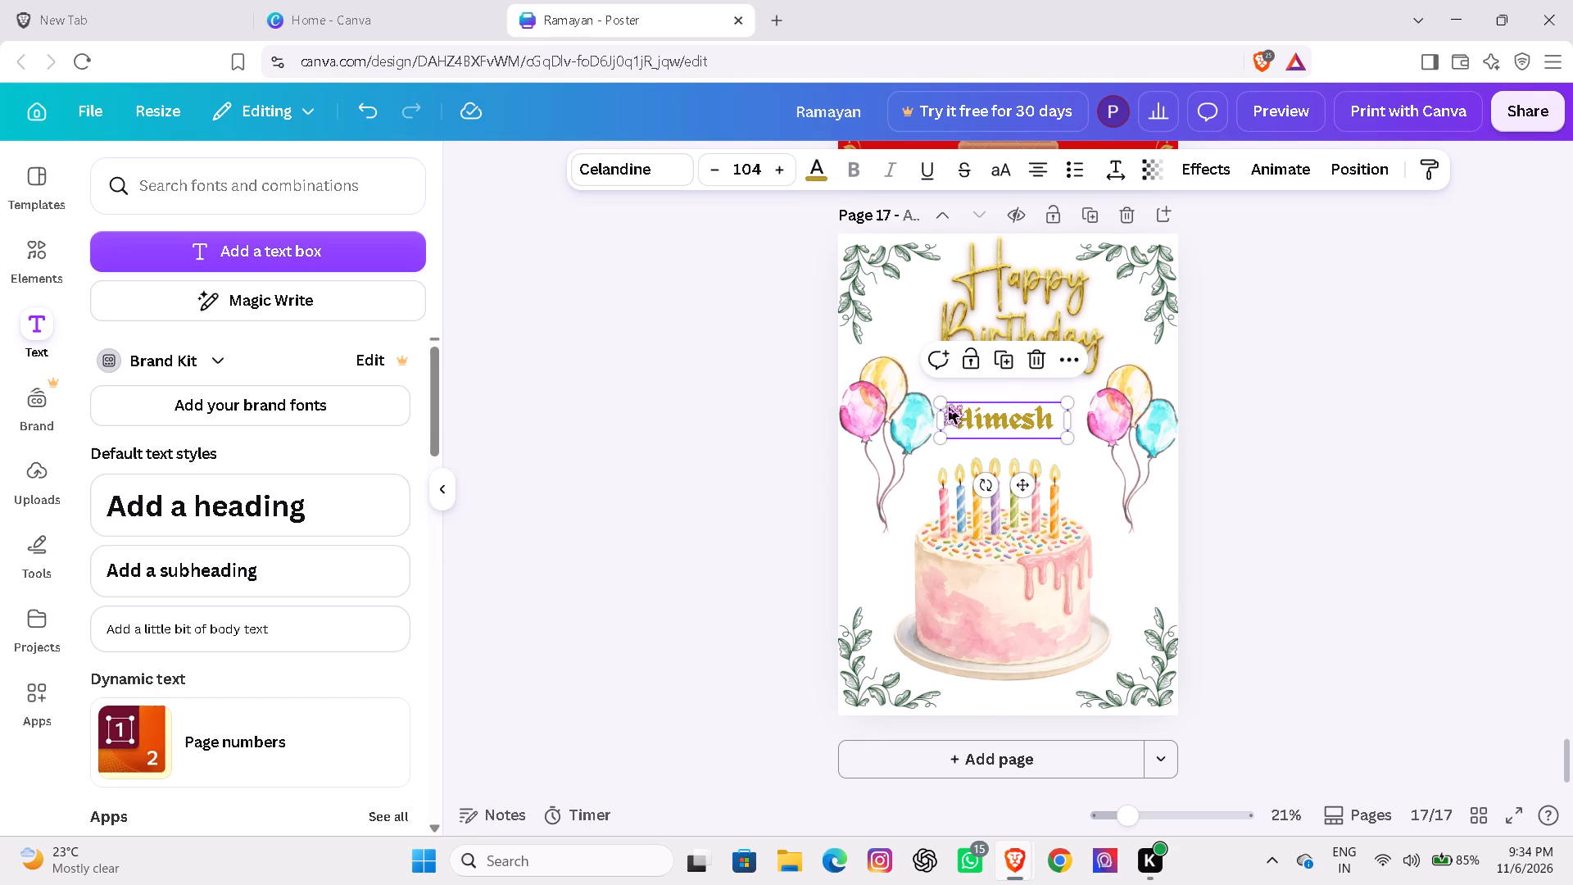
{"action": "left_click_drag", "start_coordinate": [942, 404], "coordinate": [923, 395]}
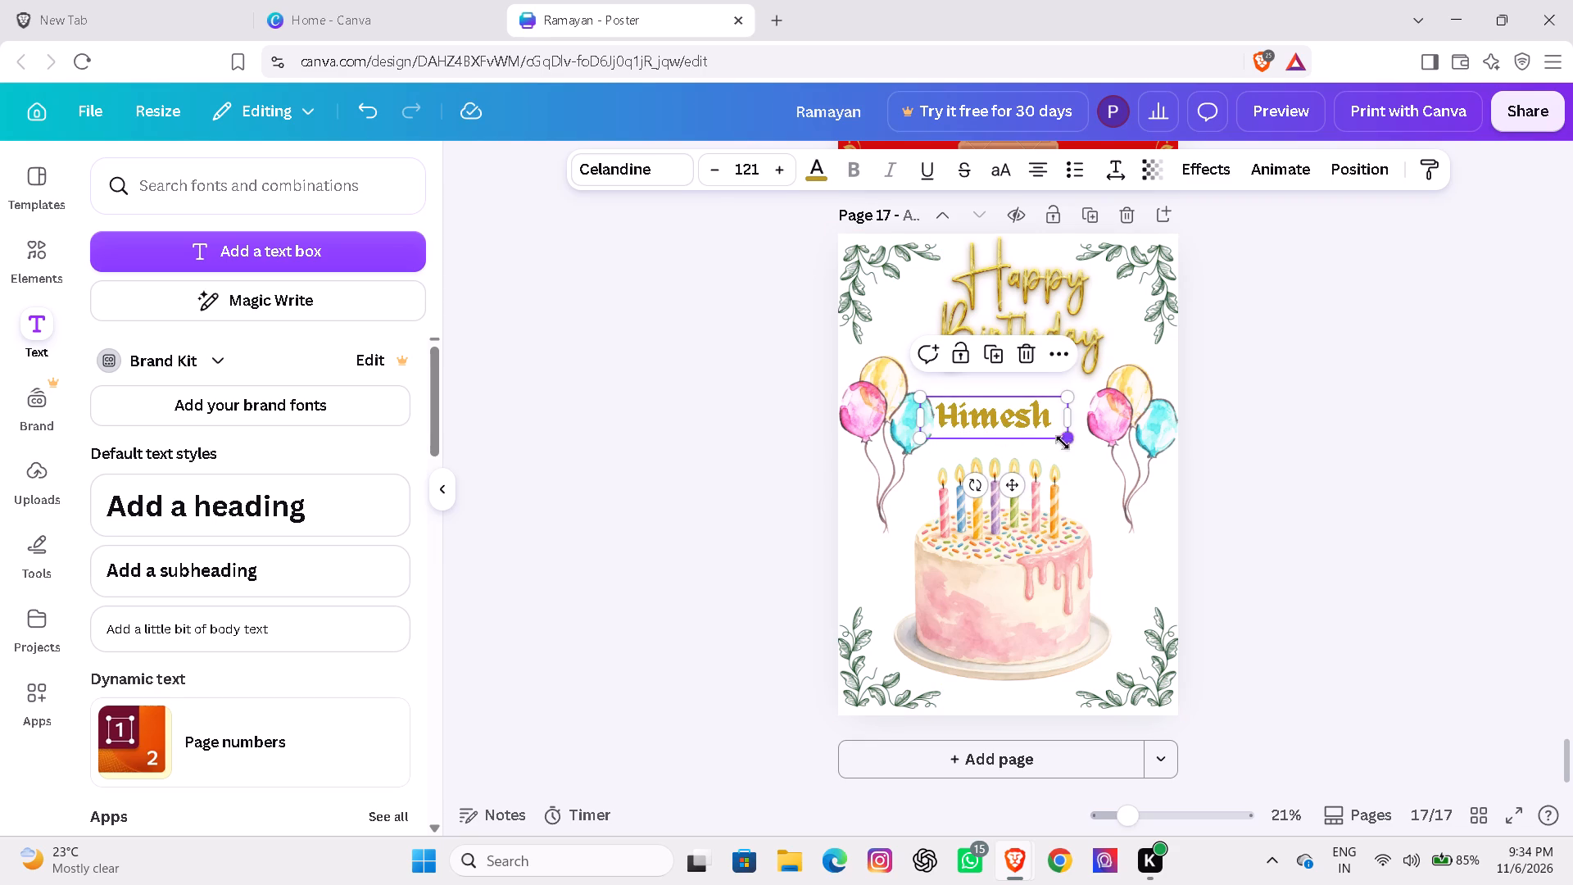
{"action": "left_click_drag", "start_coordinate": [1069, 438], "coordinate": [1077, 448]}
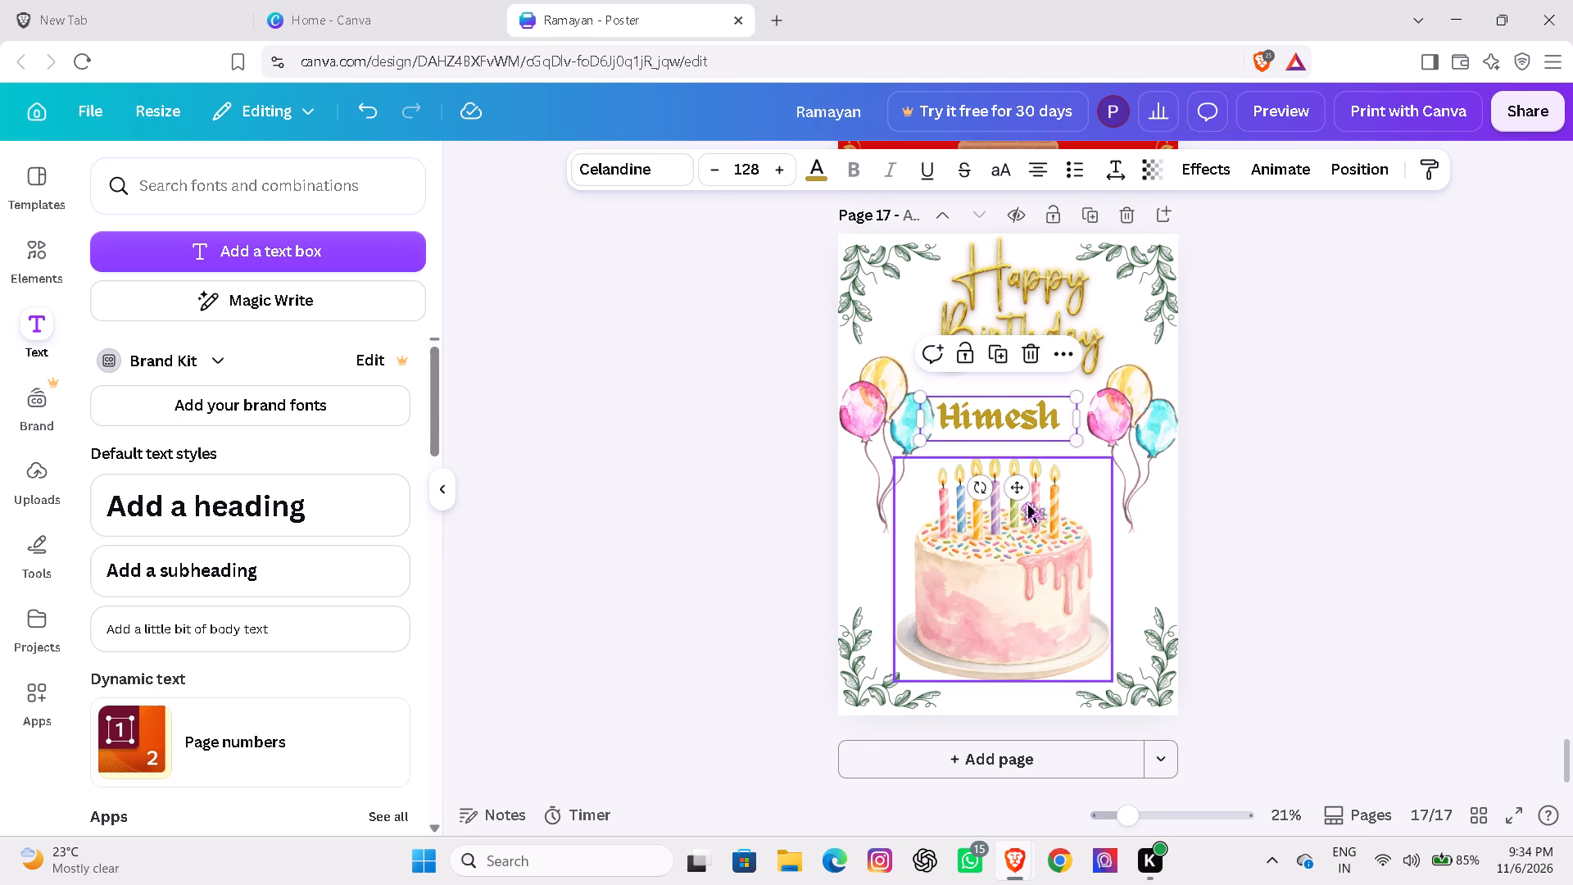
{"action": "left_click_drag", "start_coordinate": [1018, 490], "coordinate": [1029, 485]}
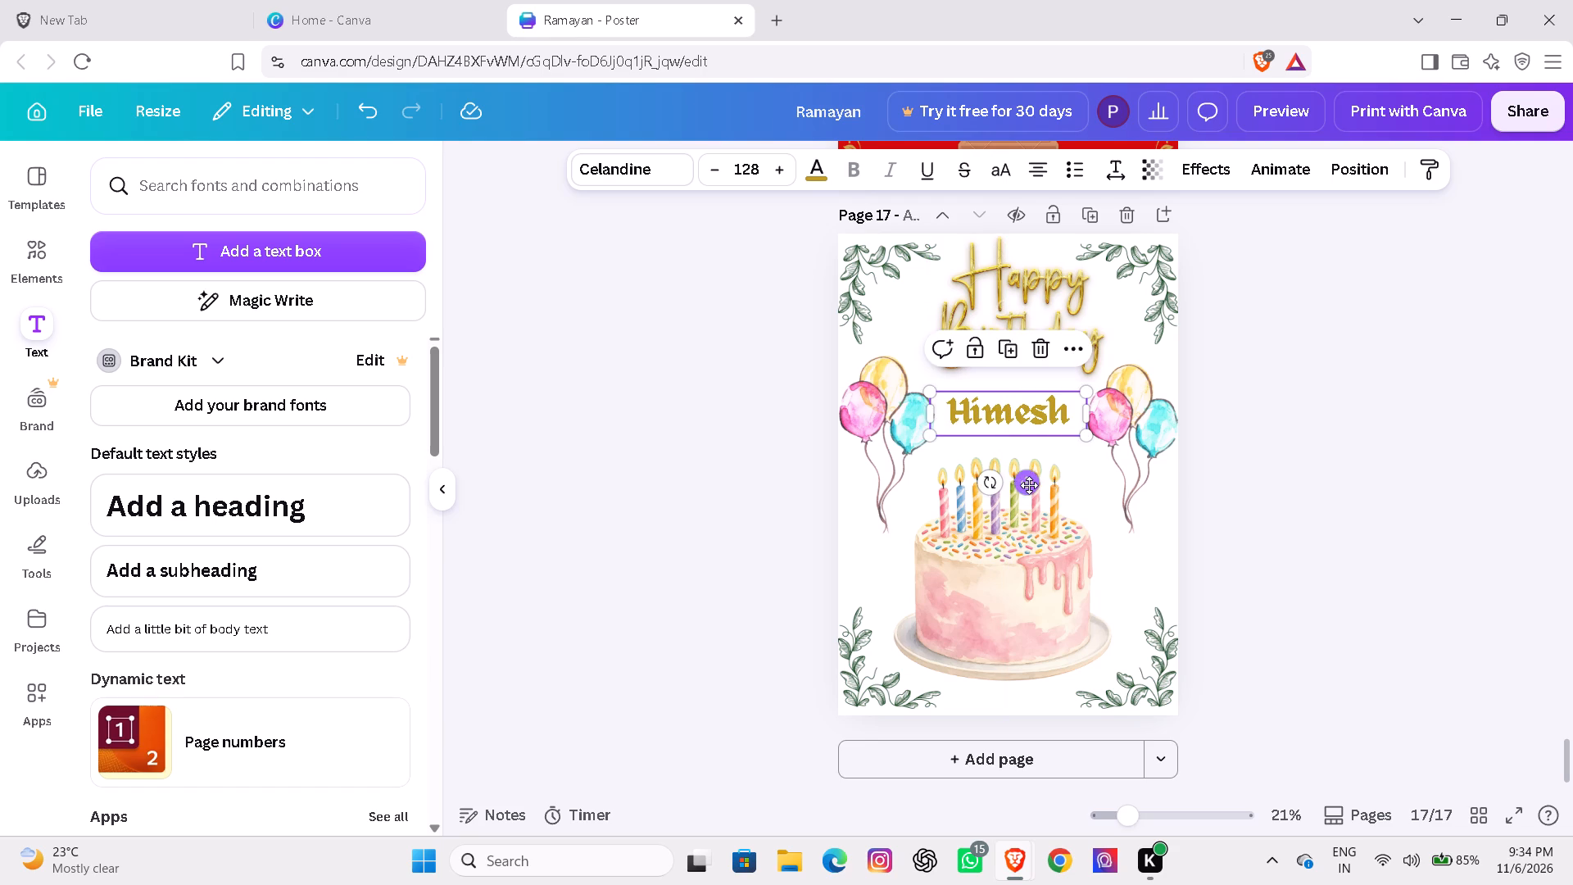
{"action": "left_click", "coordinate": [1065, 364]}
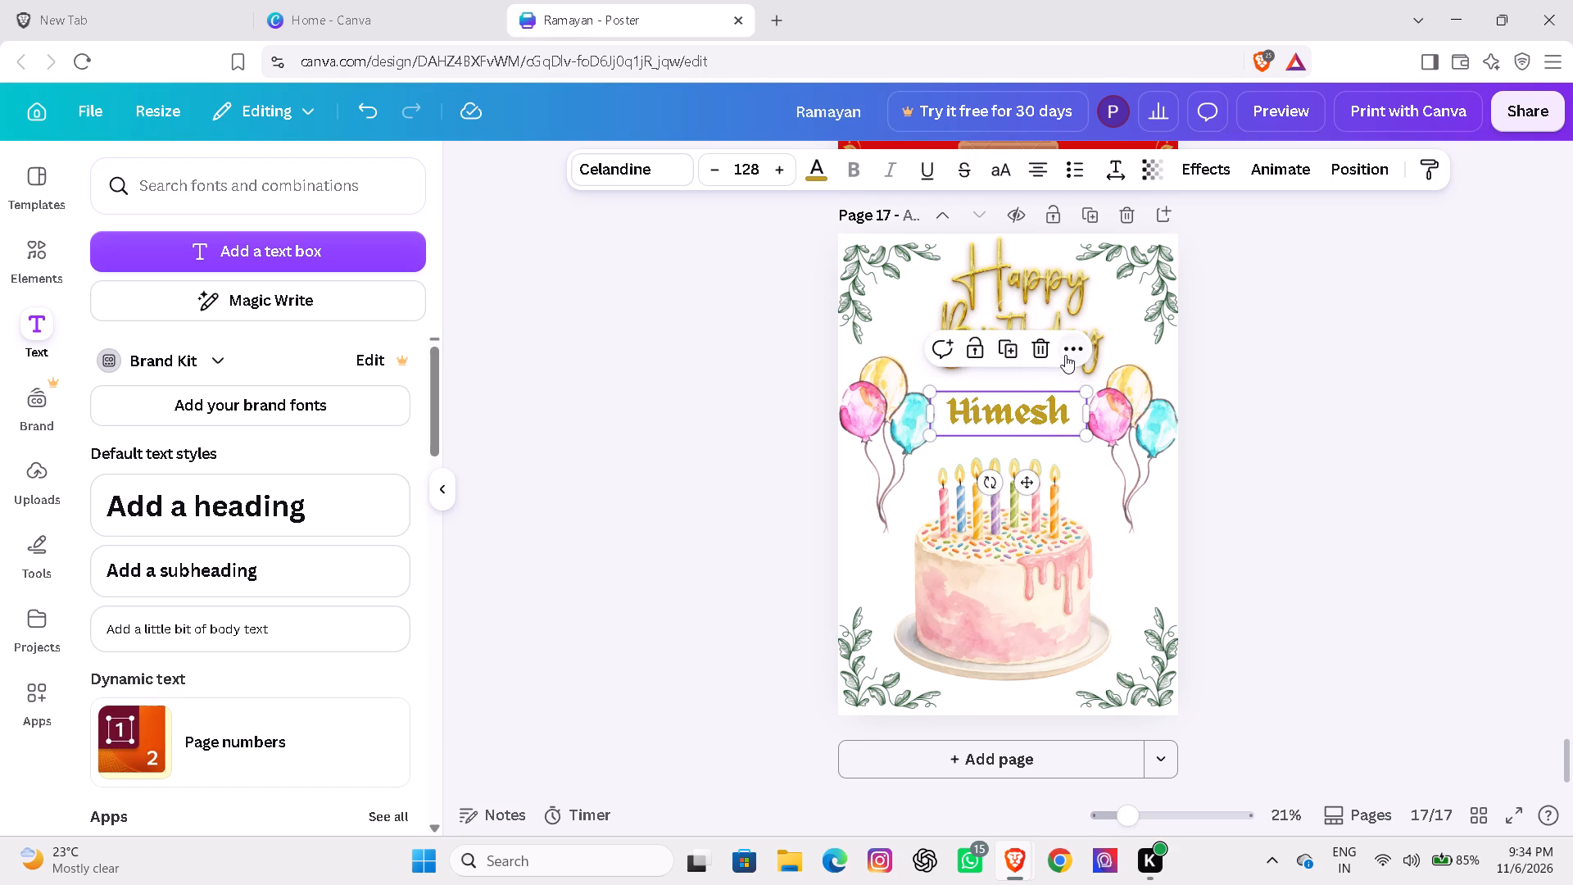
Send the name text to the back of the page's layers.
{"action": "left_click", "coordinate": [1066, 351]}
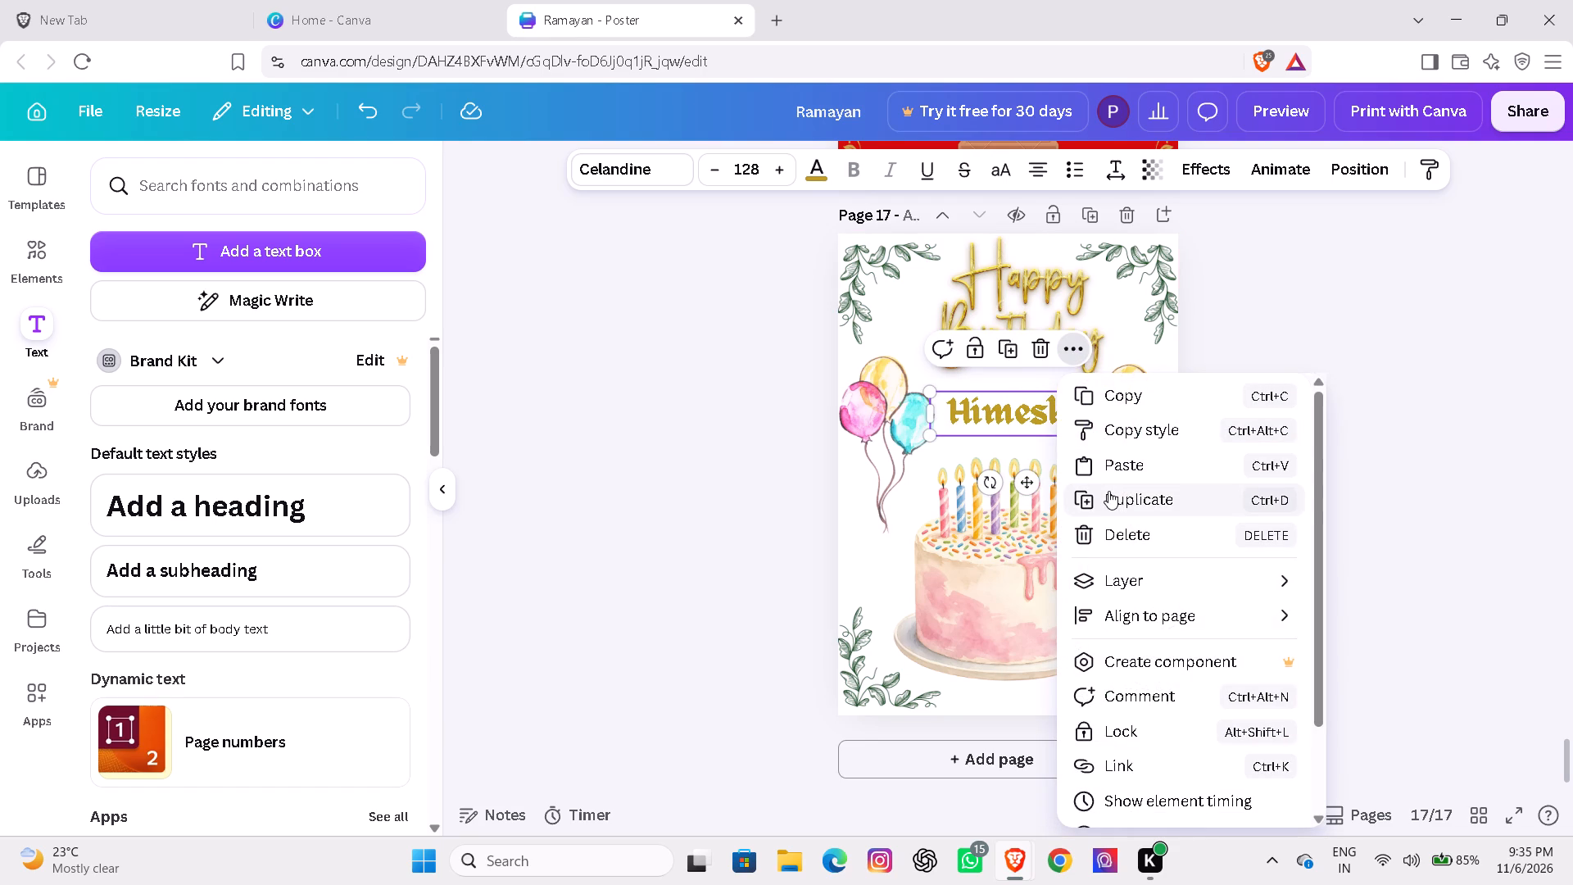
{"action": "left_click", "coordinate": [1108, 577]}
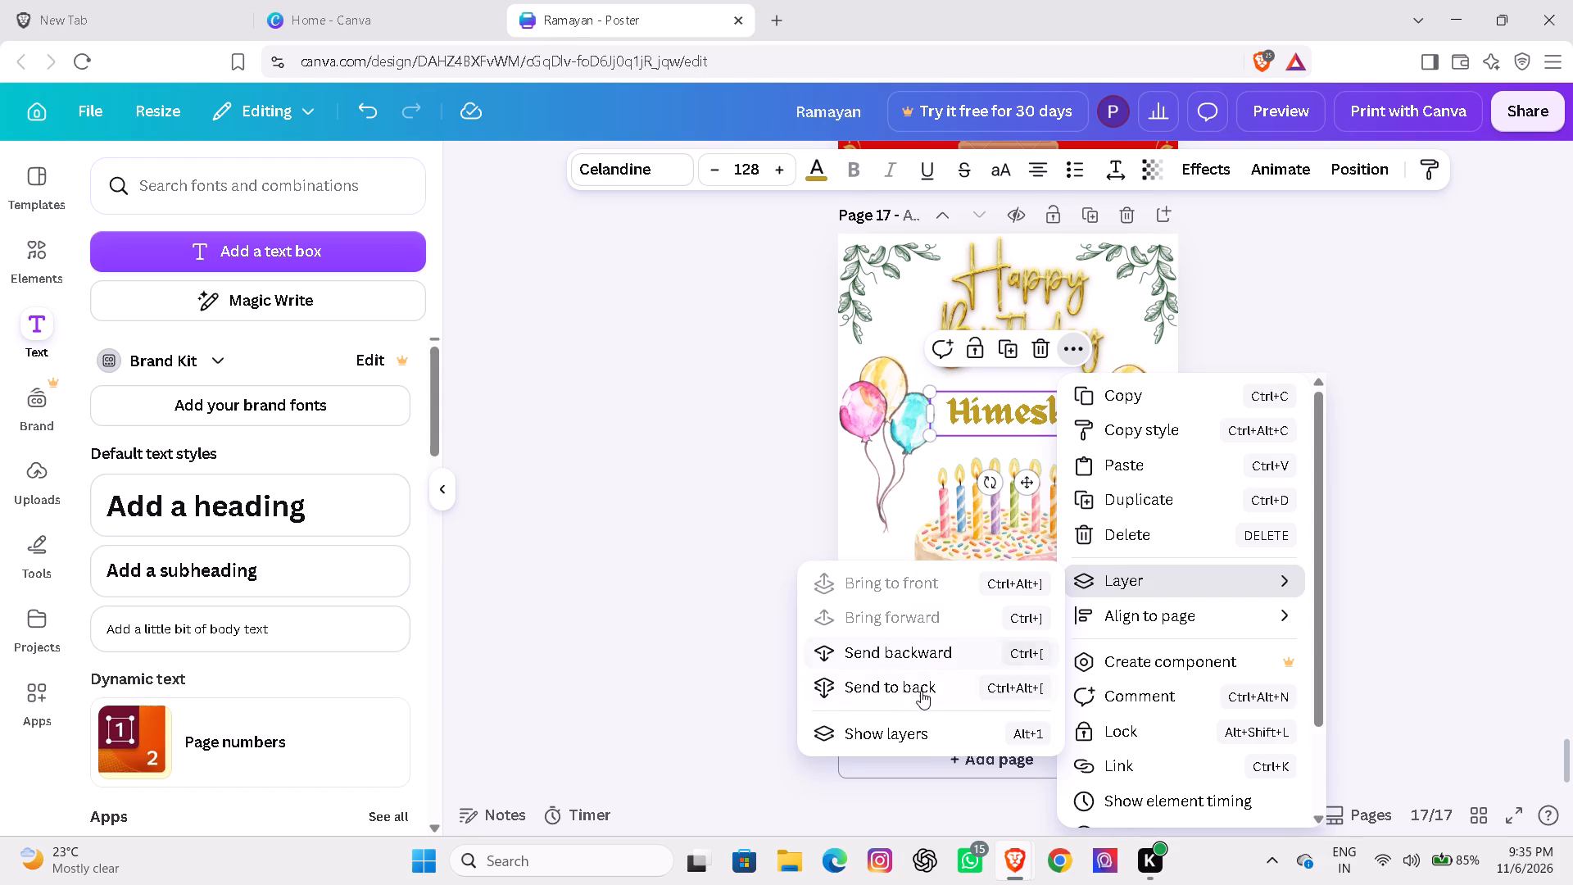
{"action": "left_click", "coordinate": [918, 700]}
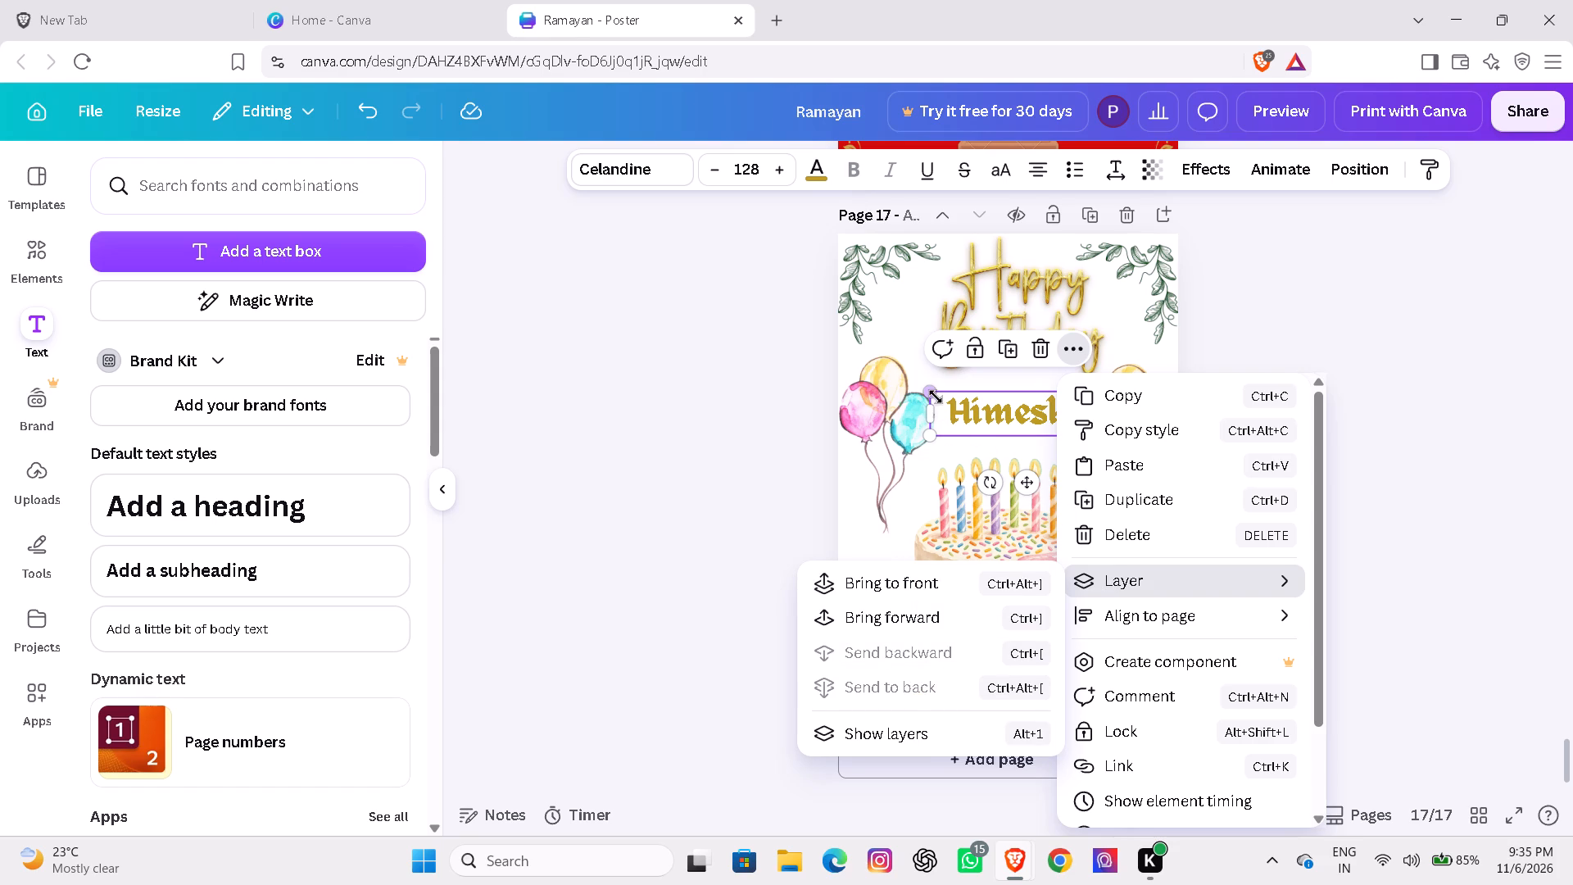
Scale the name text up to size 138 and recentre it horizontally between the balloon bunches, above the cake candles.
{"action": "left_click_drag", "start_coordinate": [932, 395], "coordinate": [920, 390]}
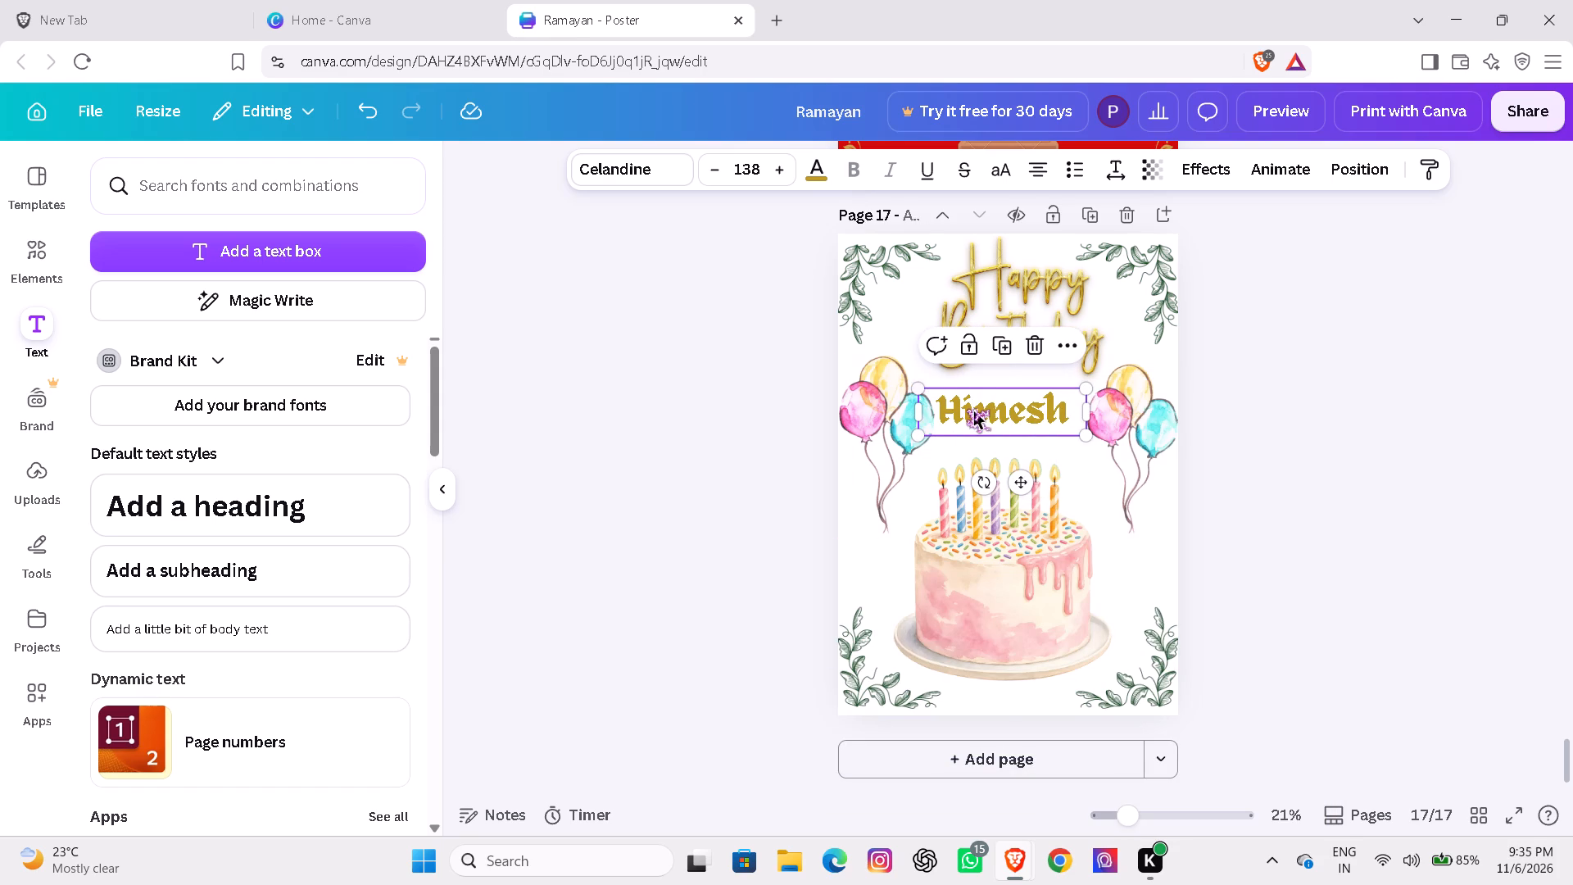
{"action": "left_click", "coordinate": [974, 411]}
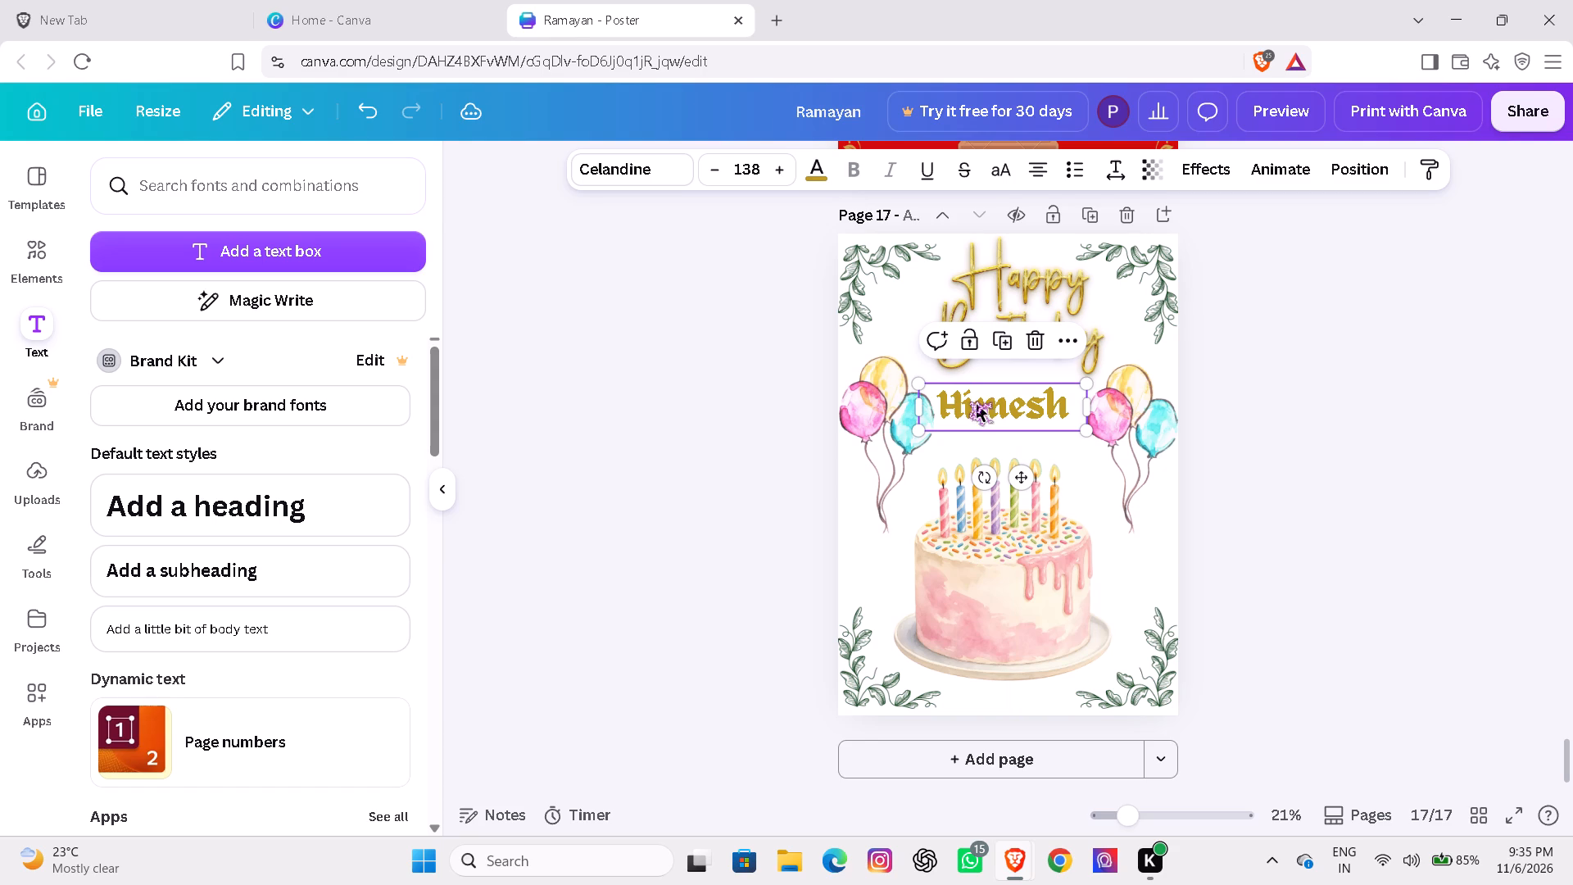
{"action": "left_click", "coordinate": [977, 404]}
{"action": "left_click", "coordinate": [1029, 478]}
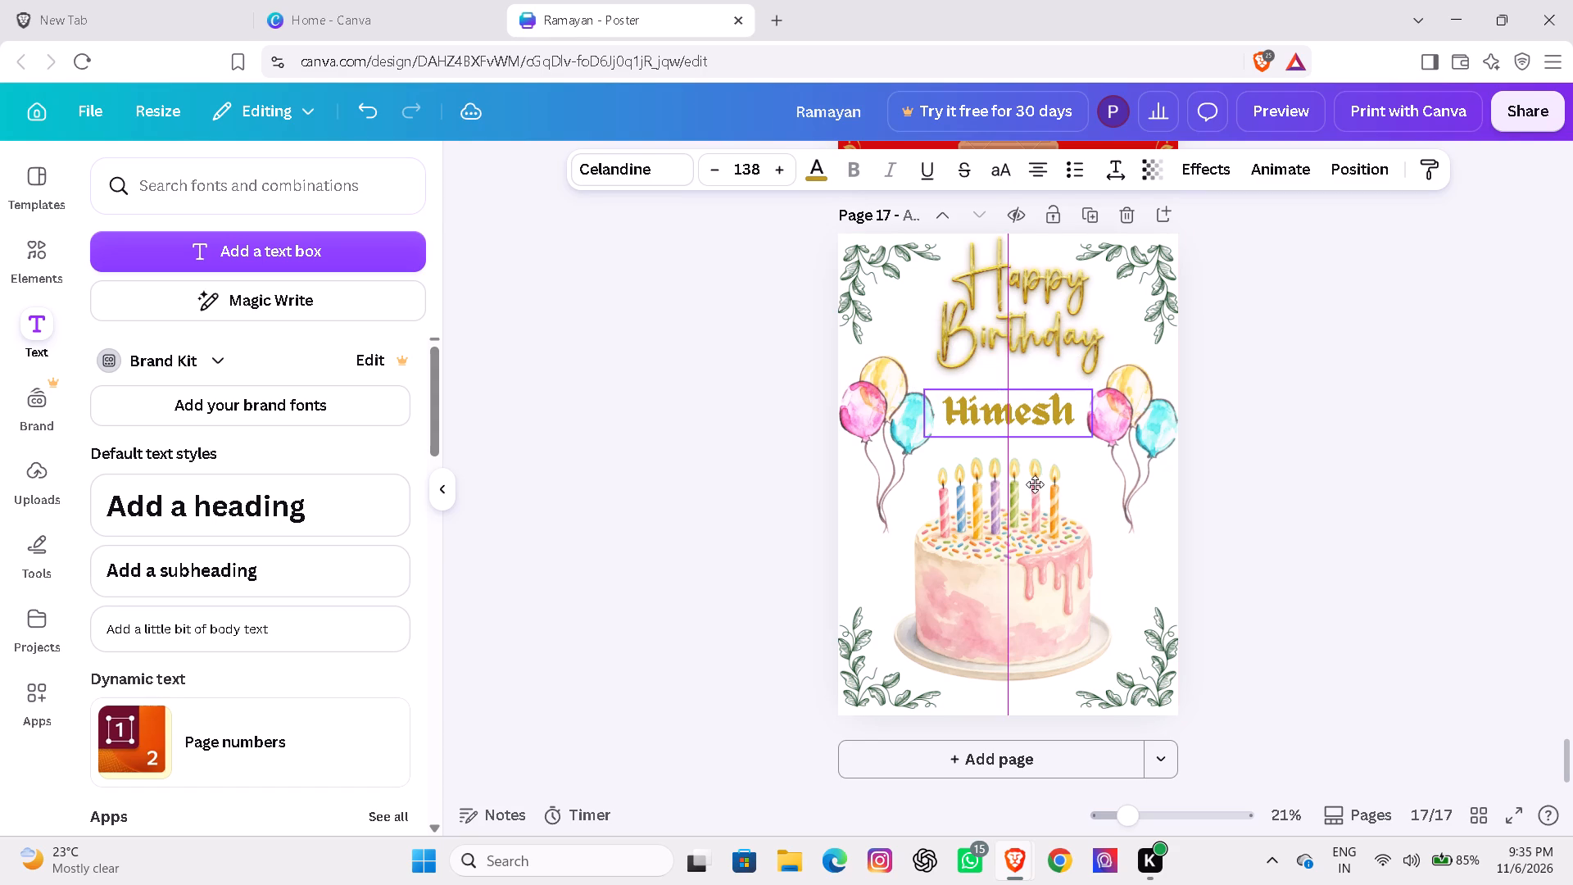
{"action": "left_click", "coordinate": [1141, 567]}
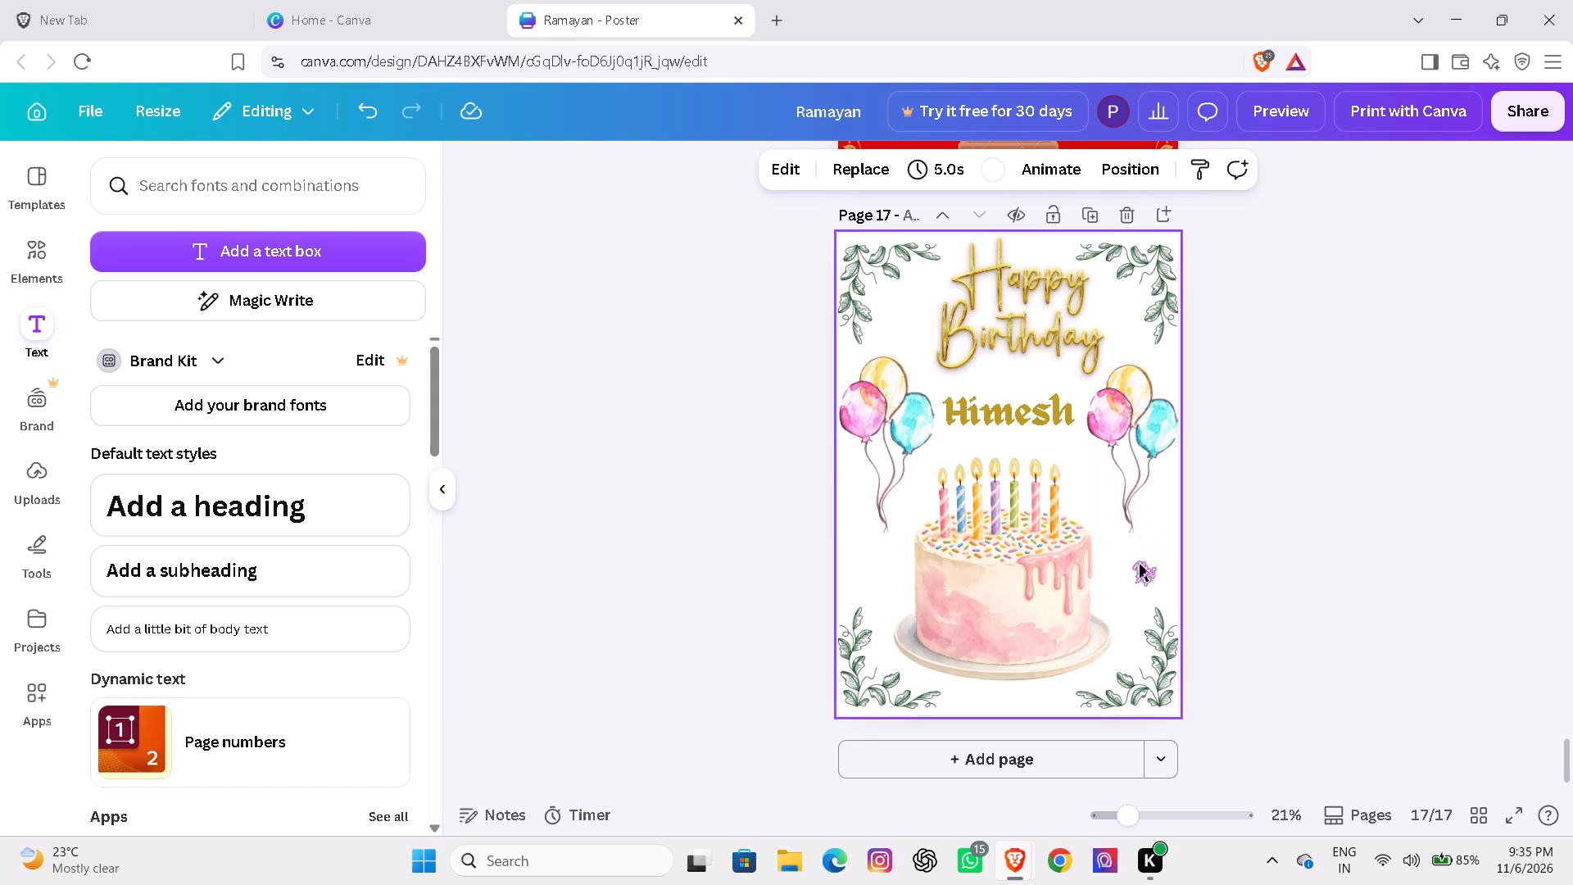
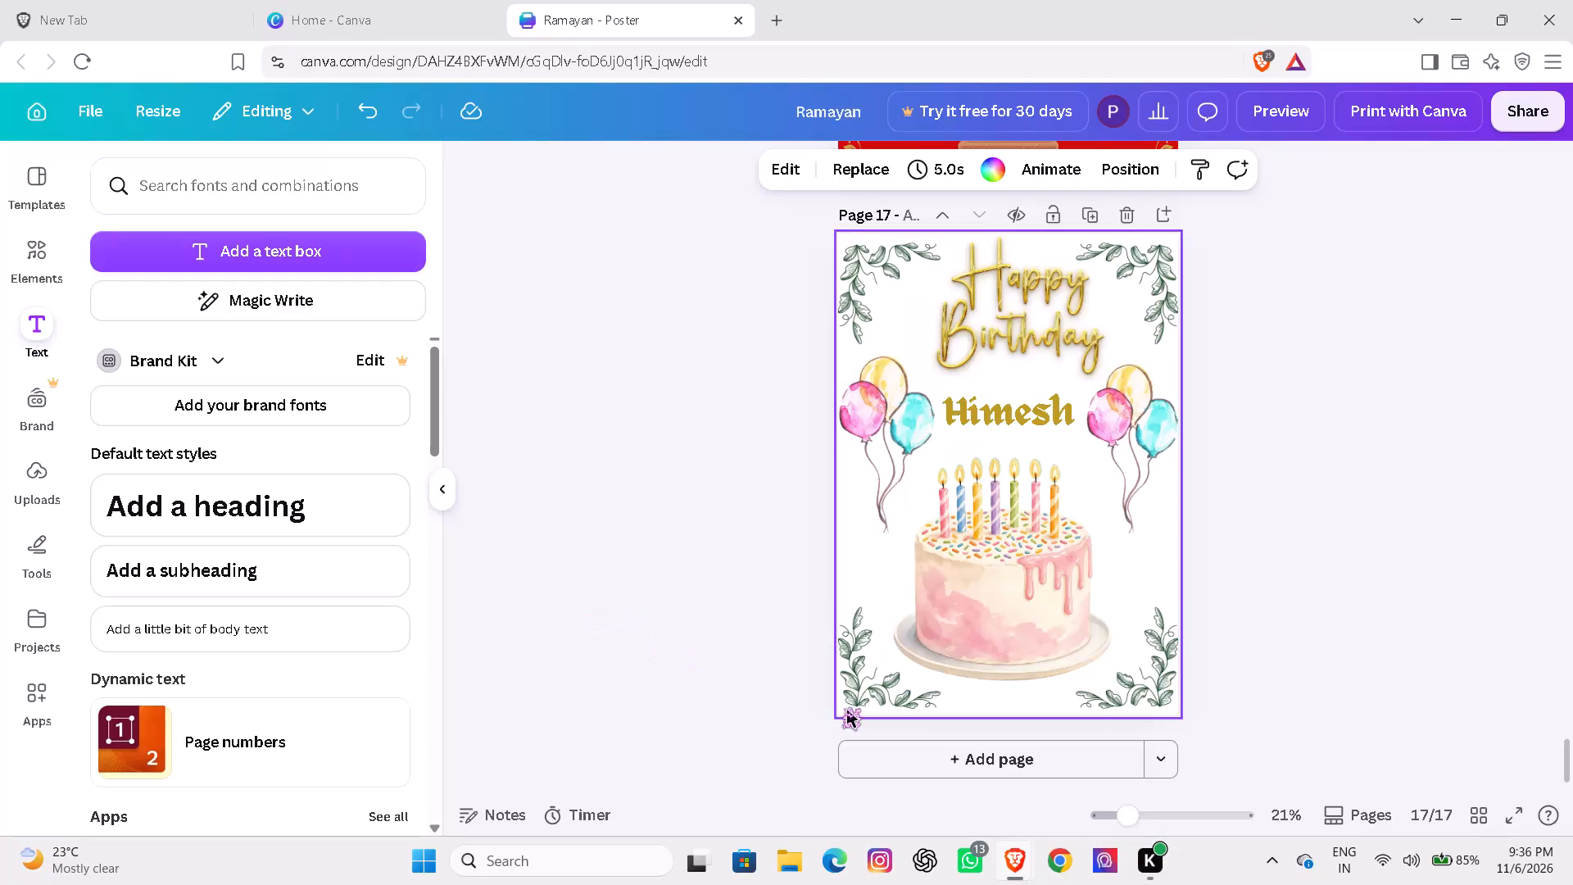
Open the Elements library for the birthday page.
{"action": "left_click", "coordinate": [67, 281]}
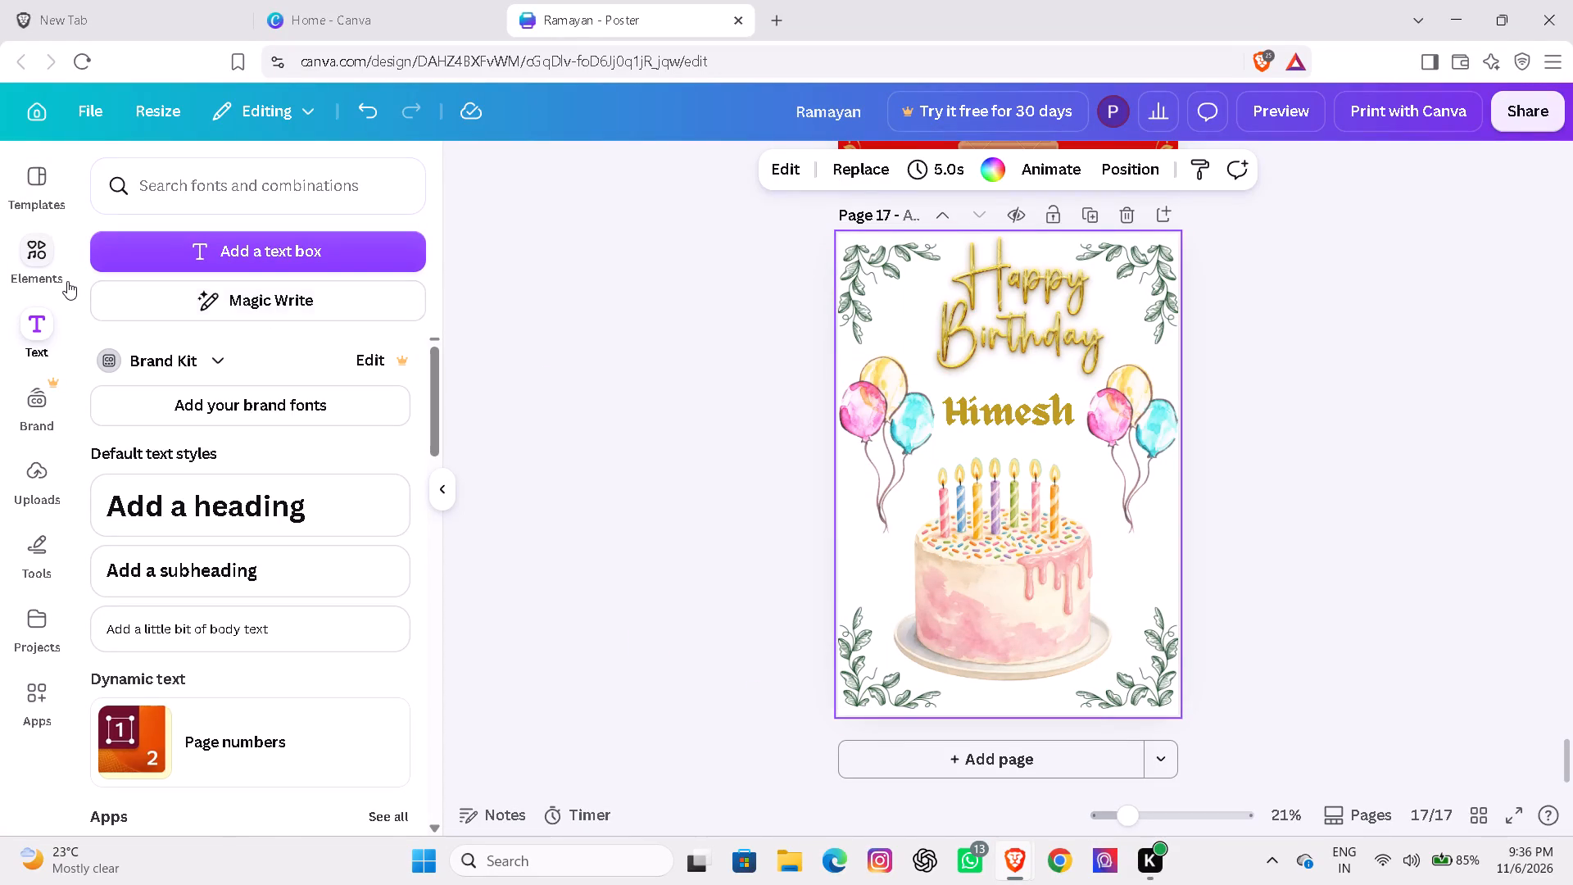
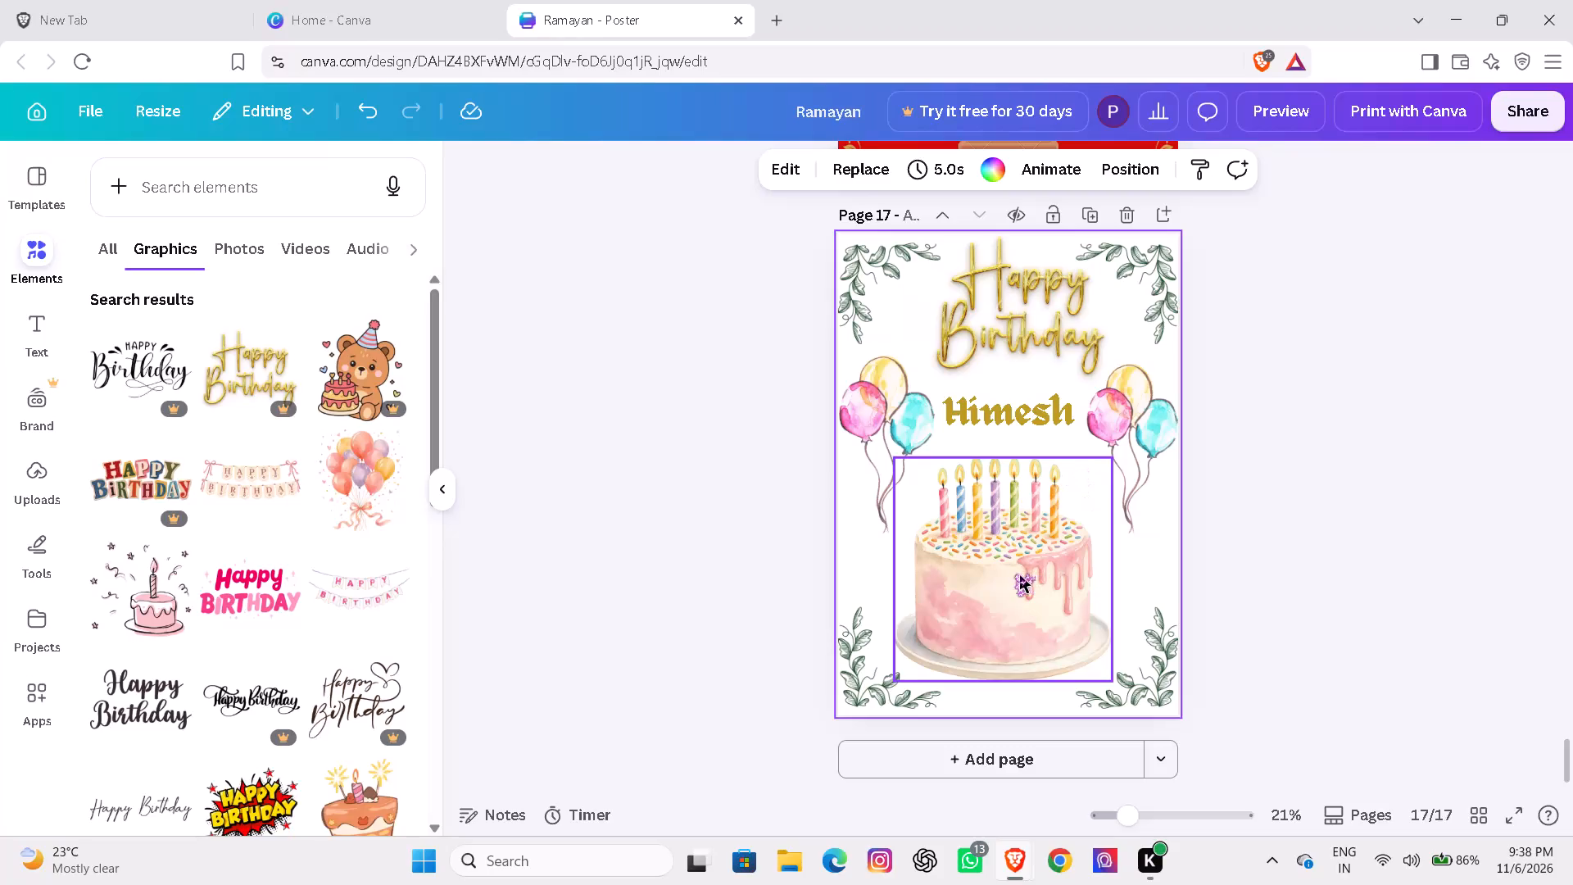
Nudge the pink cake slightly to the right between the lower leafy corners of the birthday page.
{"action": "left_click", "coordinate": [1035, 624]}
{"action": "left_click_drag", "start_coordinate": [1033, 622], "coordinate": [1045, 620]}
{"action": "left_click", "coordinate": [580, 674]}
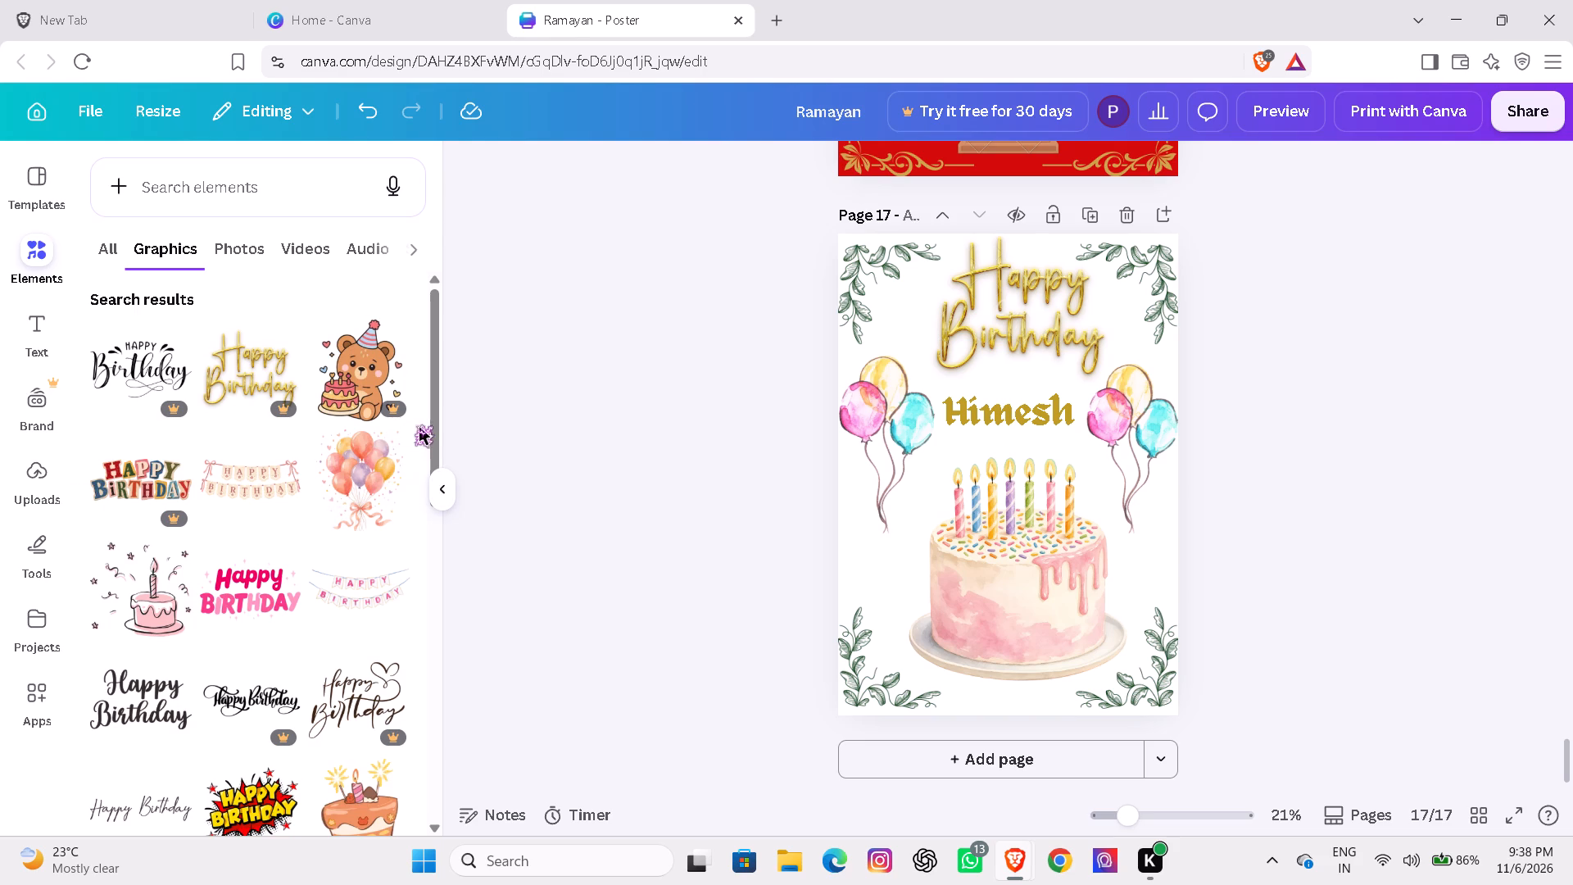
Browse further through the birthday graphics for another decoration.
{"action": "left_click_drag", "start_coordinate": [428, 429], "coordinate": [415, 595]}
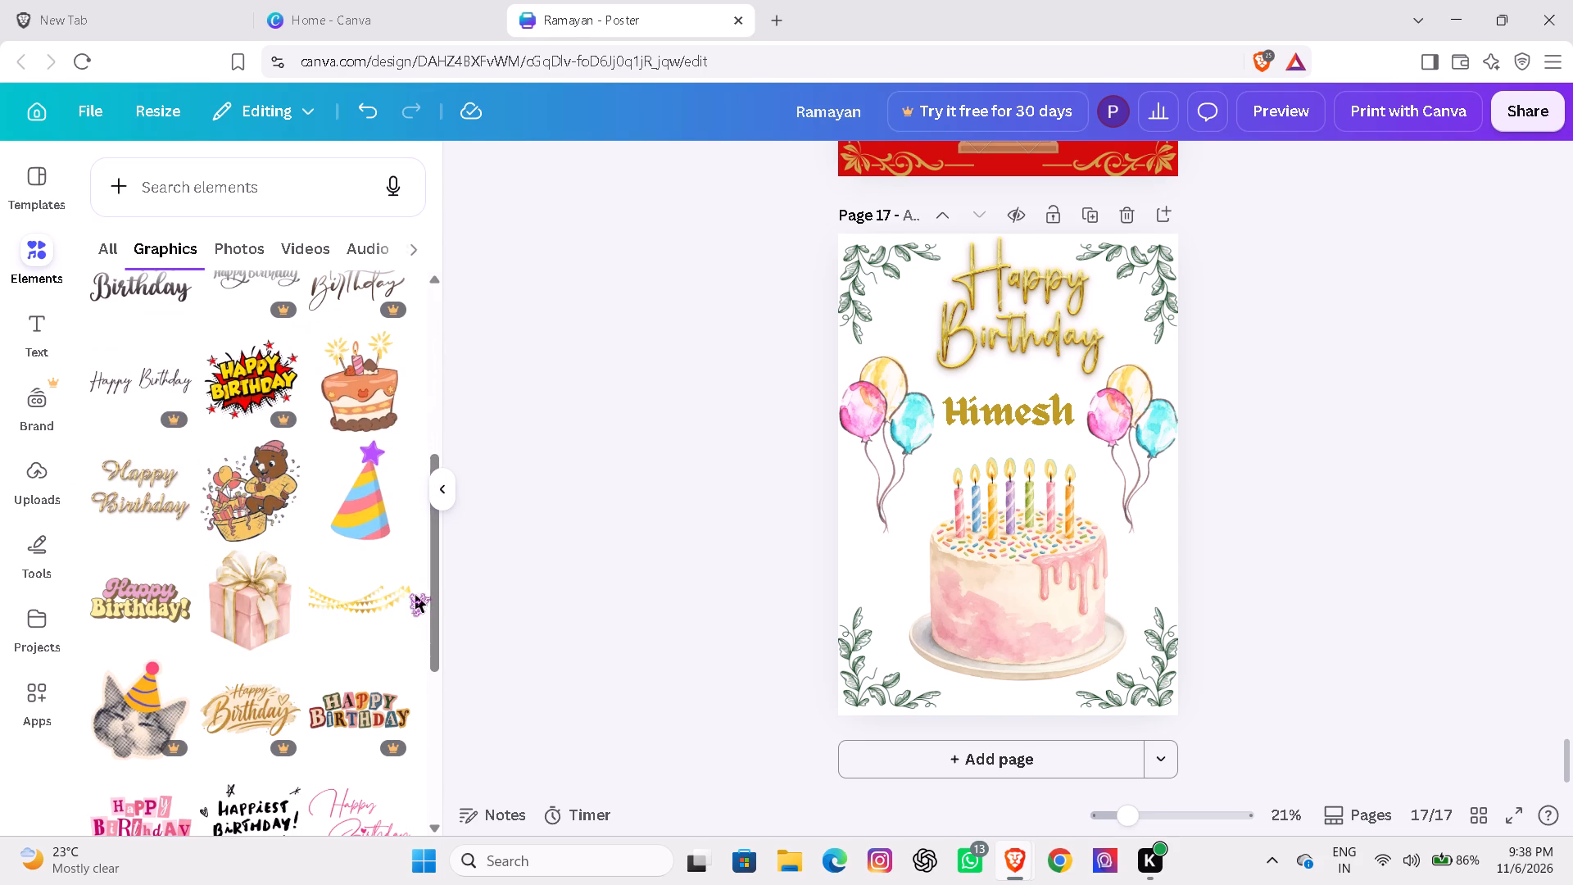